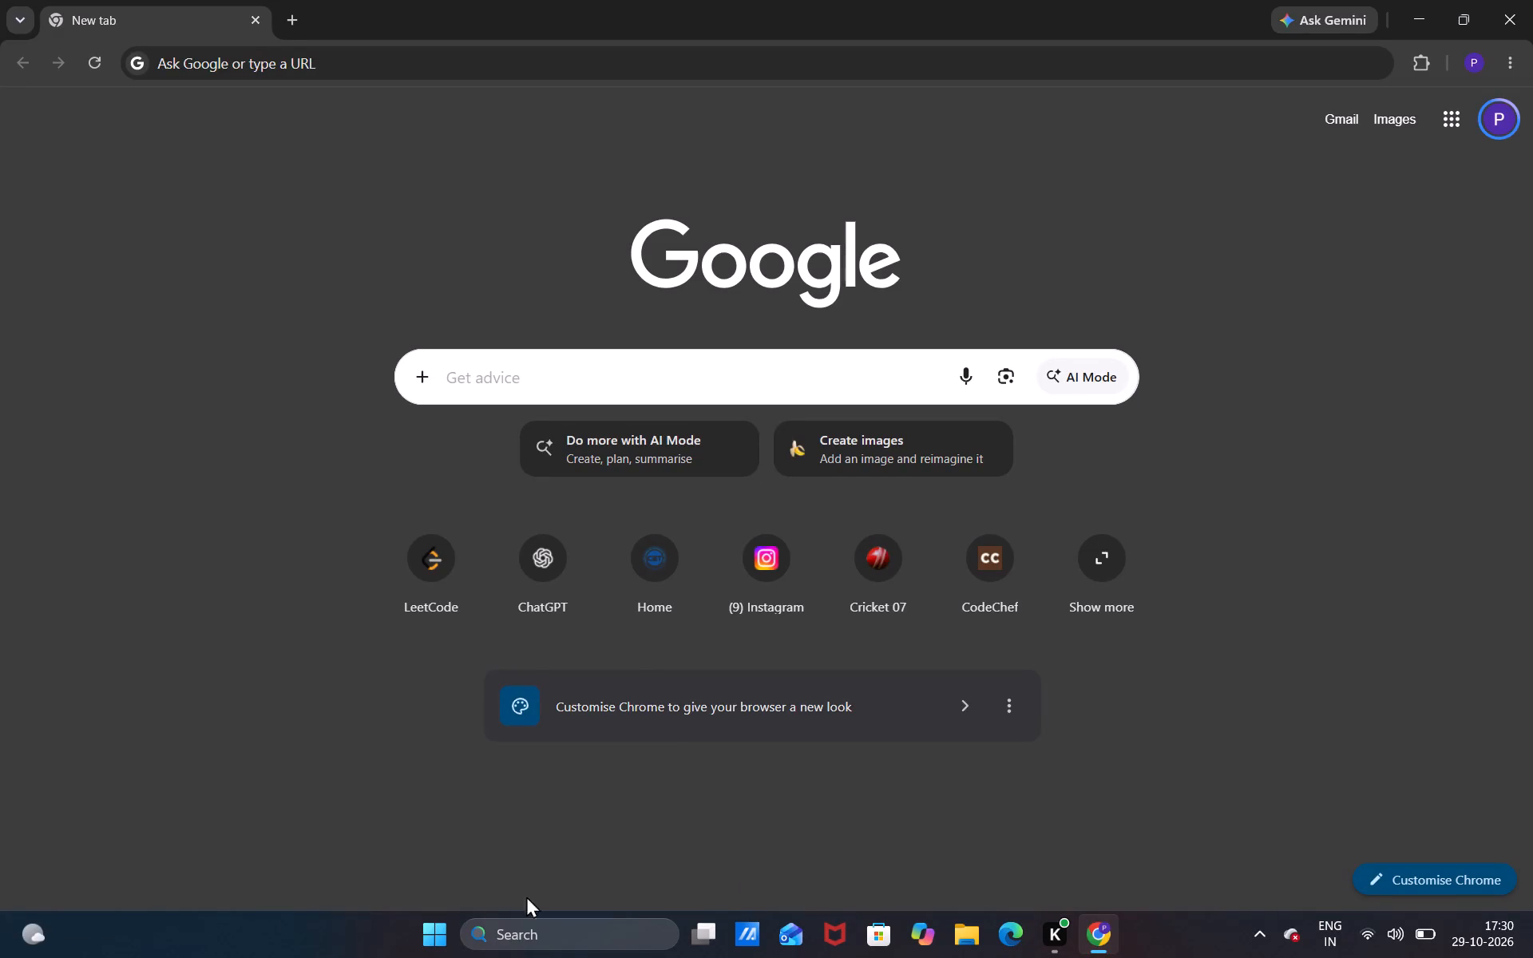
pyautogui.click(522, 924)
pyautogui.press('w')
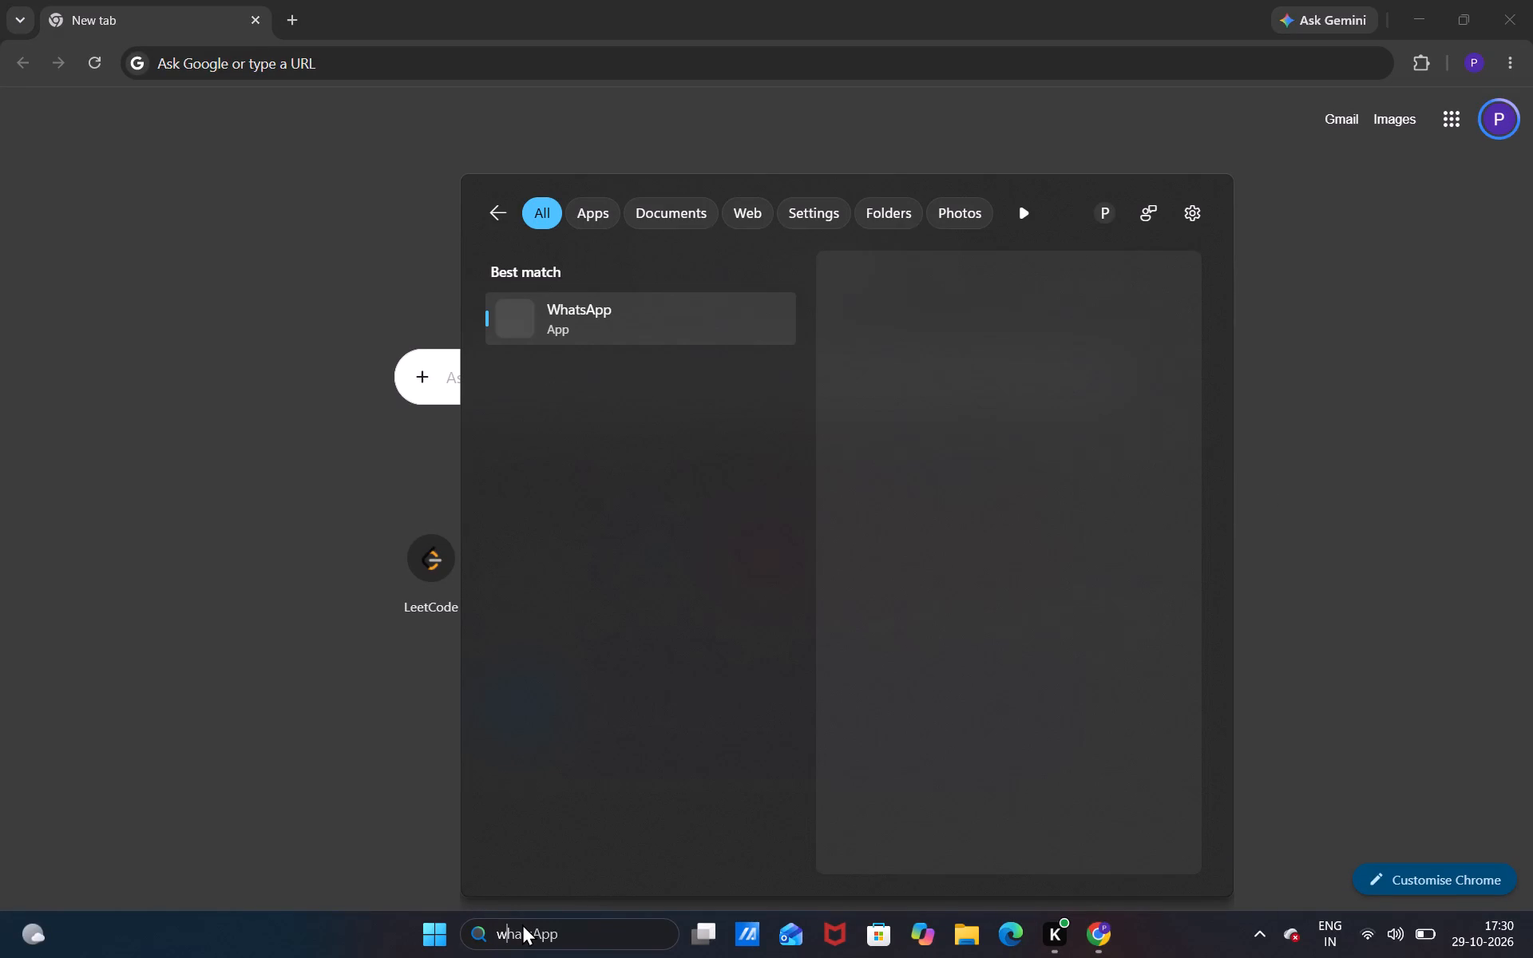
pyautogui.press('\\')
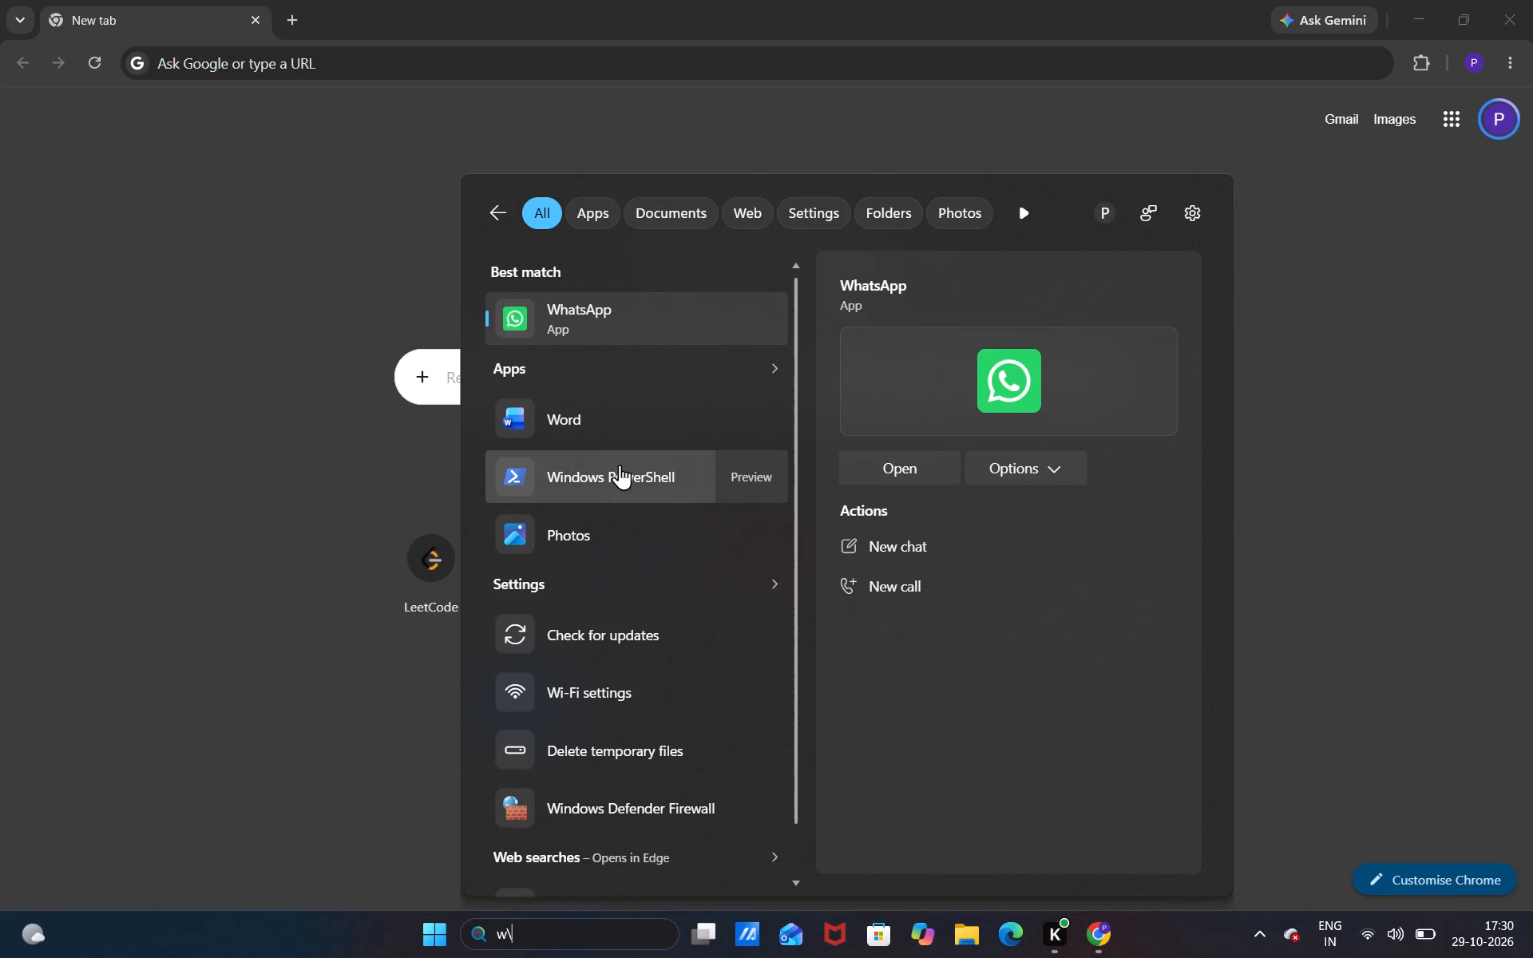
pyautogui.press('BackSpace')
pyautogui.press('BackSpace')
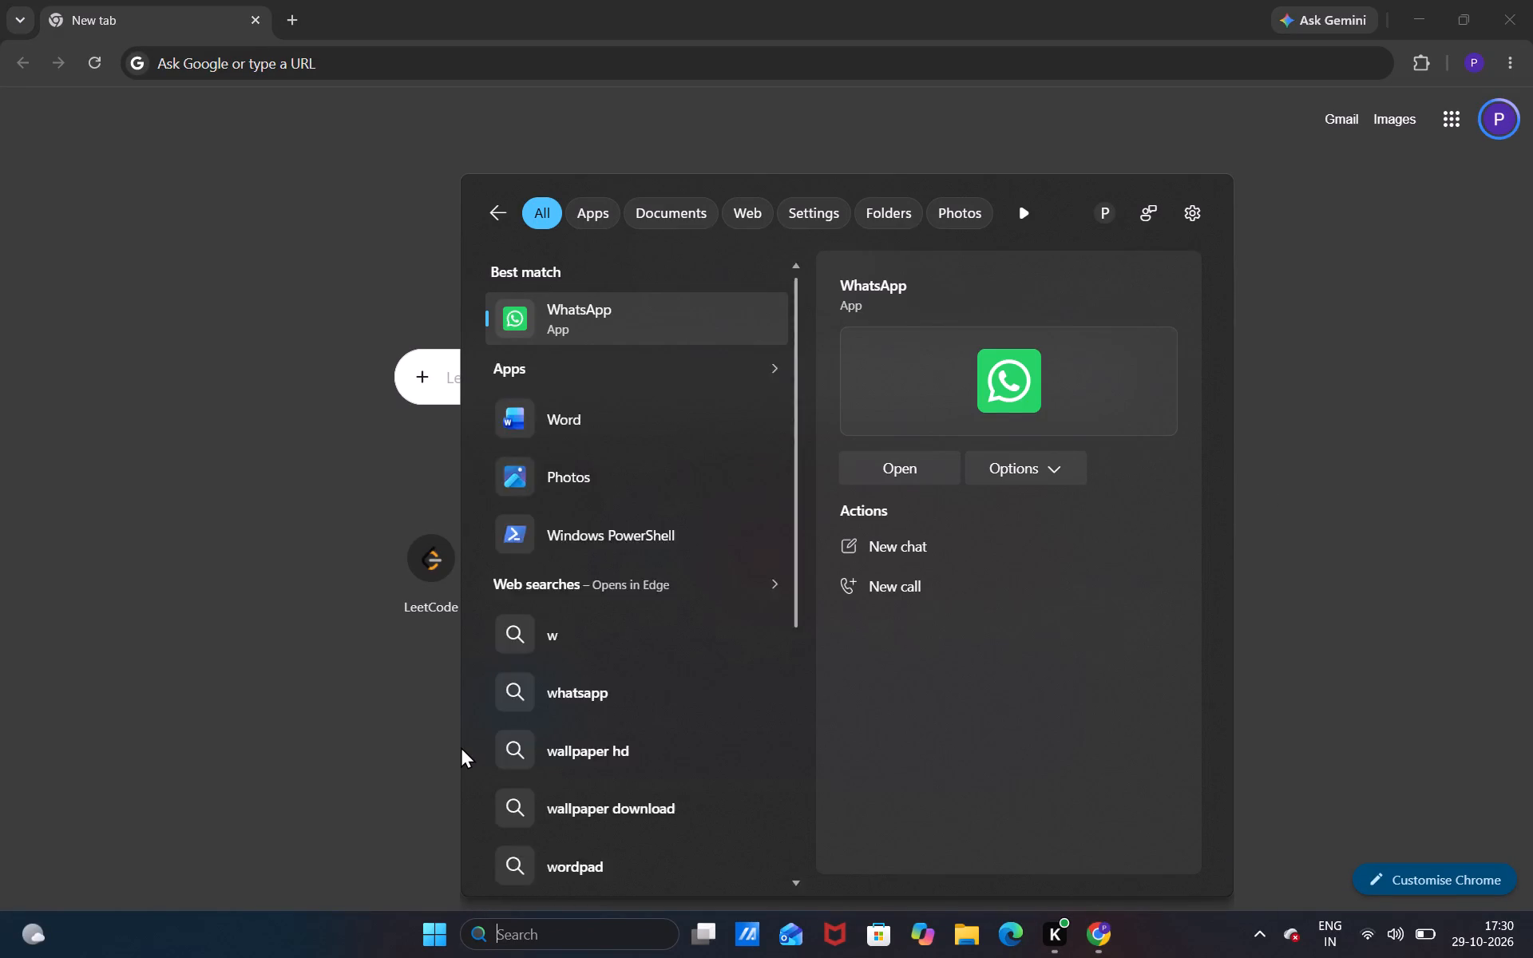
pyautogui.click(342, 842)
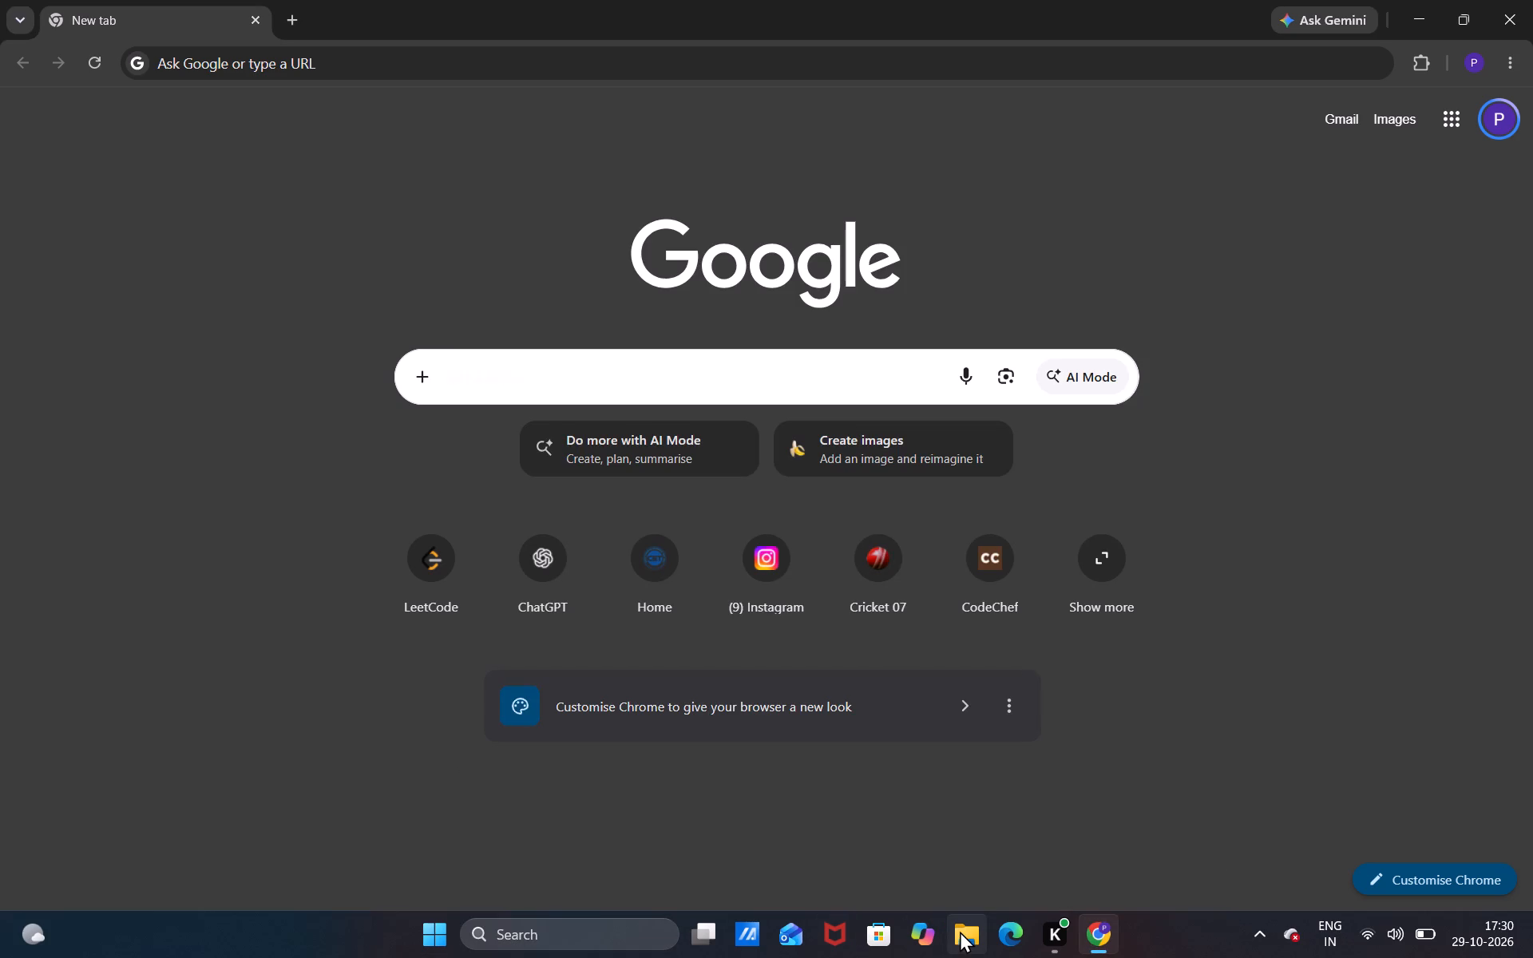
# Open the downloaded file NodeX_Project_Report.docx in Word from the browser's download history.
pyautogui.click(1504, 71)
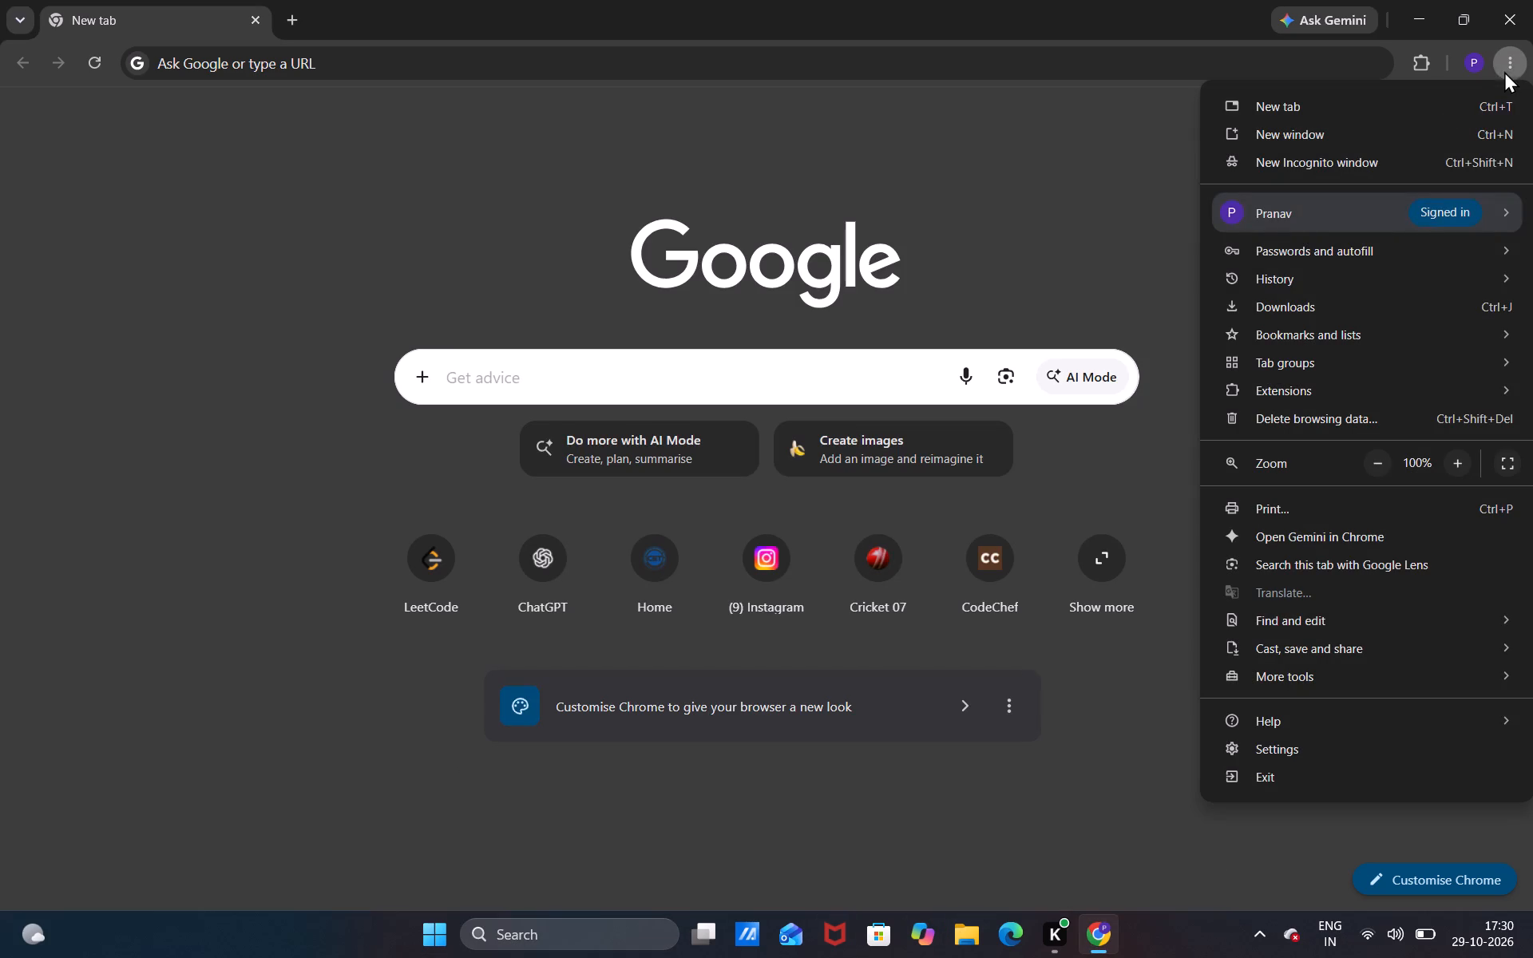
pyautogui.click(1258, 306)
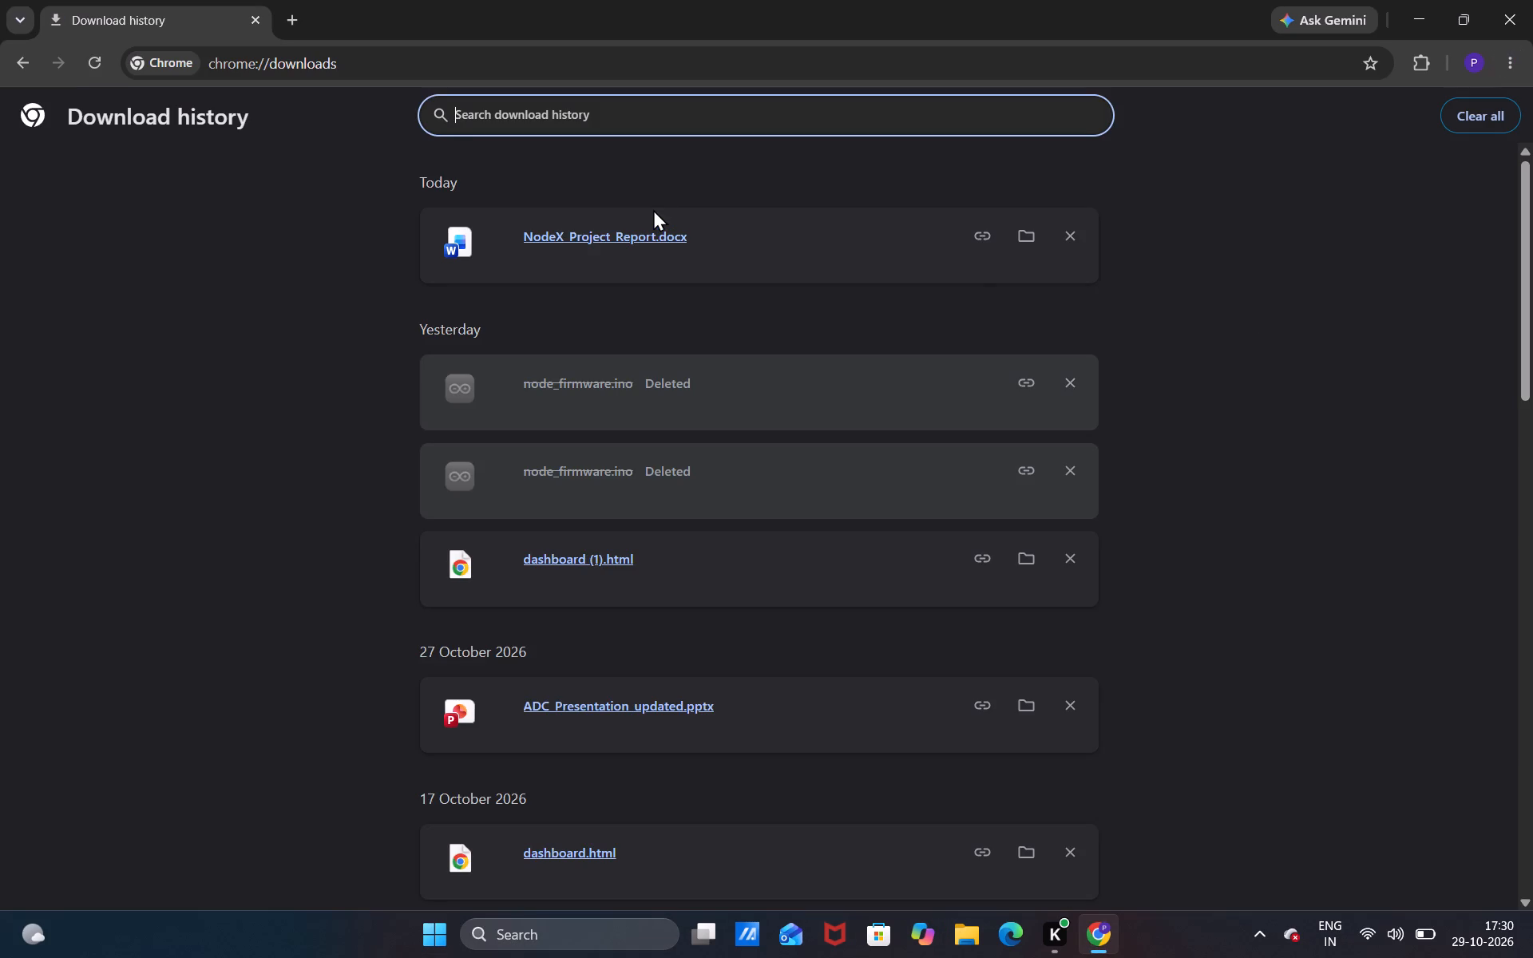
pyautogui.click(620, 243)
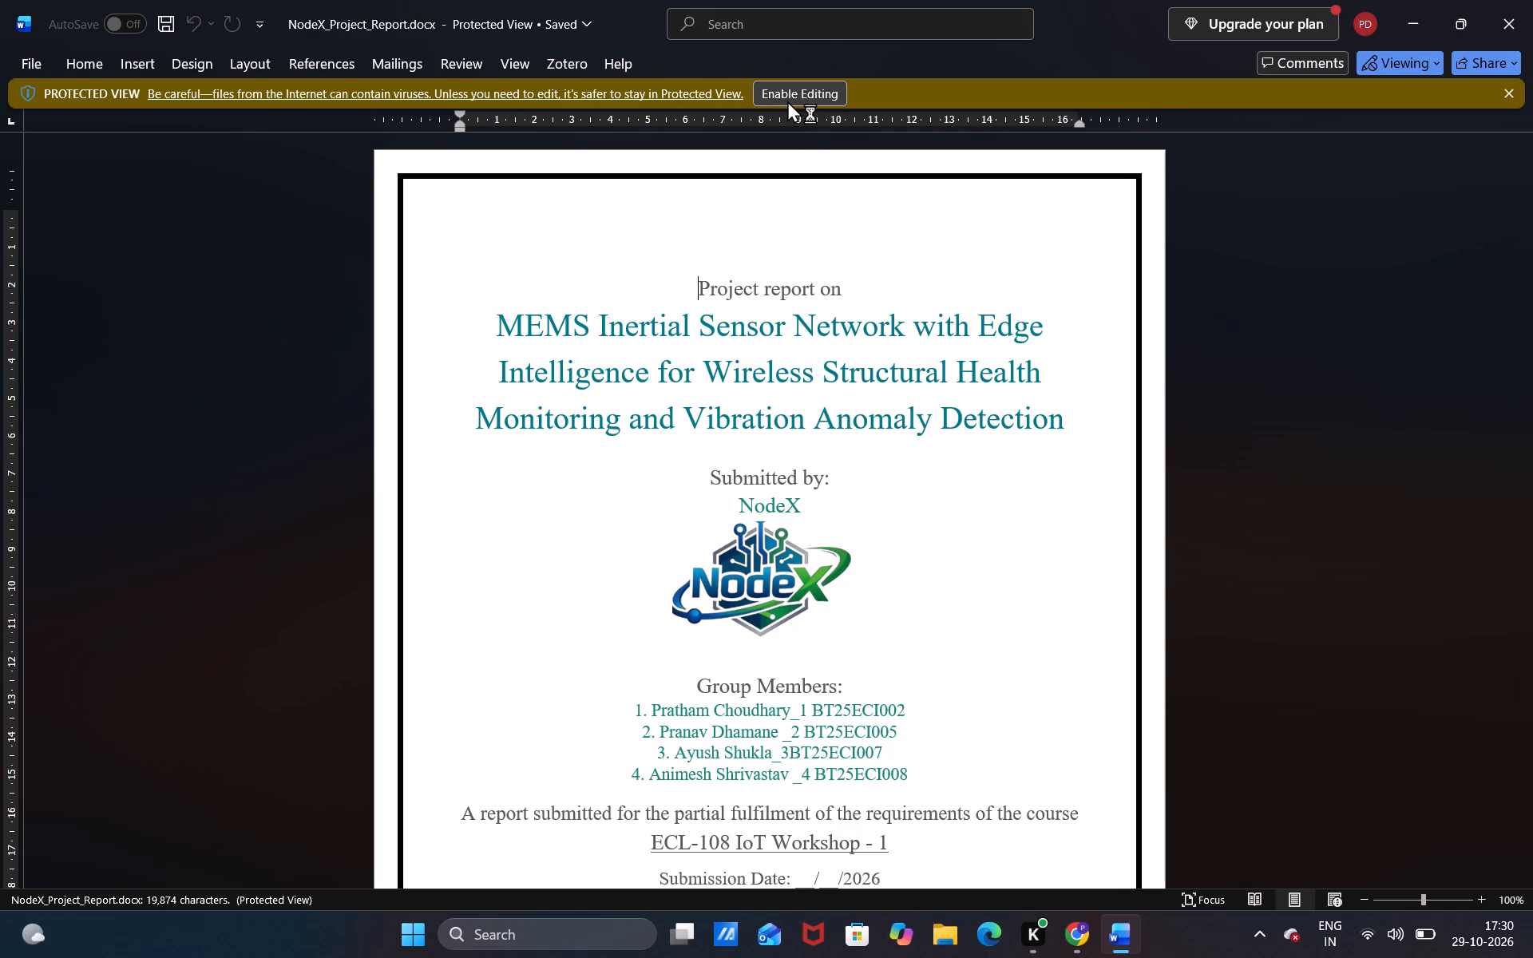
# Enable editing of the NodeX_Project_Report document.
pyautogui.click(787, 101)
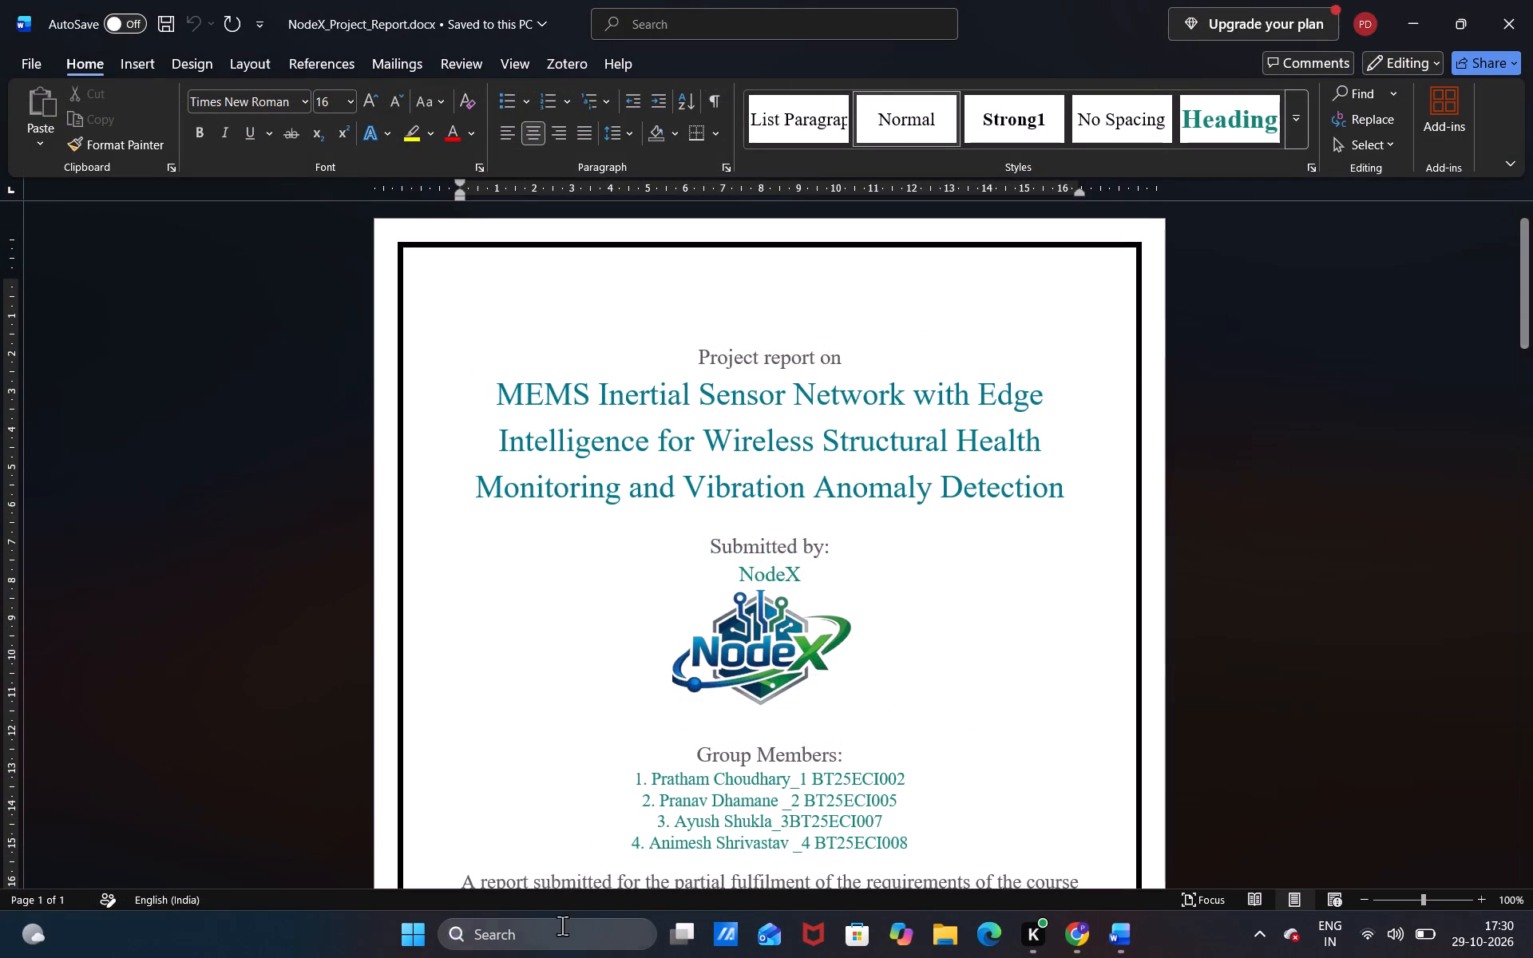
# Find the WhatsApp app on the computer and open it.
pyautogui.click(561, 928)
pyautogui.write('wh')
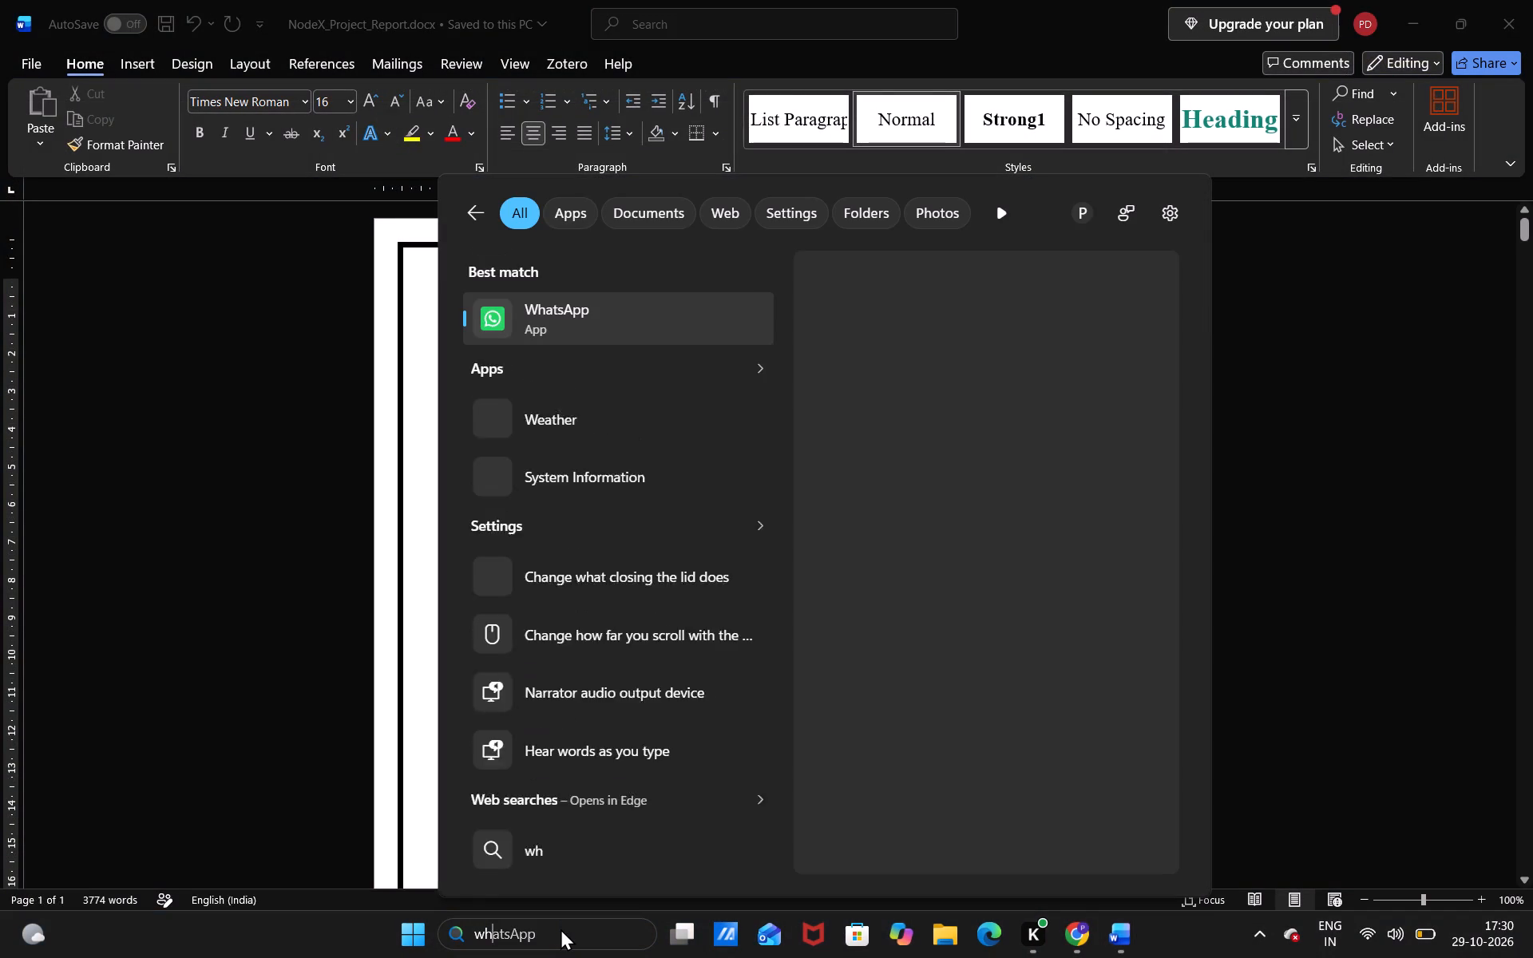
pyautogui.click(569, 329)
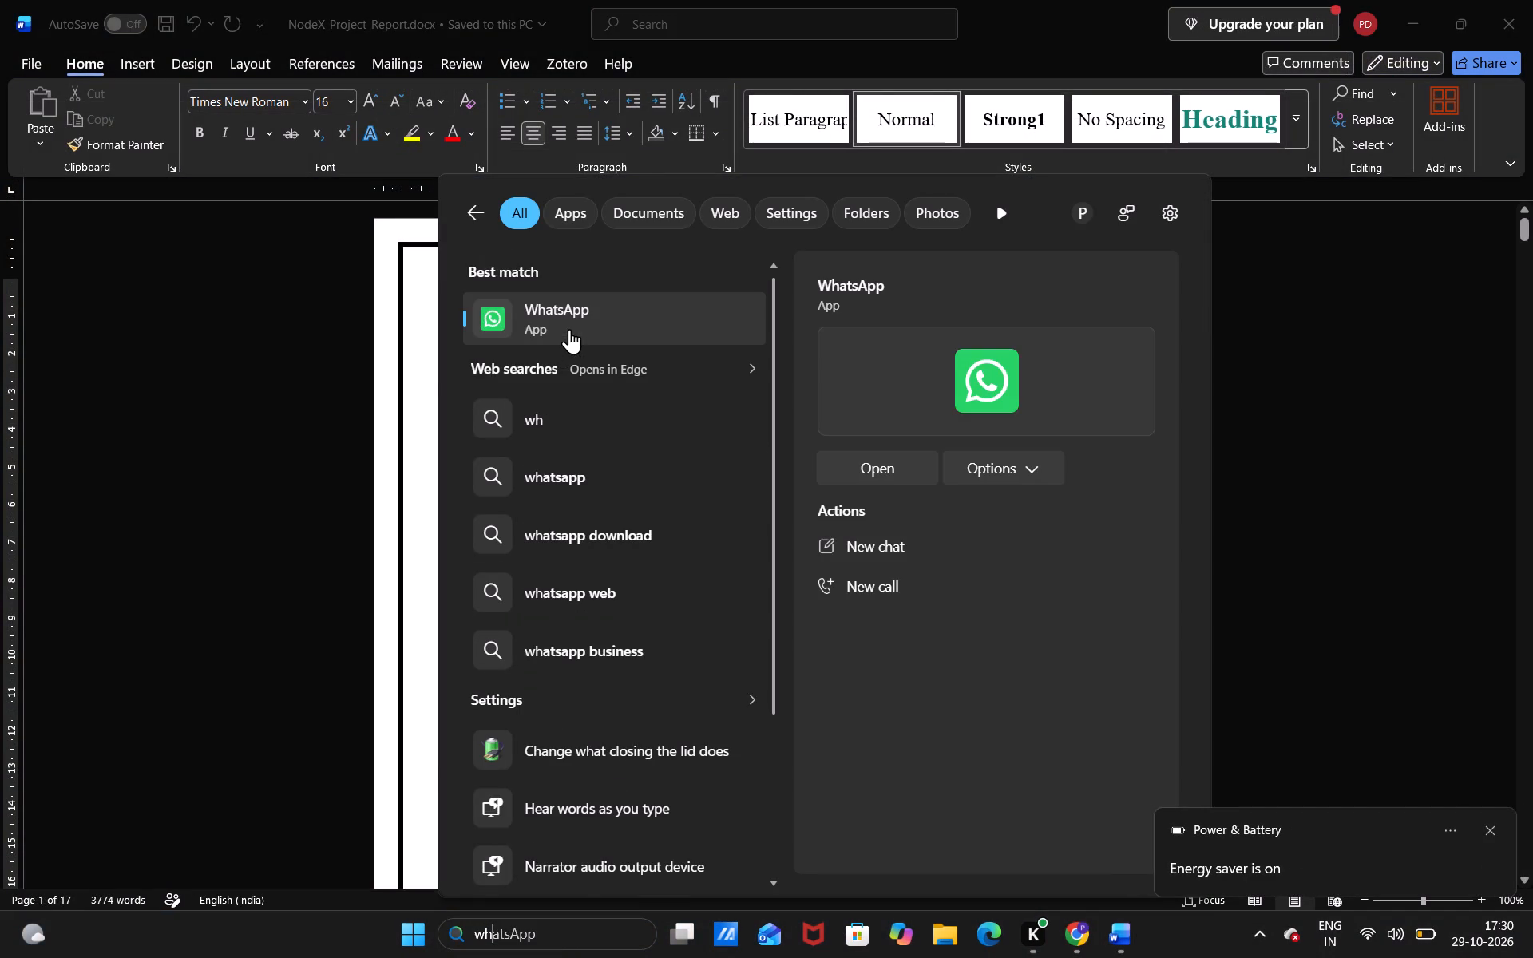
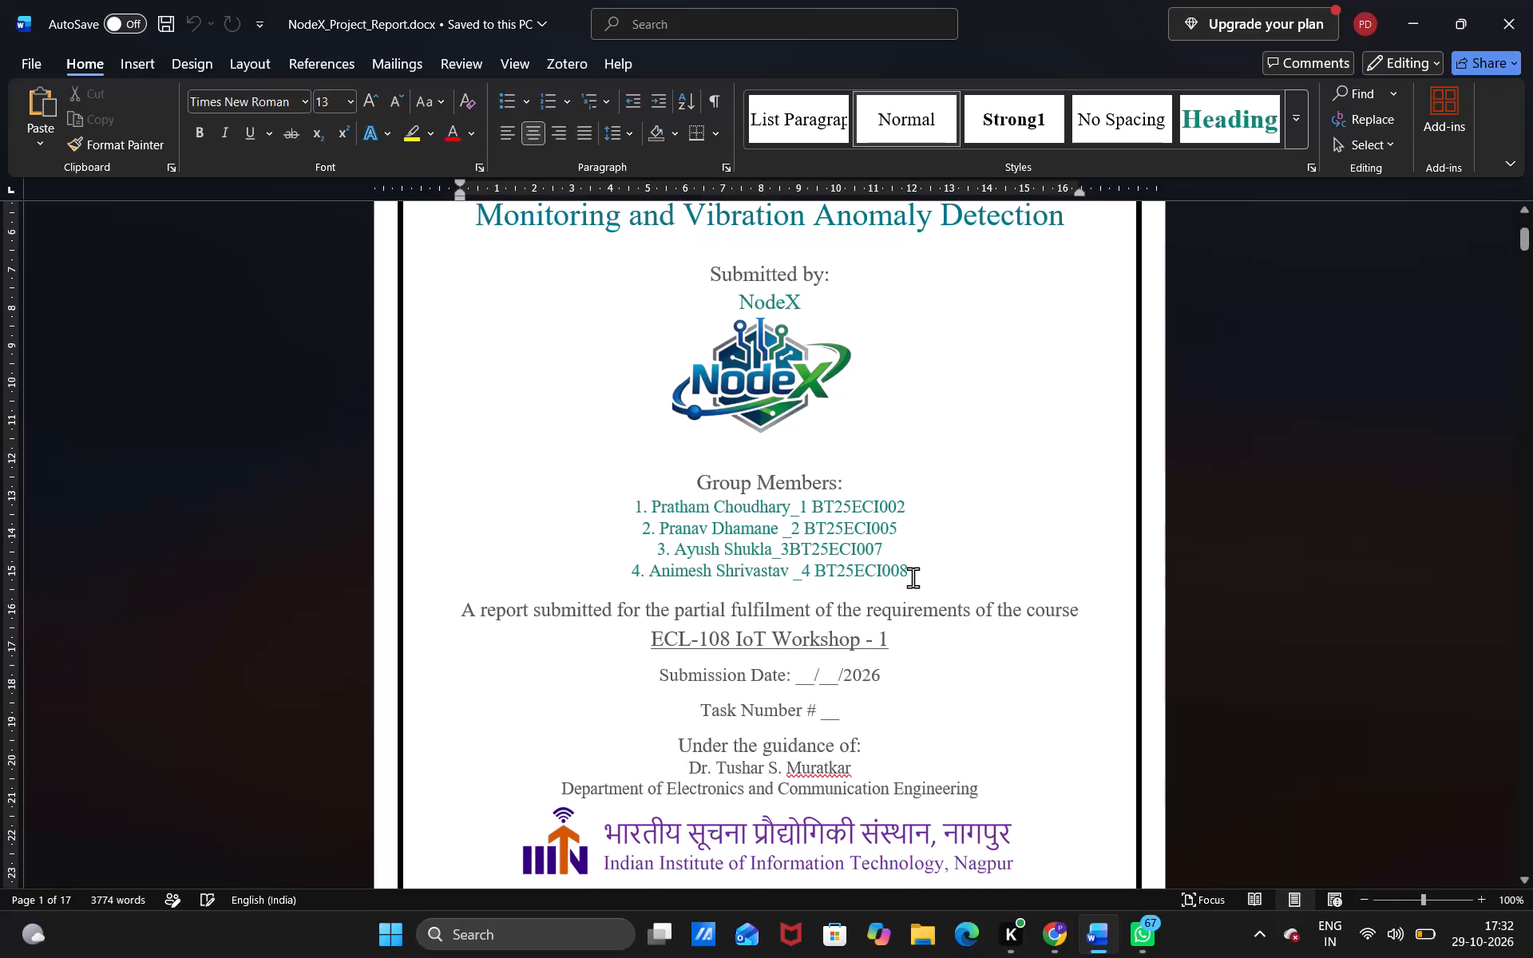
# Add a fifth numbered entry under the fourth name in the cover page's Group Members list, starting with the first name Tanmay.
pyautogui.press('Return')
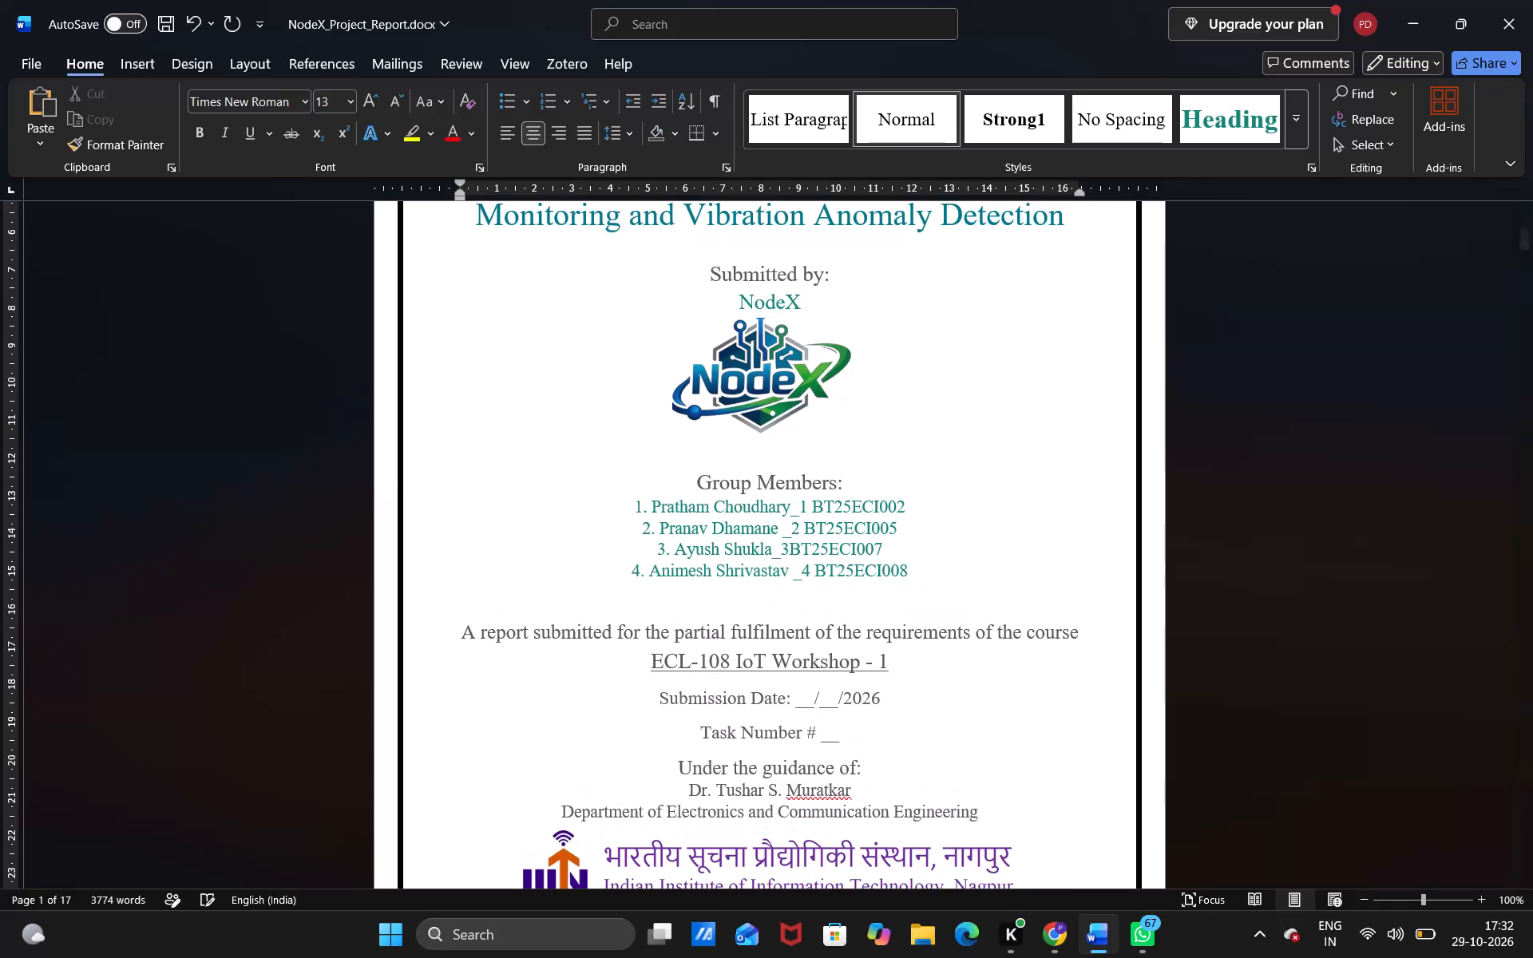
pyautogui.press('5')
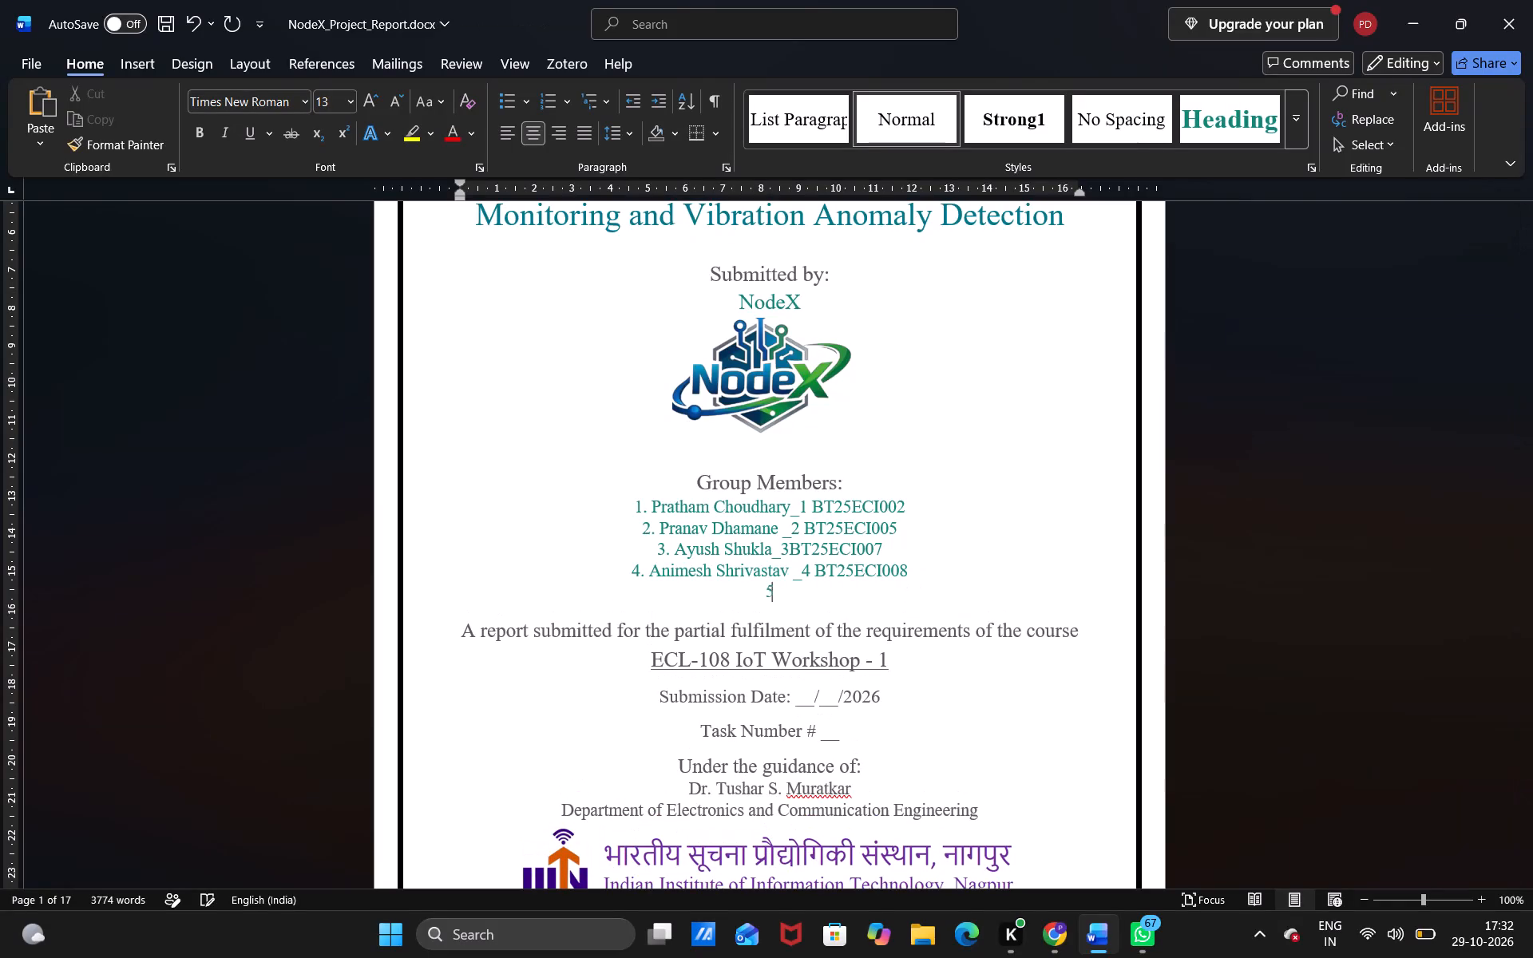
pyautogui.press('.')
pyautogui.press('space')
pyautogui.write('Ta')
pyautogui.write('nmay')
pyautogui.press('space')
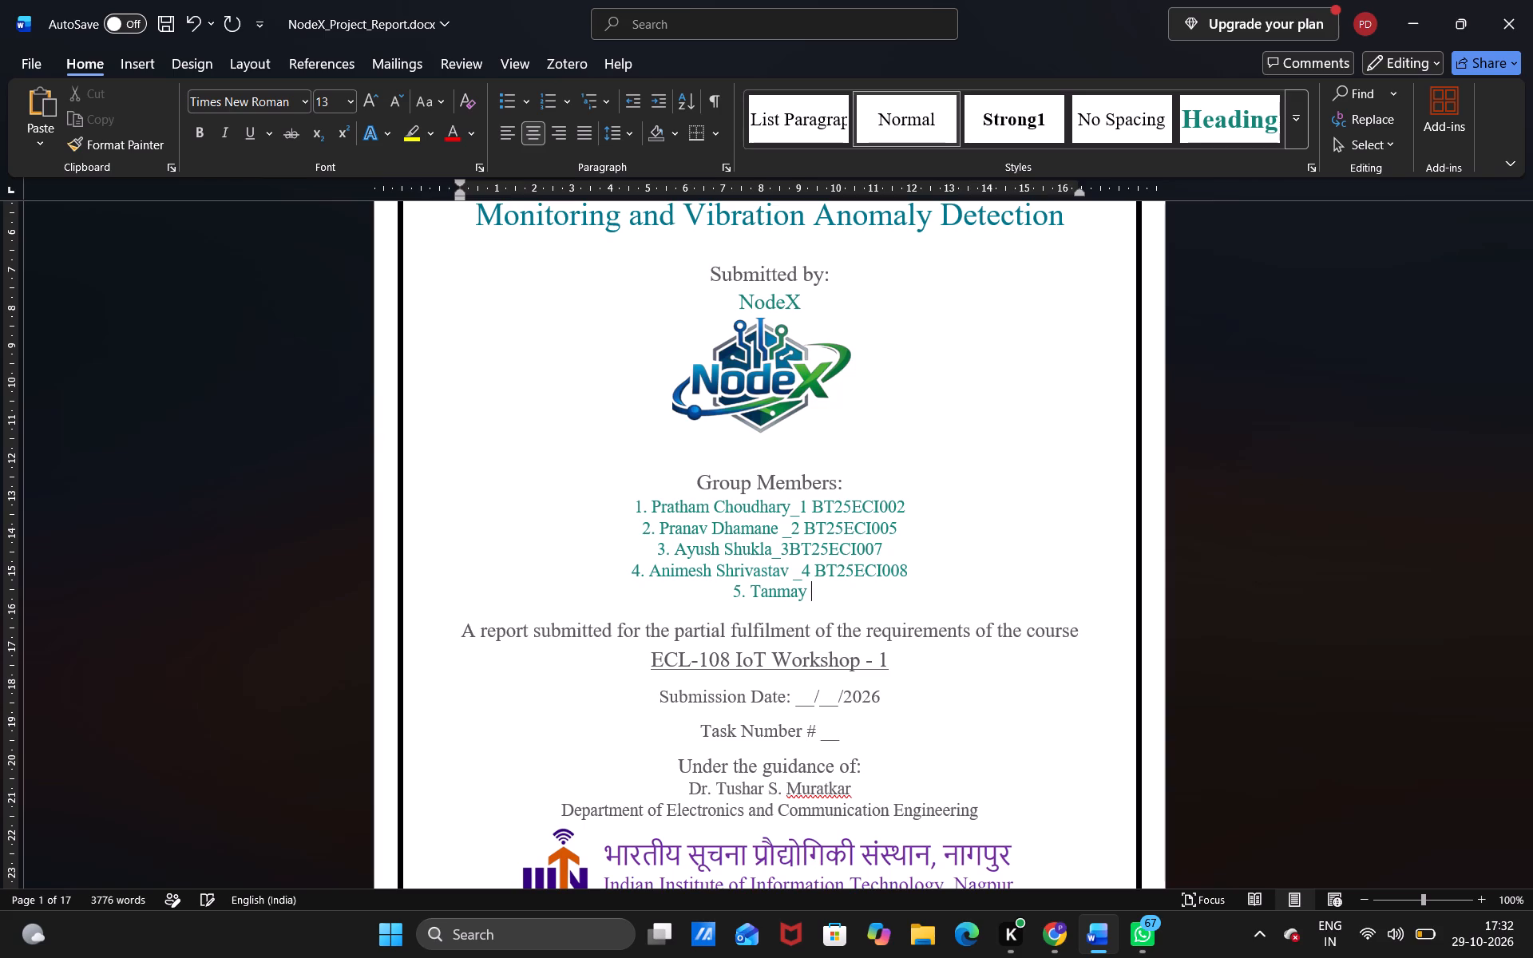
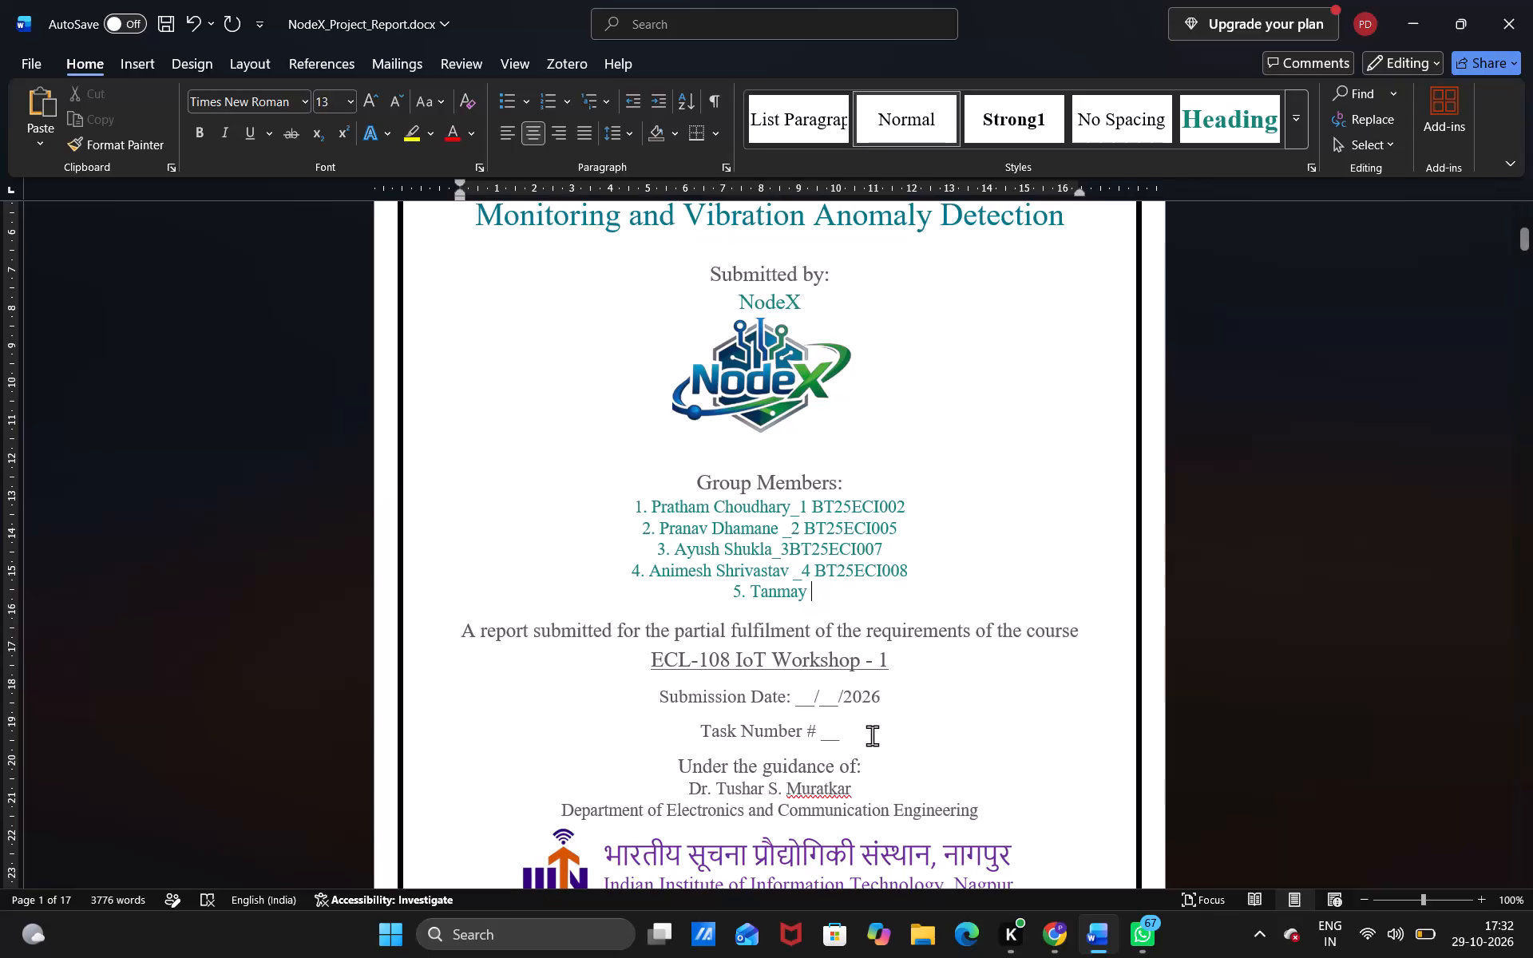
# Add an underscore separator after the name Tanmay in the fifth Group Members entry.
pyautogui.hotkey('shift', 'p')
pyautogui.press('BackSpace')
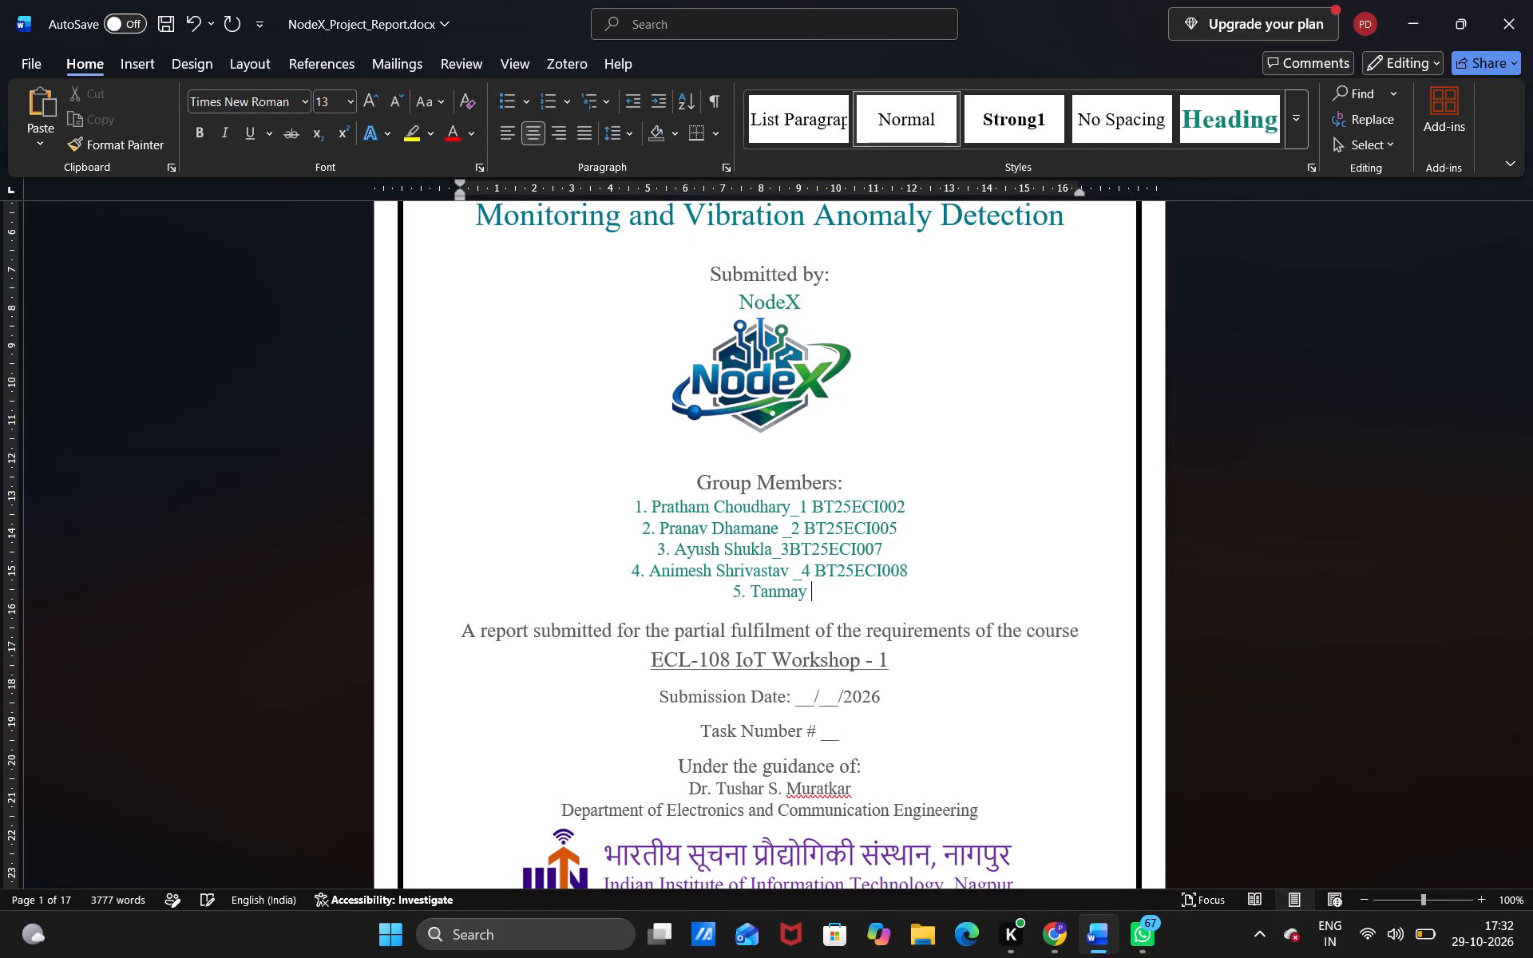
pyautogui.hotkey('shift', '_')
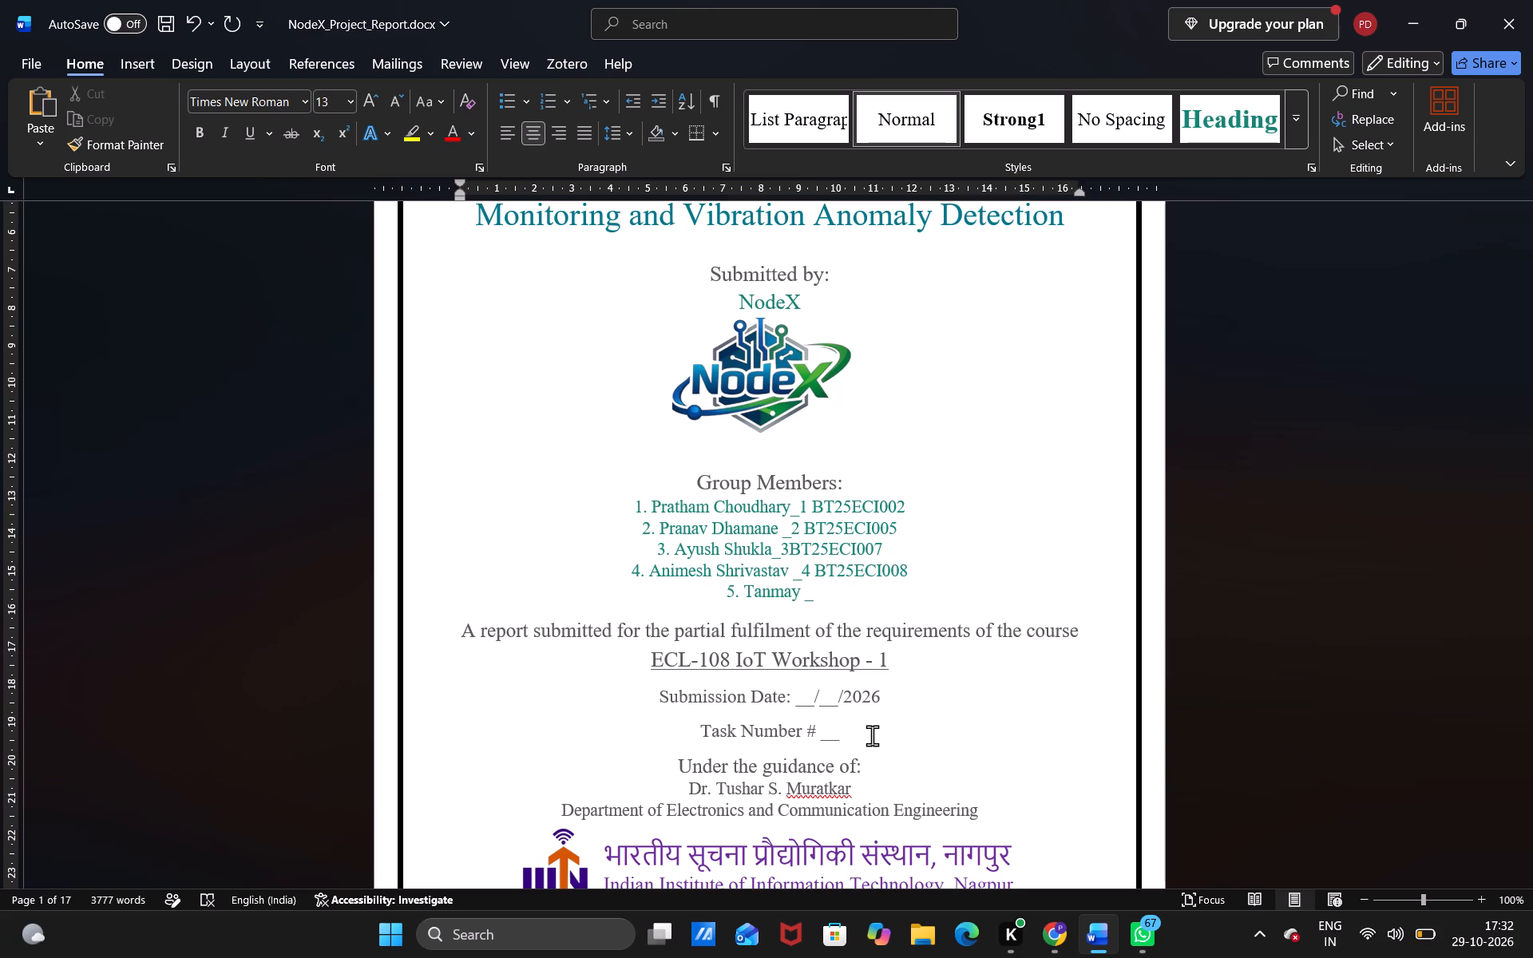
# Delete the numbers 4, 3 and 2 after the underscores in the fourth, third and second Group Members entries.
pyautogui.press('Up')
pyautogui.press('BackSpace')
pyautogui.press('BackSpace')
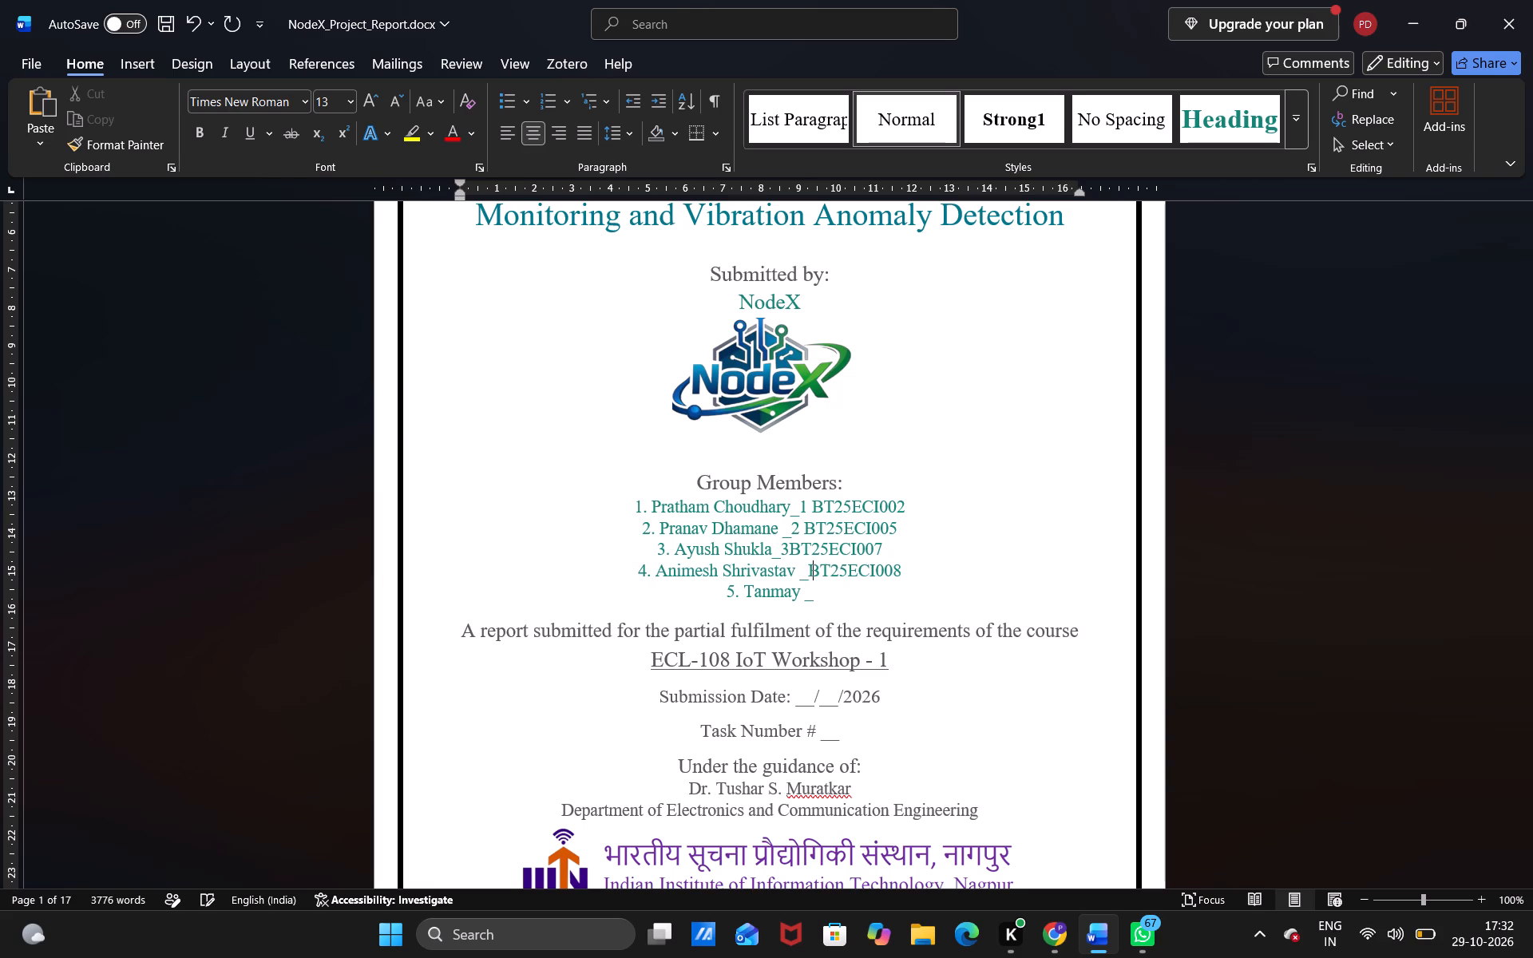
pyautogui.press('Up')
pyautogui.press('Left')
pyautogui.press('Left')
pyautogui.press('BackSpace')
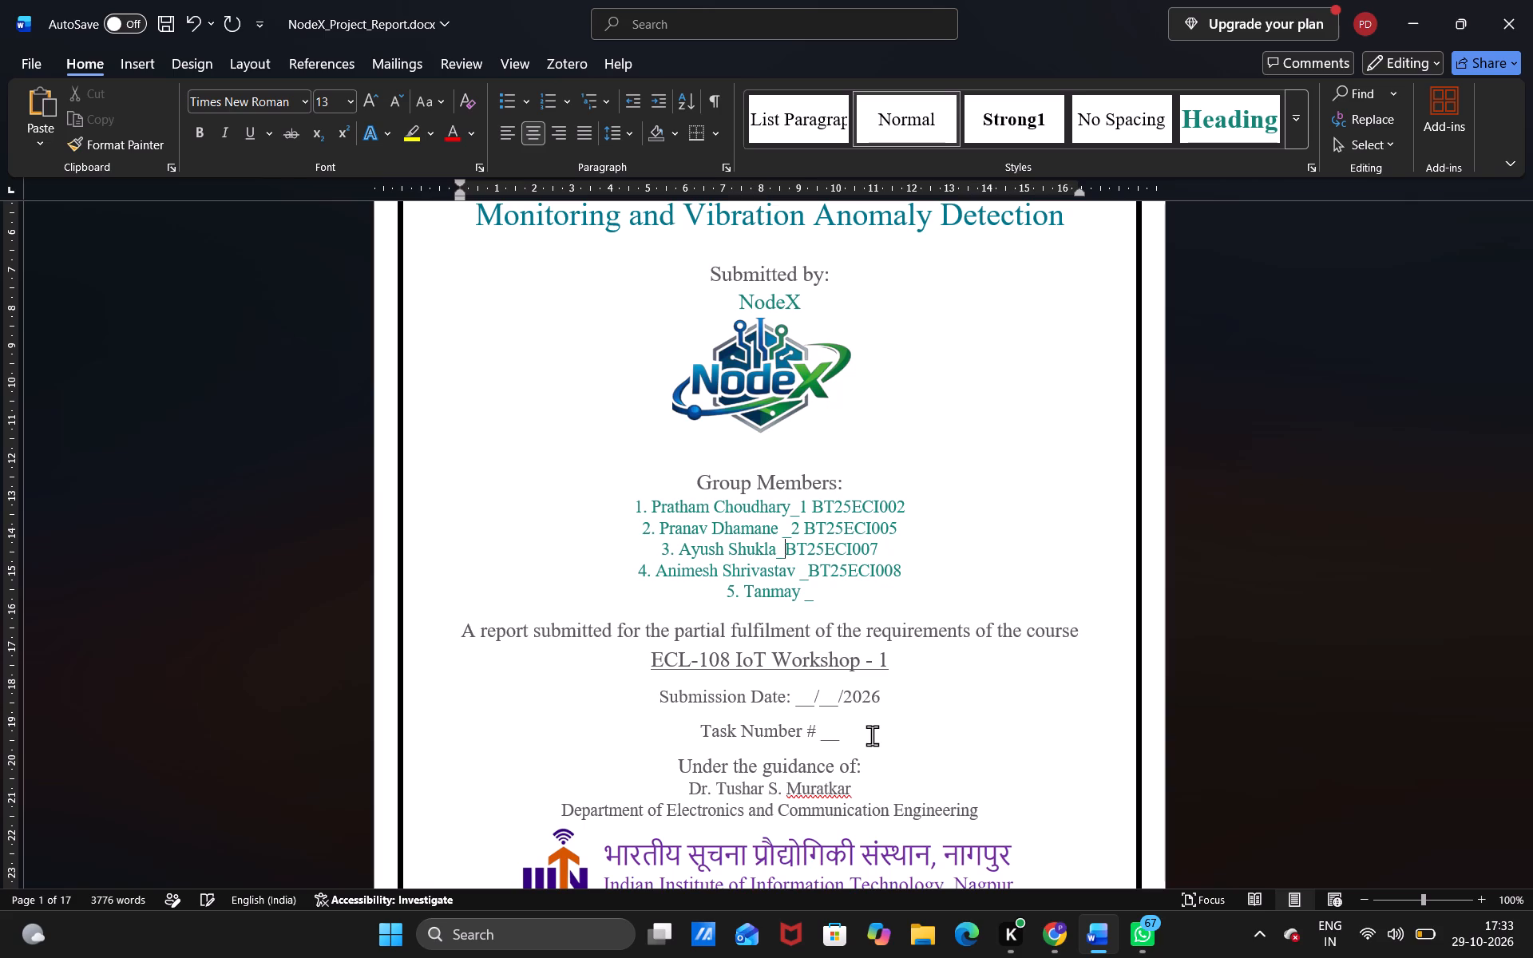
pyautogui.press('Up')
pyautogui.press('Right')
pyautogui.press('Right')
pyautogui.press('BackSpace')
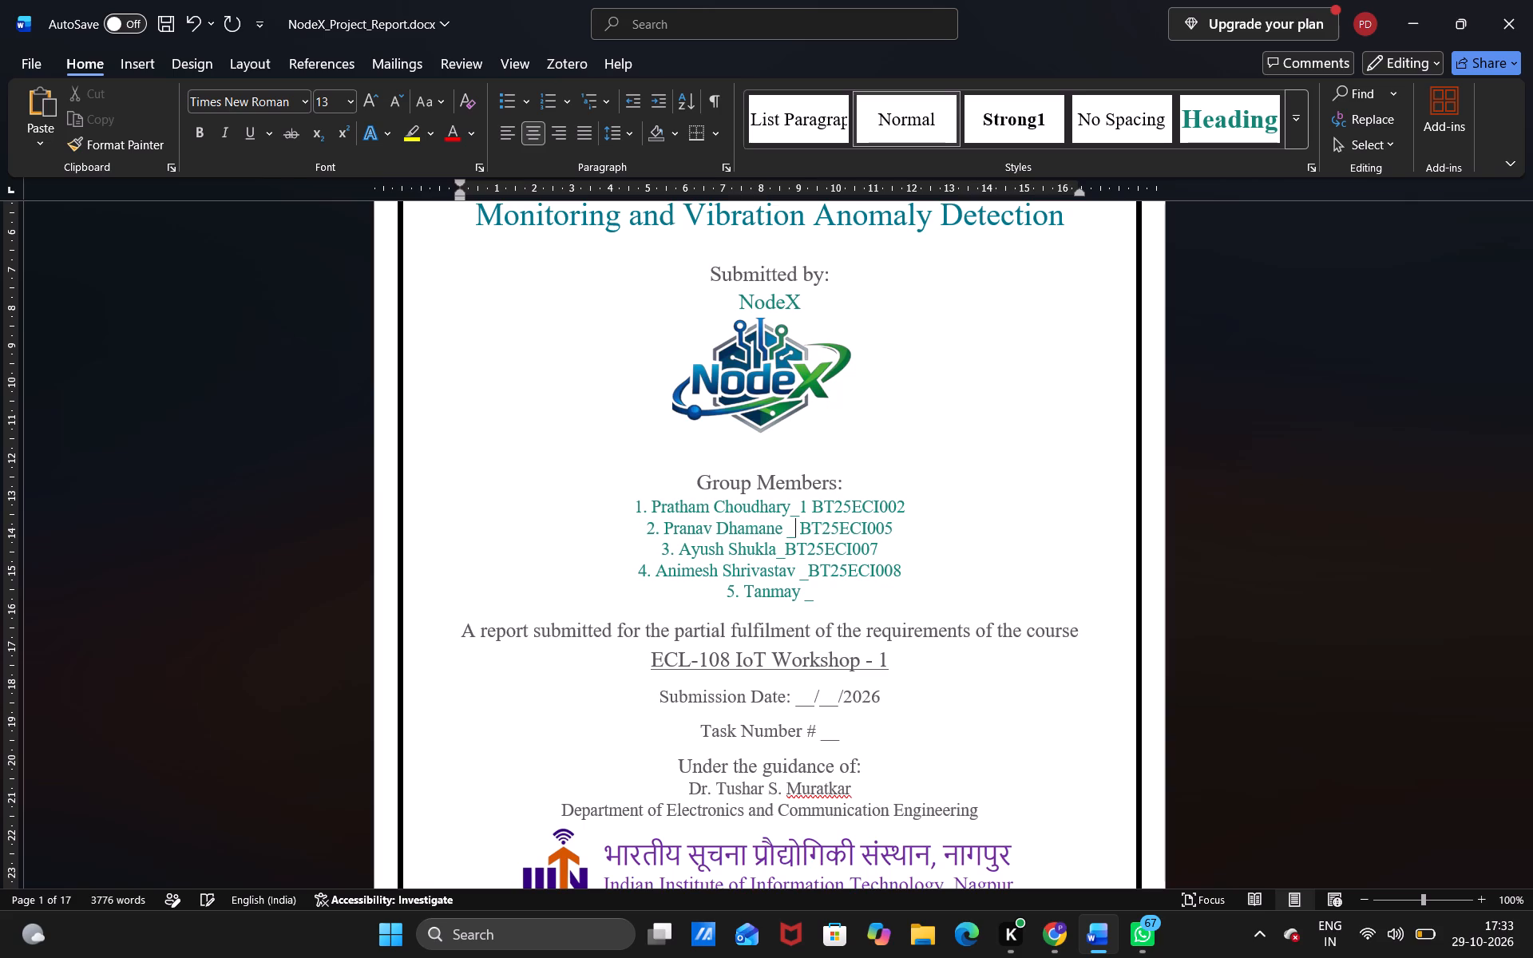
# Replace the "_1" in the first Group Members entry and the underscore in the second with hyphens.
pyautogui.press('Up')
pyautogui.press('Right')
pyautogui.press('BackSpace')
pyautogui.press('BackSpace')
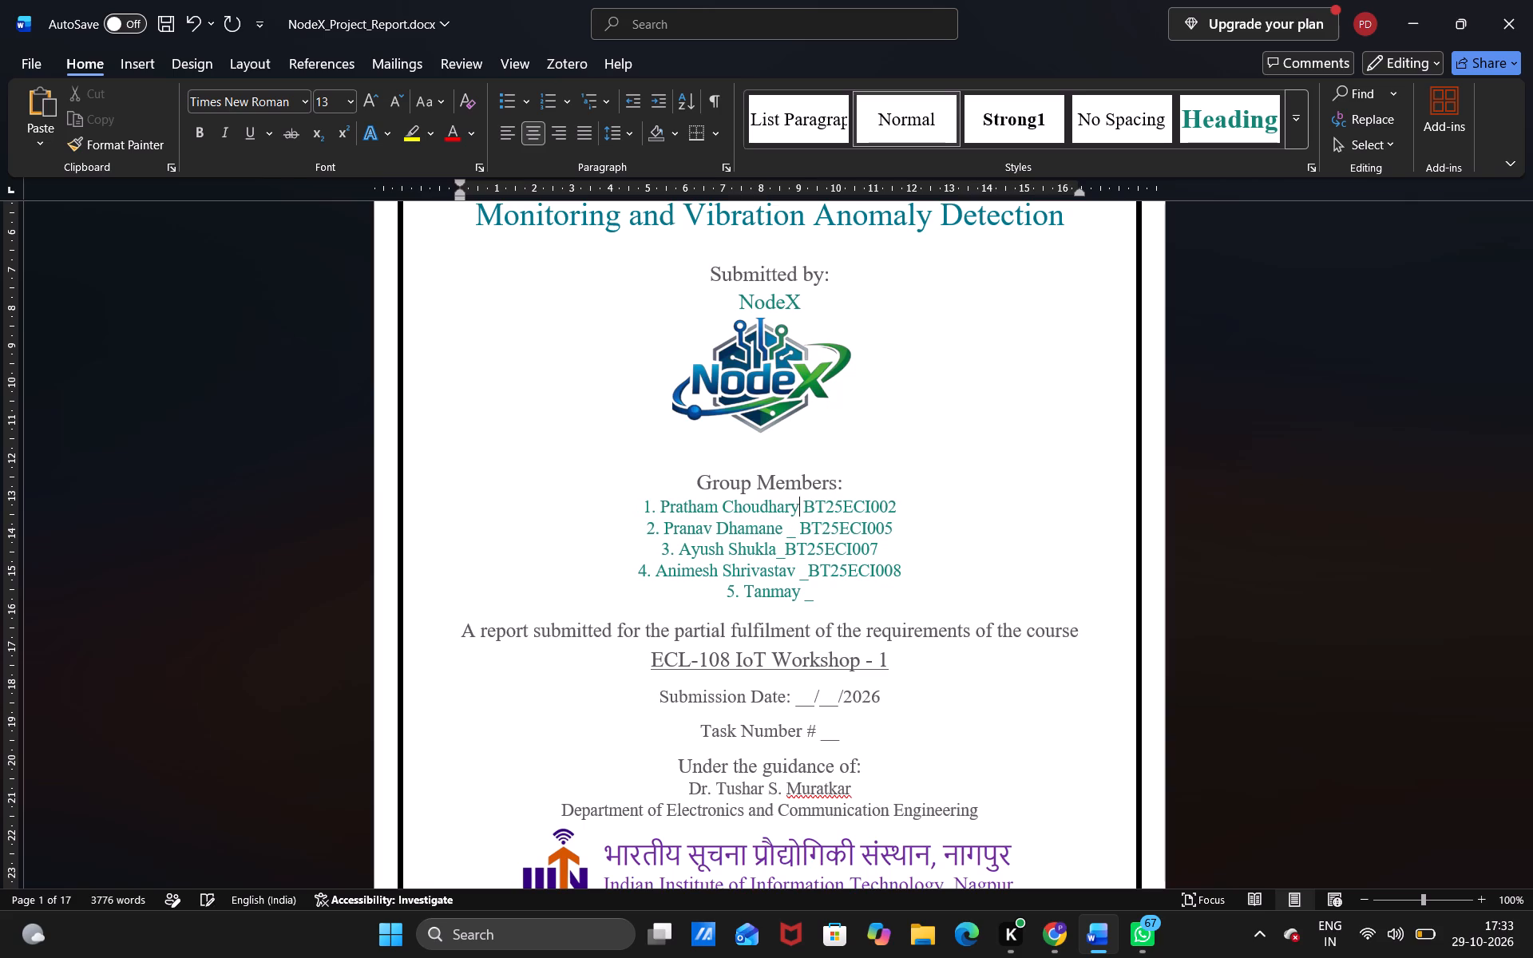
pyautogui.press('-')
pyautogui.press('Down')
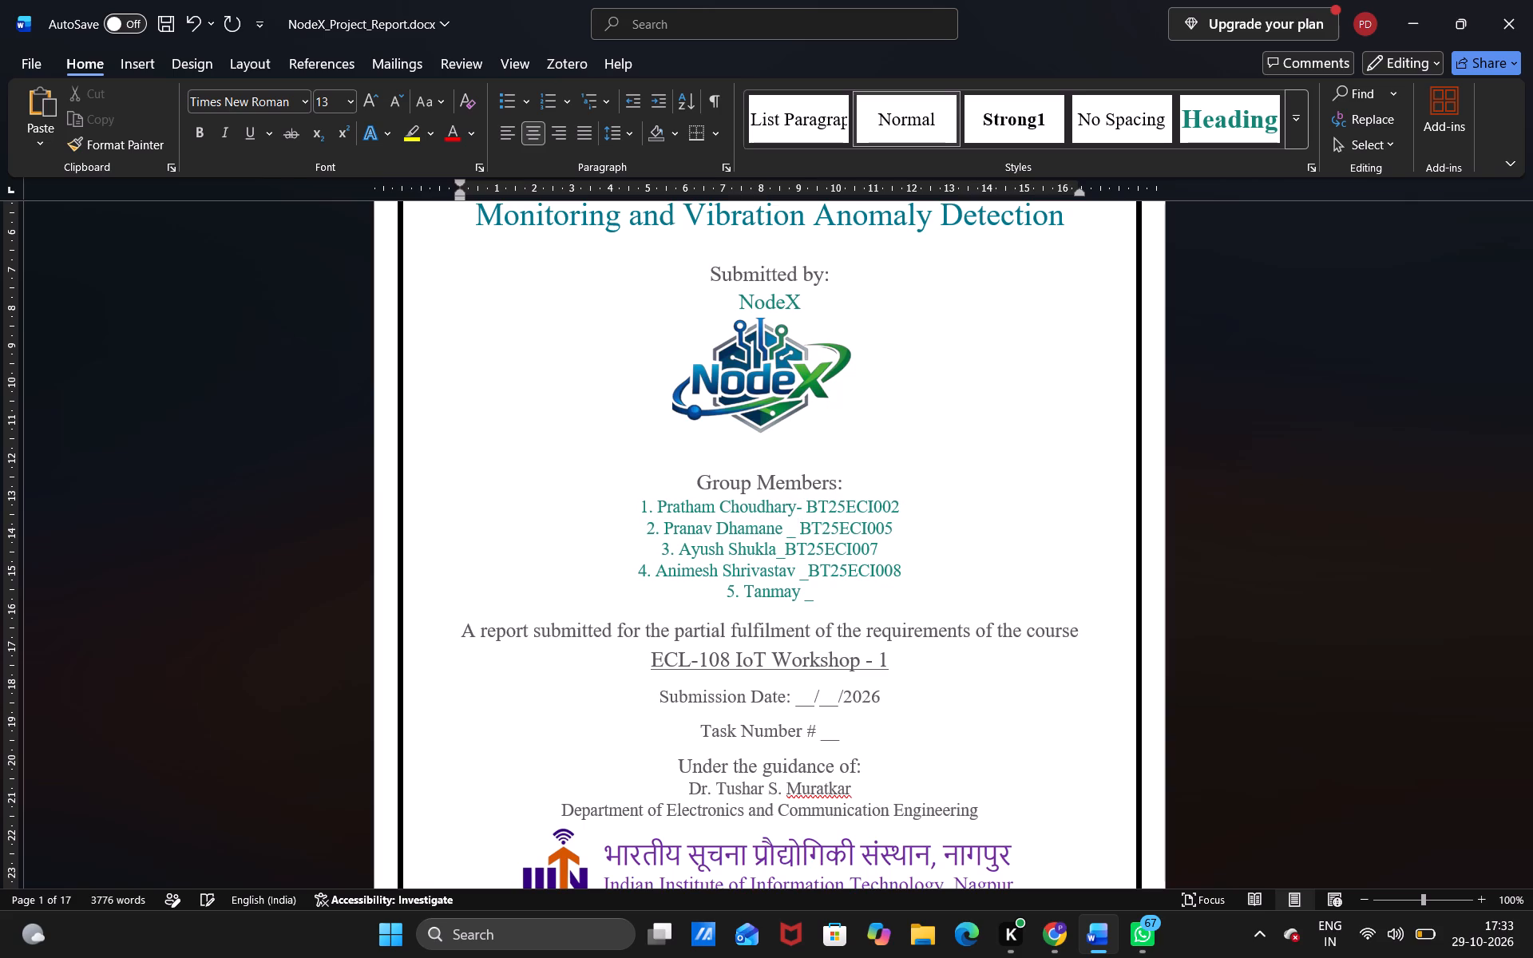
pyautogui.press('BackSpace')
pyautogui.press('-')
pyautogui.press('Down')
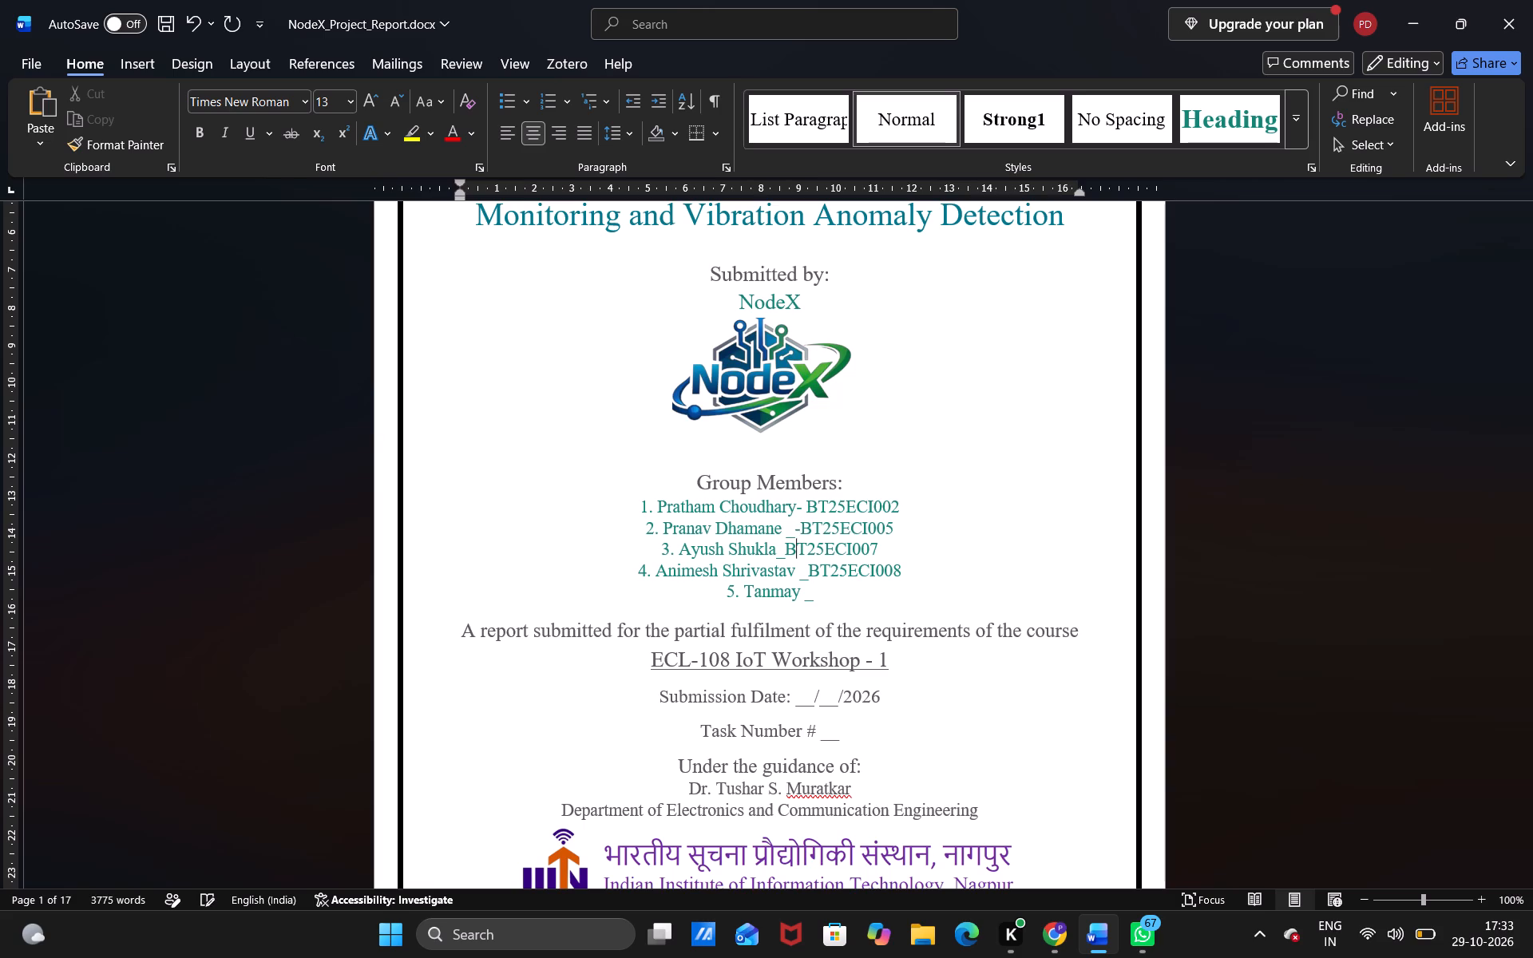
pyautogui.press('Up')
pyautogui.press('Left')
pyautogui.press('BackSpace')
# Replace the underscores before the enrolment numbers in the third and fourth Group Members entries with hyphens.
pyautogui.press('Down')
pyautogui.press('Down')
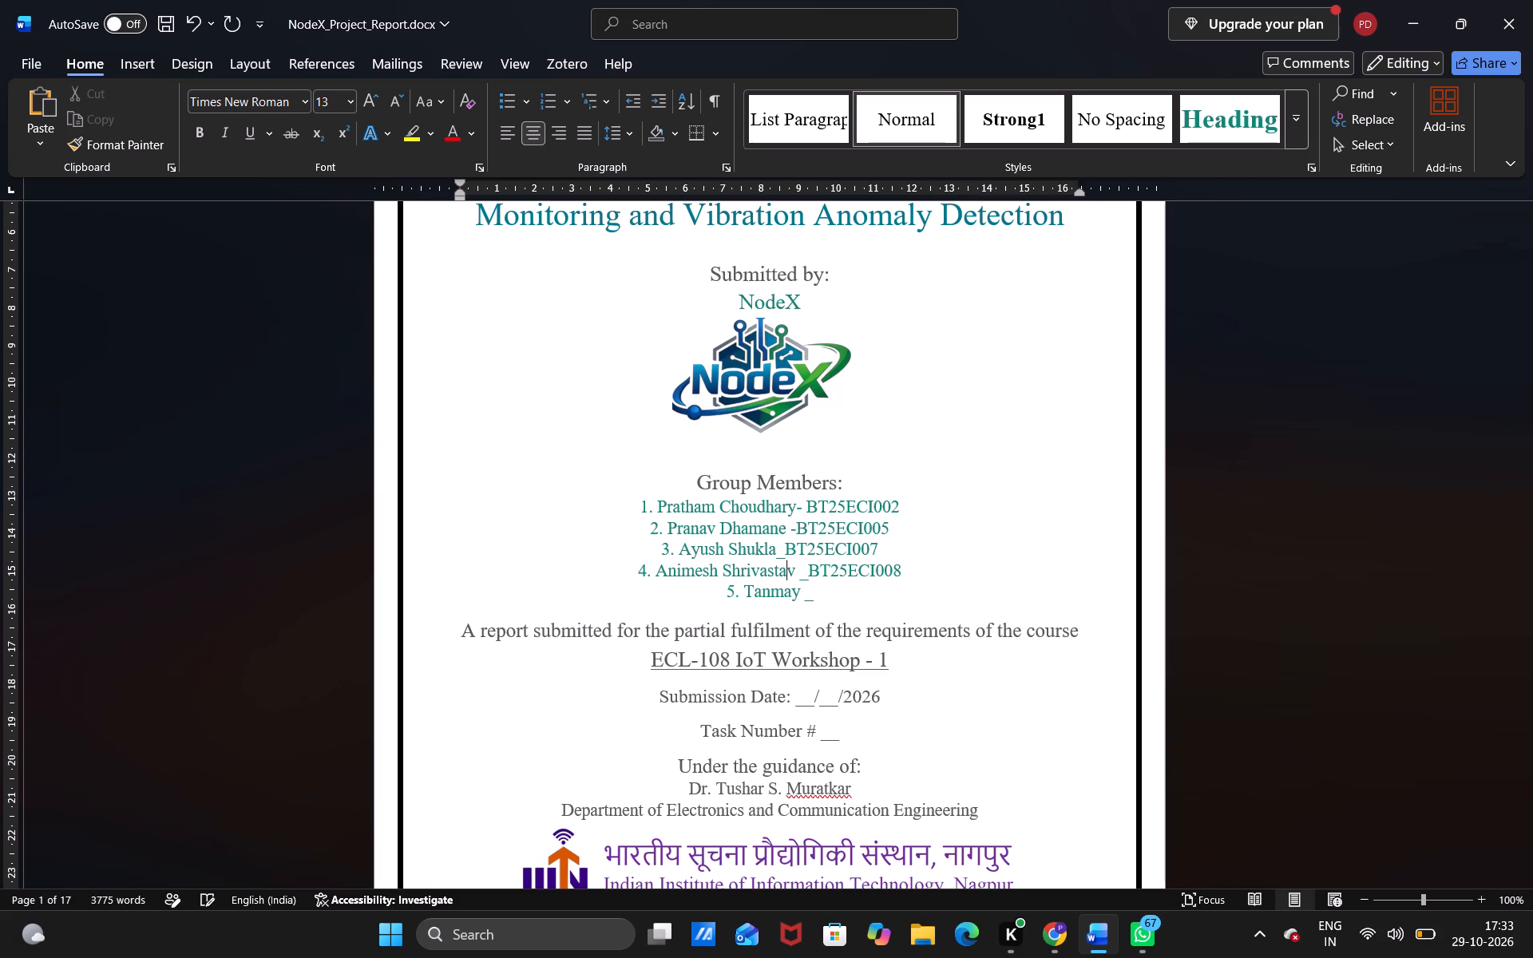
pyautogui.press('Up')
pyautogui.press('Left')
pyautogui.press('BackSpace')
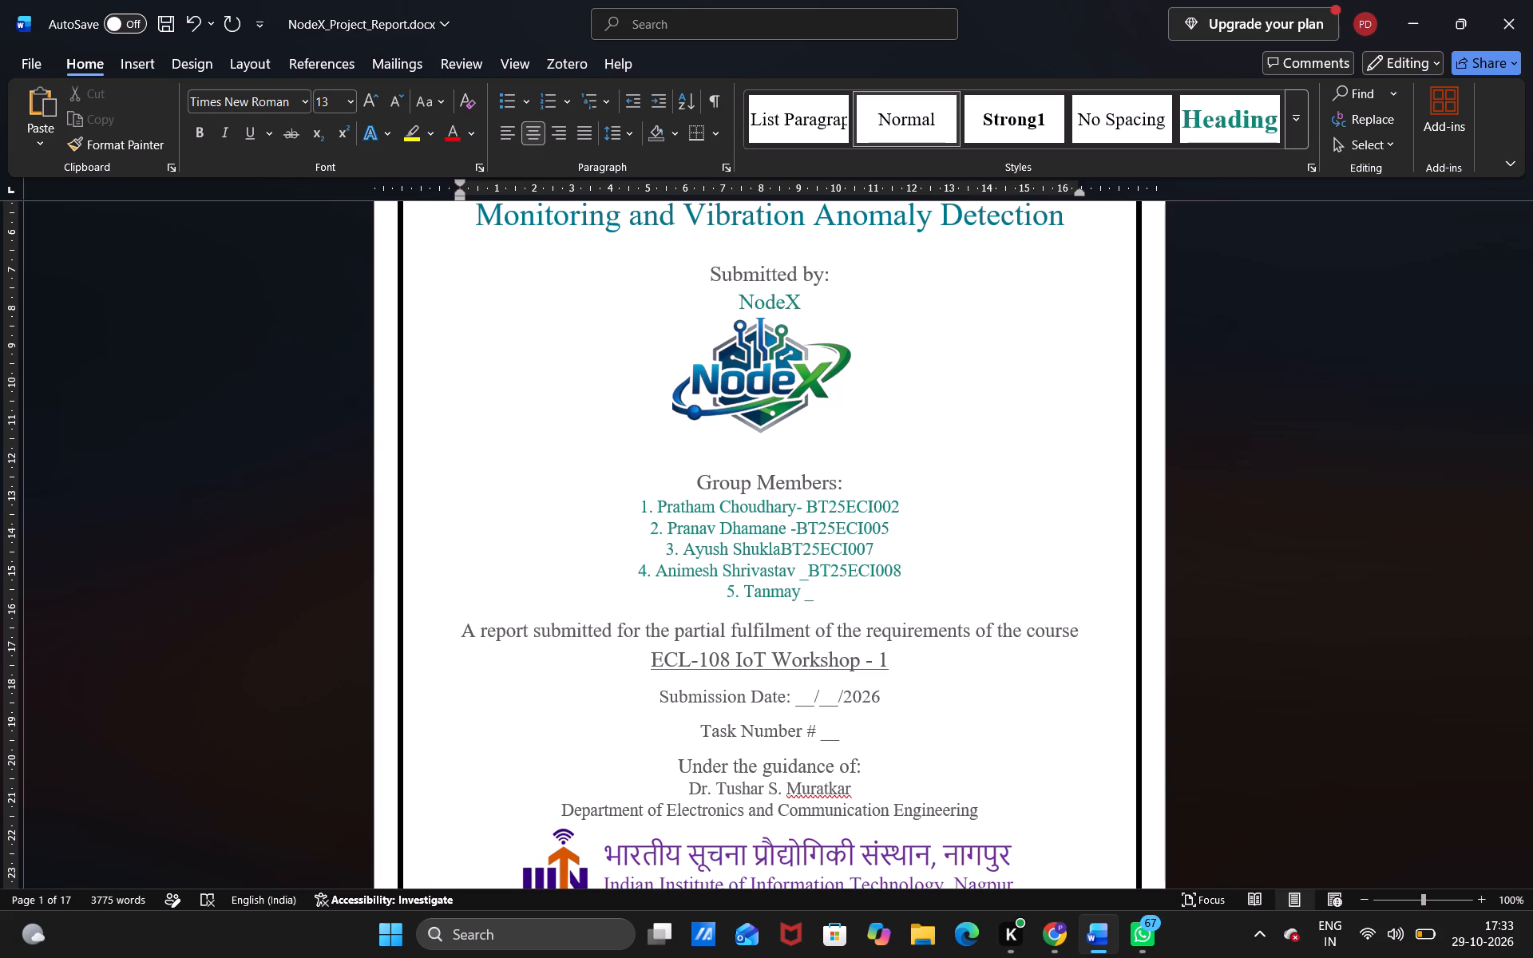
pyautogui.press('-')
pyautogui.press('Down')
pyautogui.press('Right')
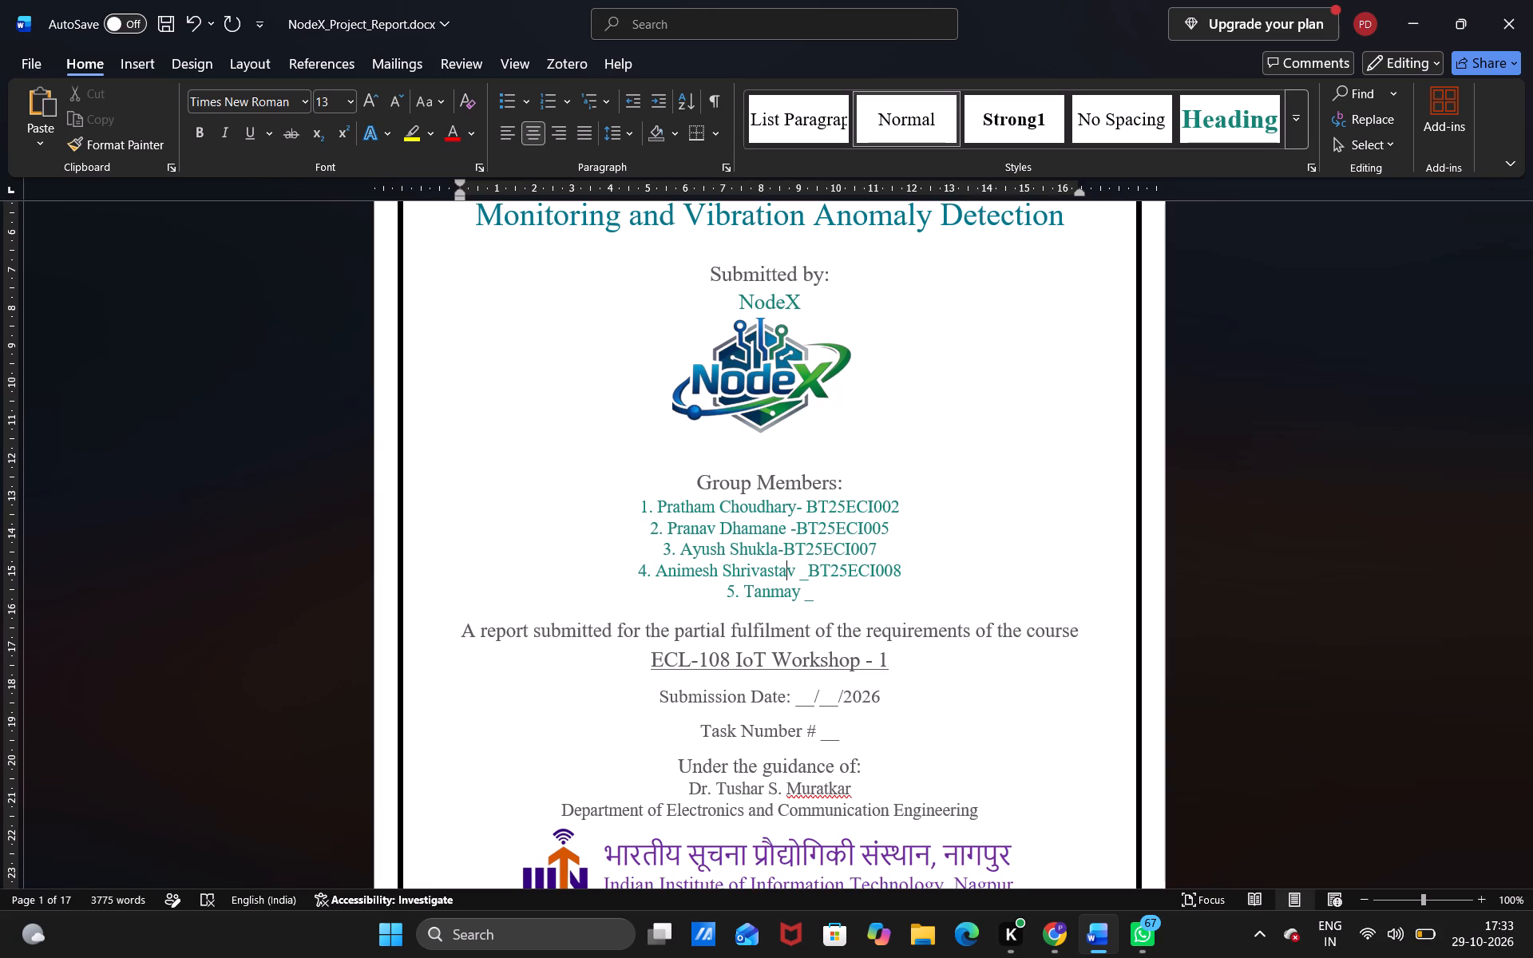
pyautogui.press('Right')
pyautogui.press('Right')
pyautogui.press('BackSpace')
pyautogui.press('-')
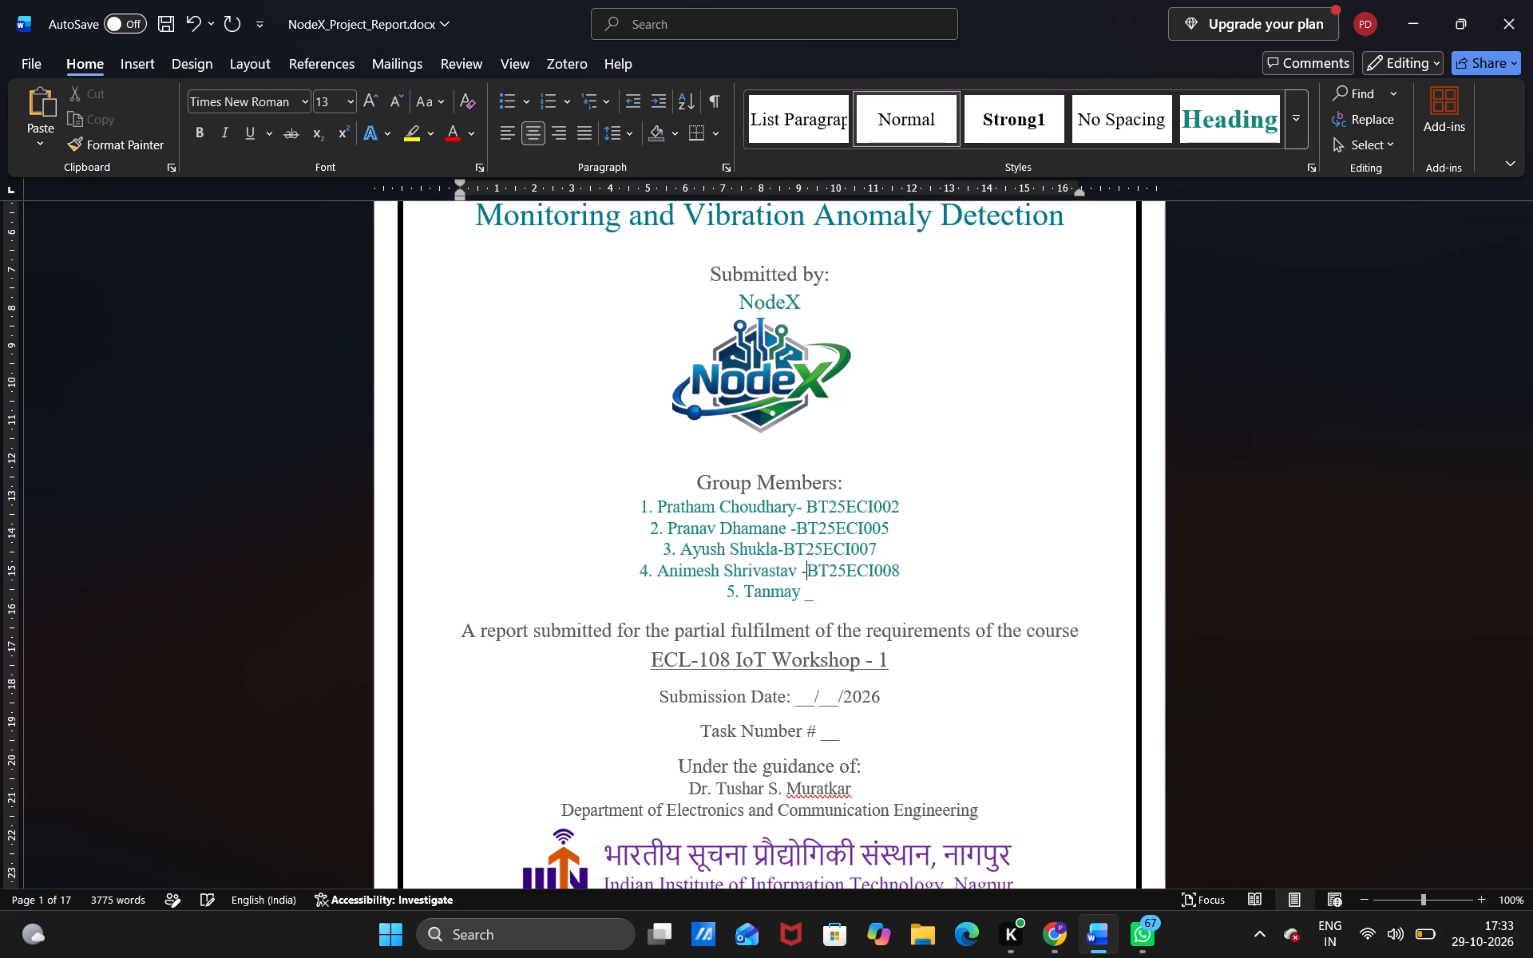
# Complete the fifth Group Members entry with a hyphen instead of the underscore, followed by the member's enrolment number.
pyautogui.press('Down')
pyautogui.press('Right')
pyautogui.press('BackSpace')
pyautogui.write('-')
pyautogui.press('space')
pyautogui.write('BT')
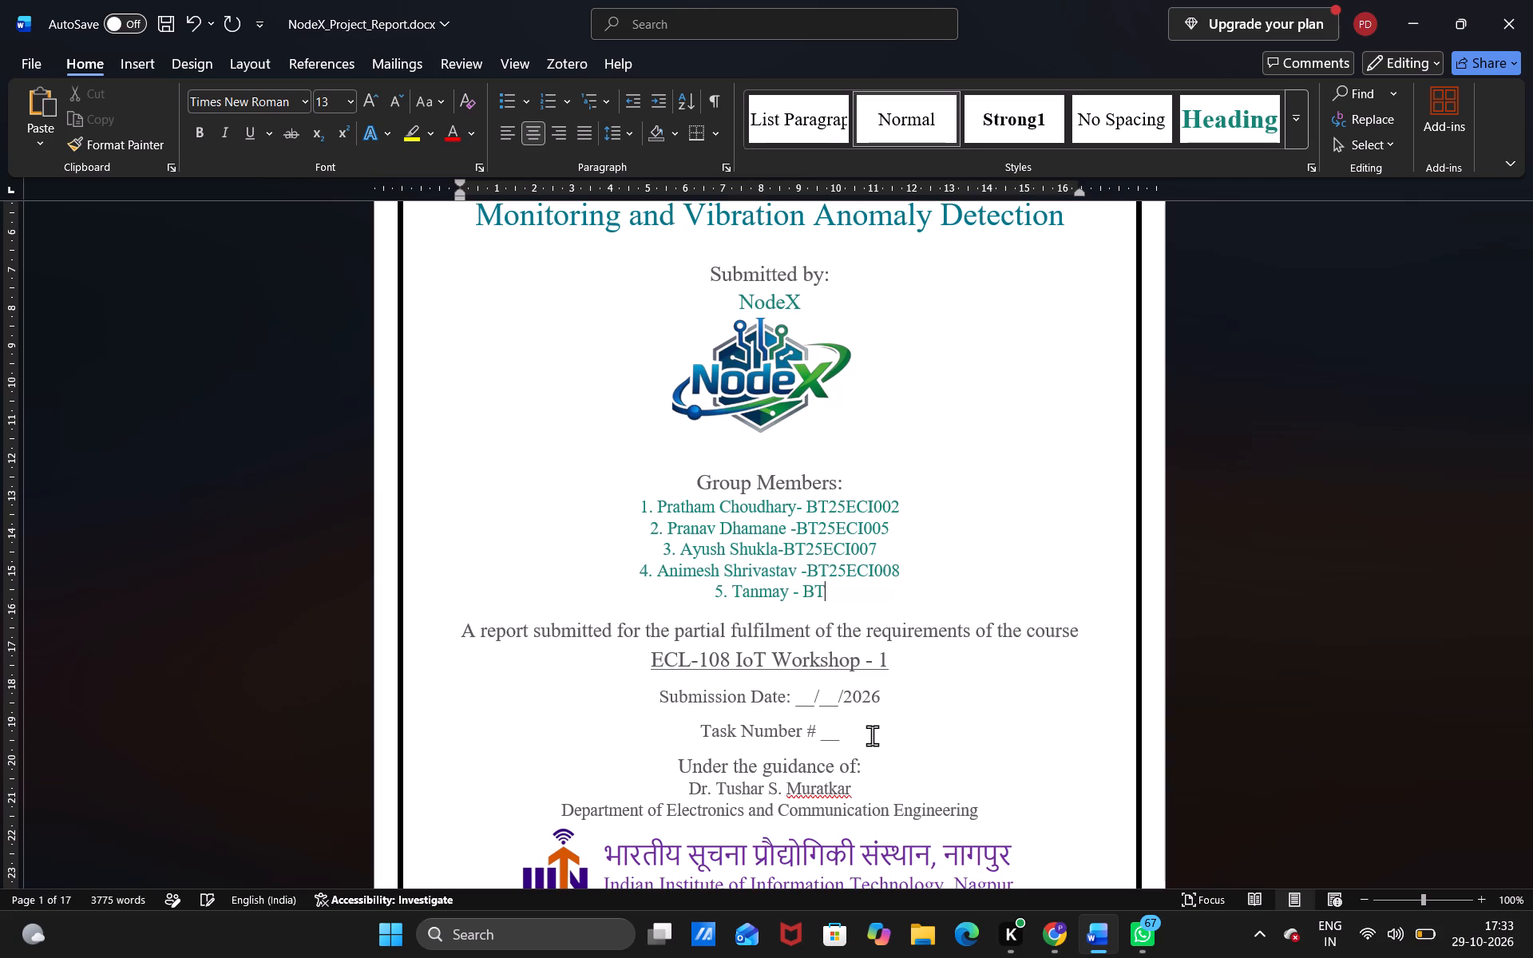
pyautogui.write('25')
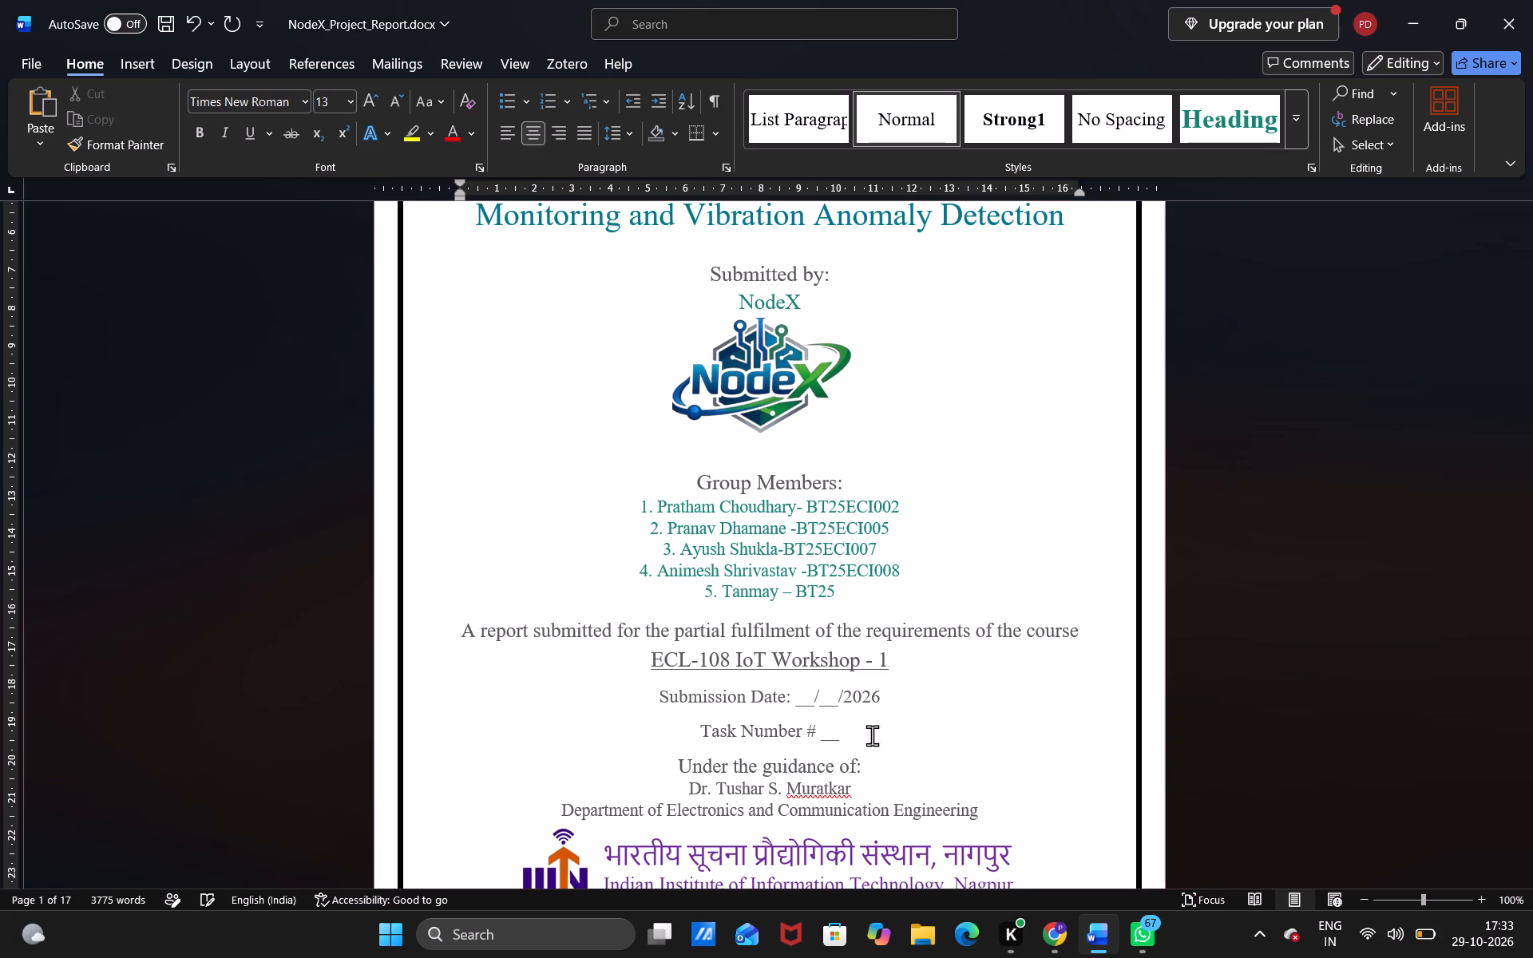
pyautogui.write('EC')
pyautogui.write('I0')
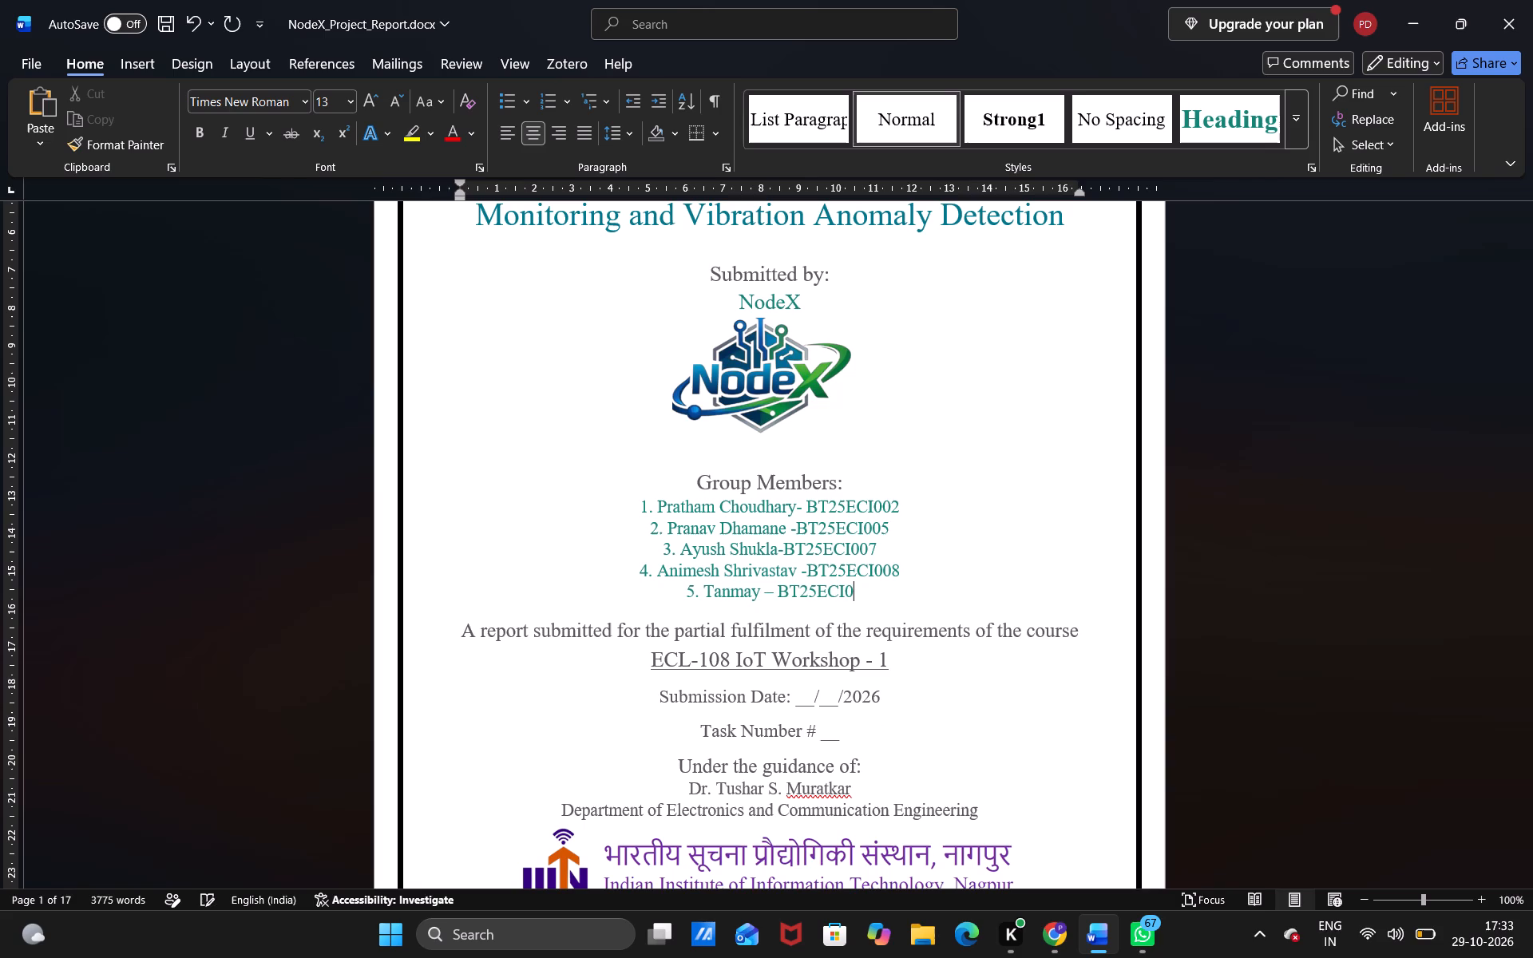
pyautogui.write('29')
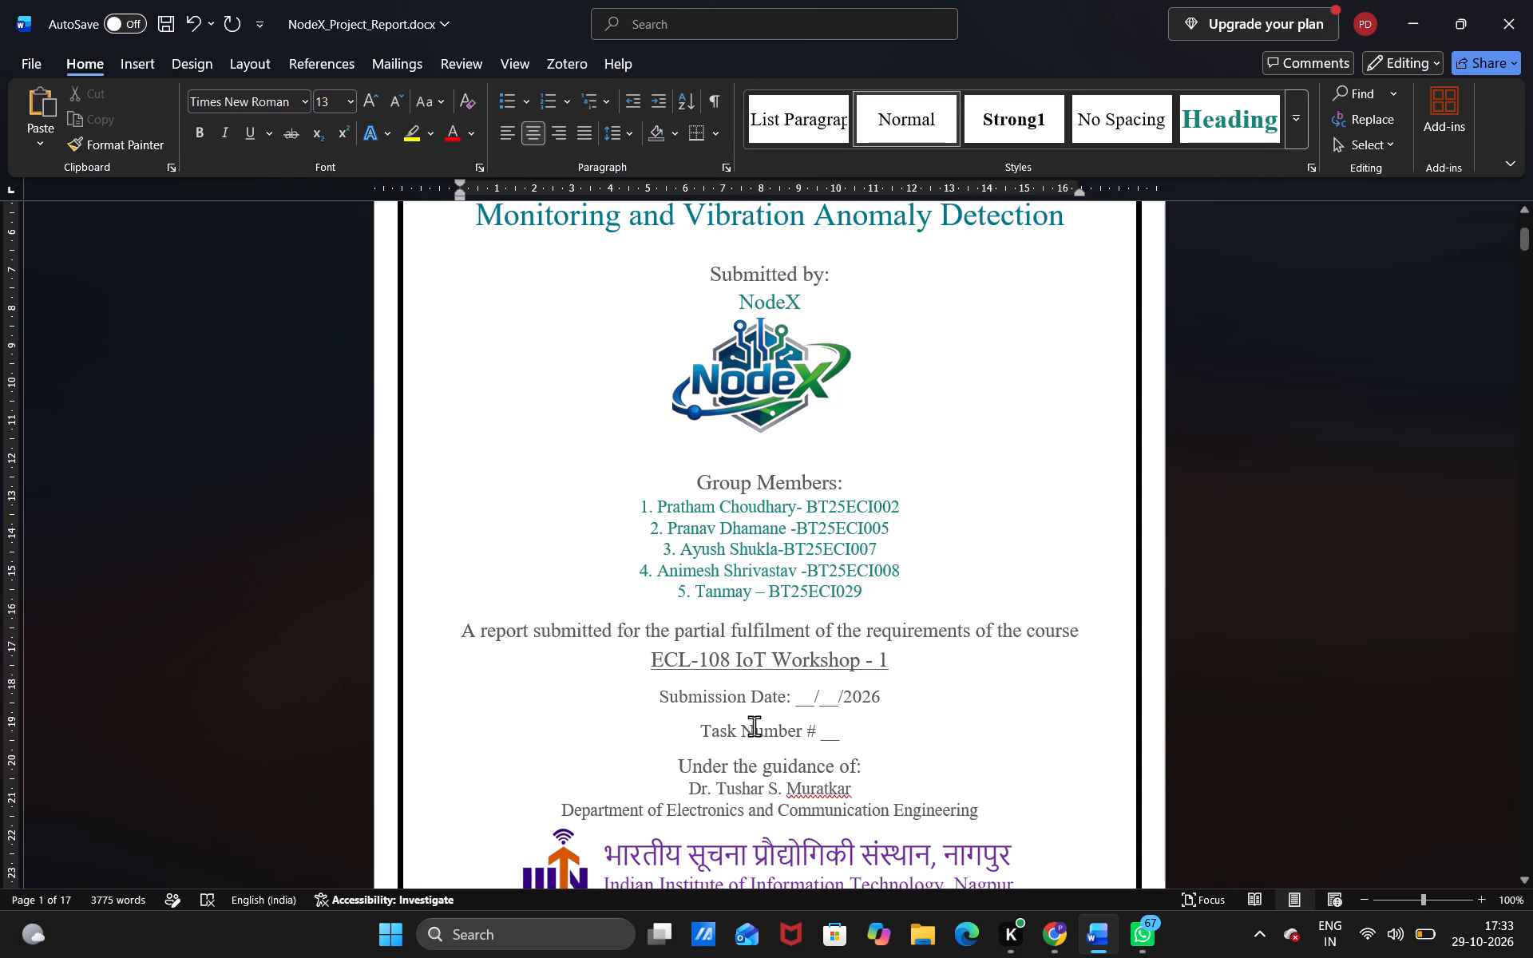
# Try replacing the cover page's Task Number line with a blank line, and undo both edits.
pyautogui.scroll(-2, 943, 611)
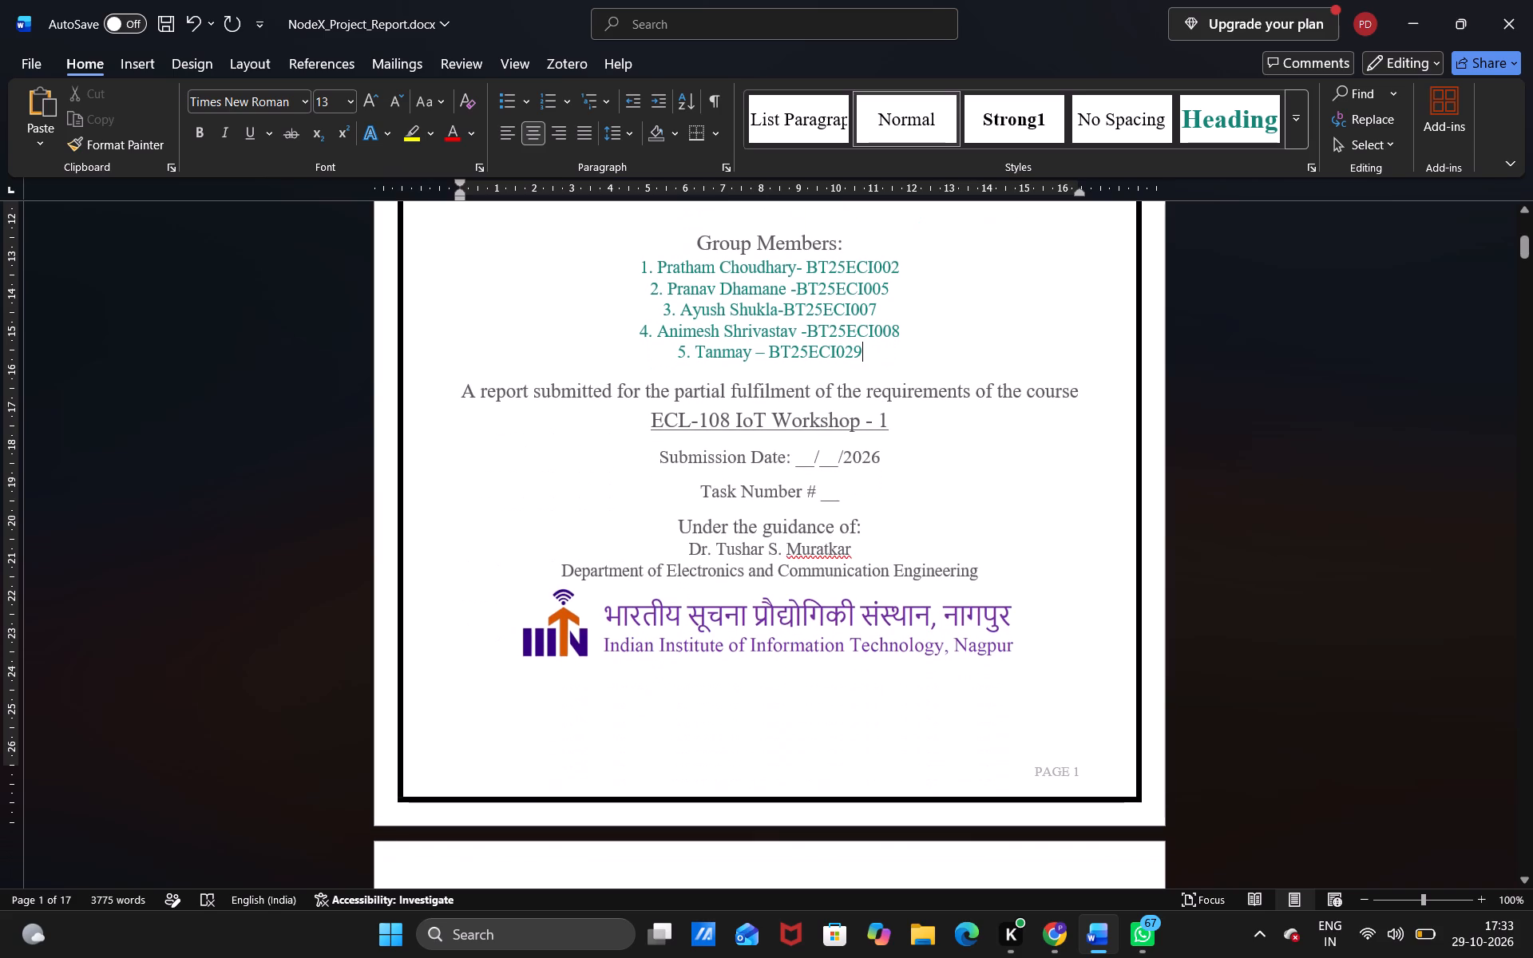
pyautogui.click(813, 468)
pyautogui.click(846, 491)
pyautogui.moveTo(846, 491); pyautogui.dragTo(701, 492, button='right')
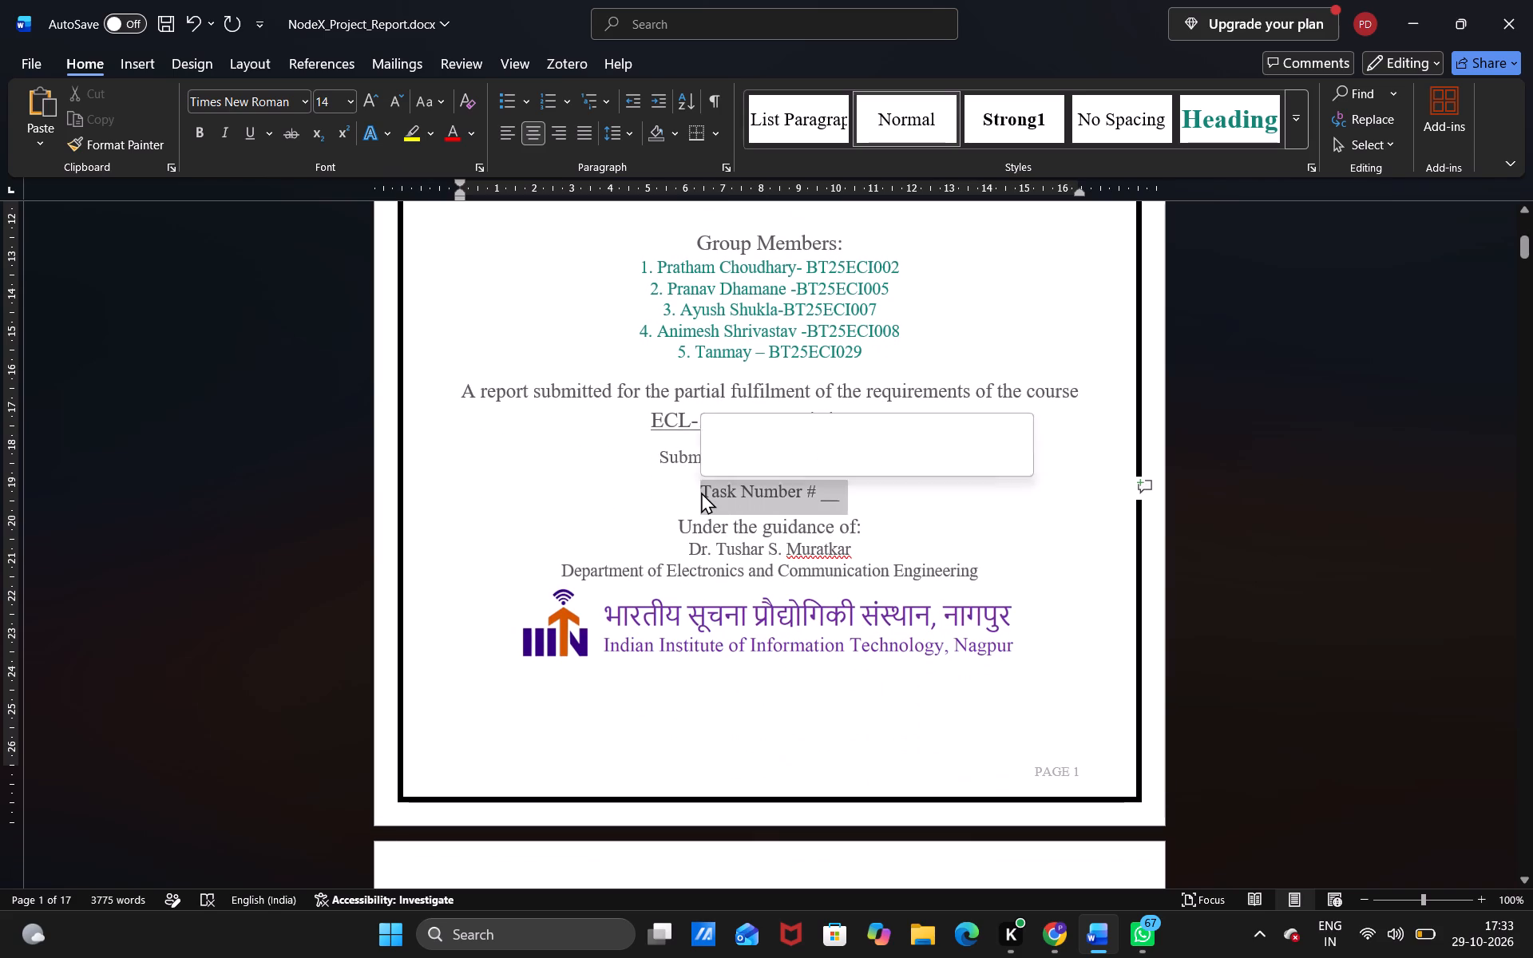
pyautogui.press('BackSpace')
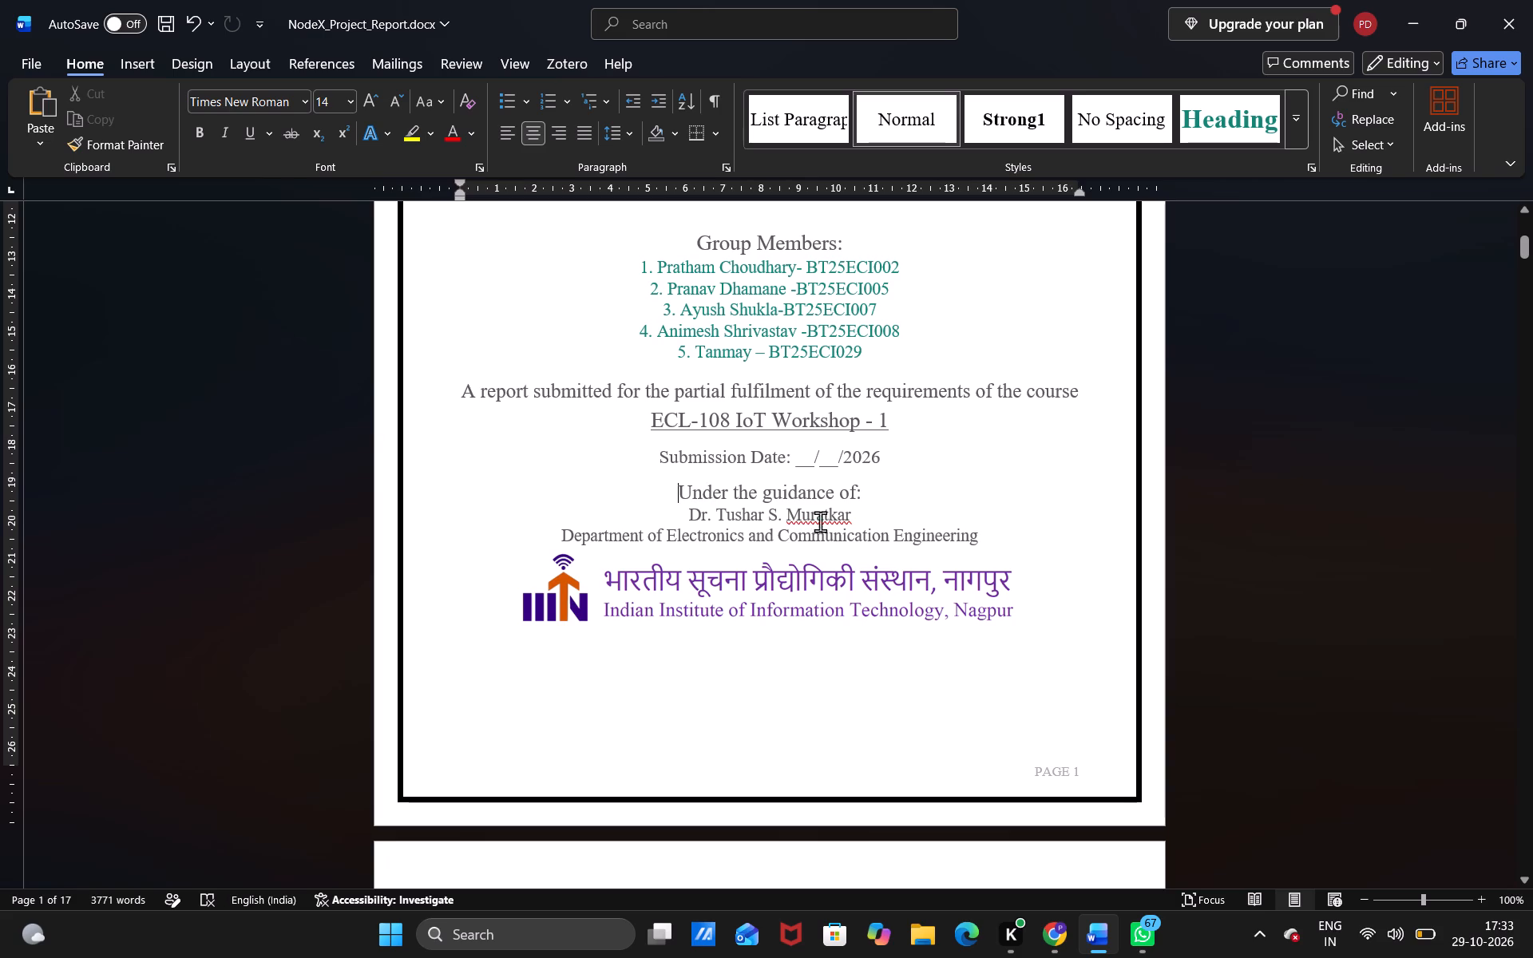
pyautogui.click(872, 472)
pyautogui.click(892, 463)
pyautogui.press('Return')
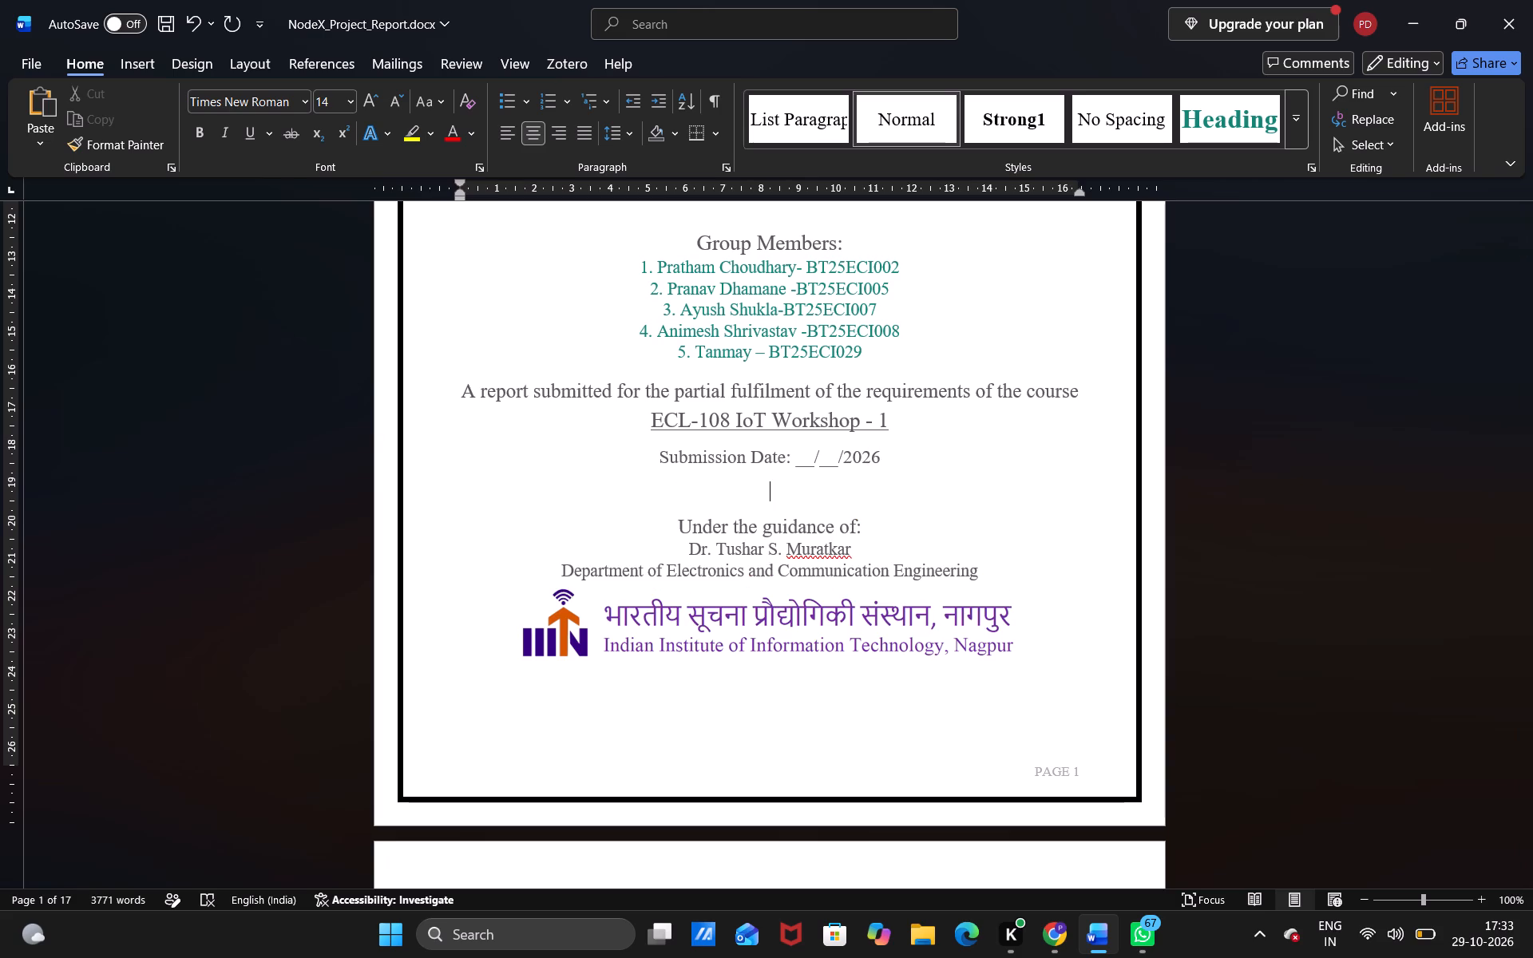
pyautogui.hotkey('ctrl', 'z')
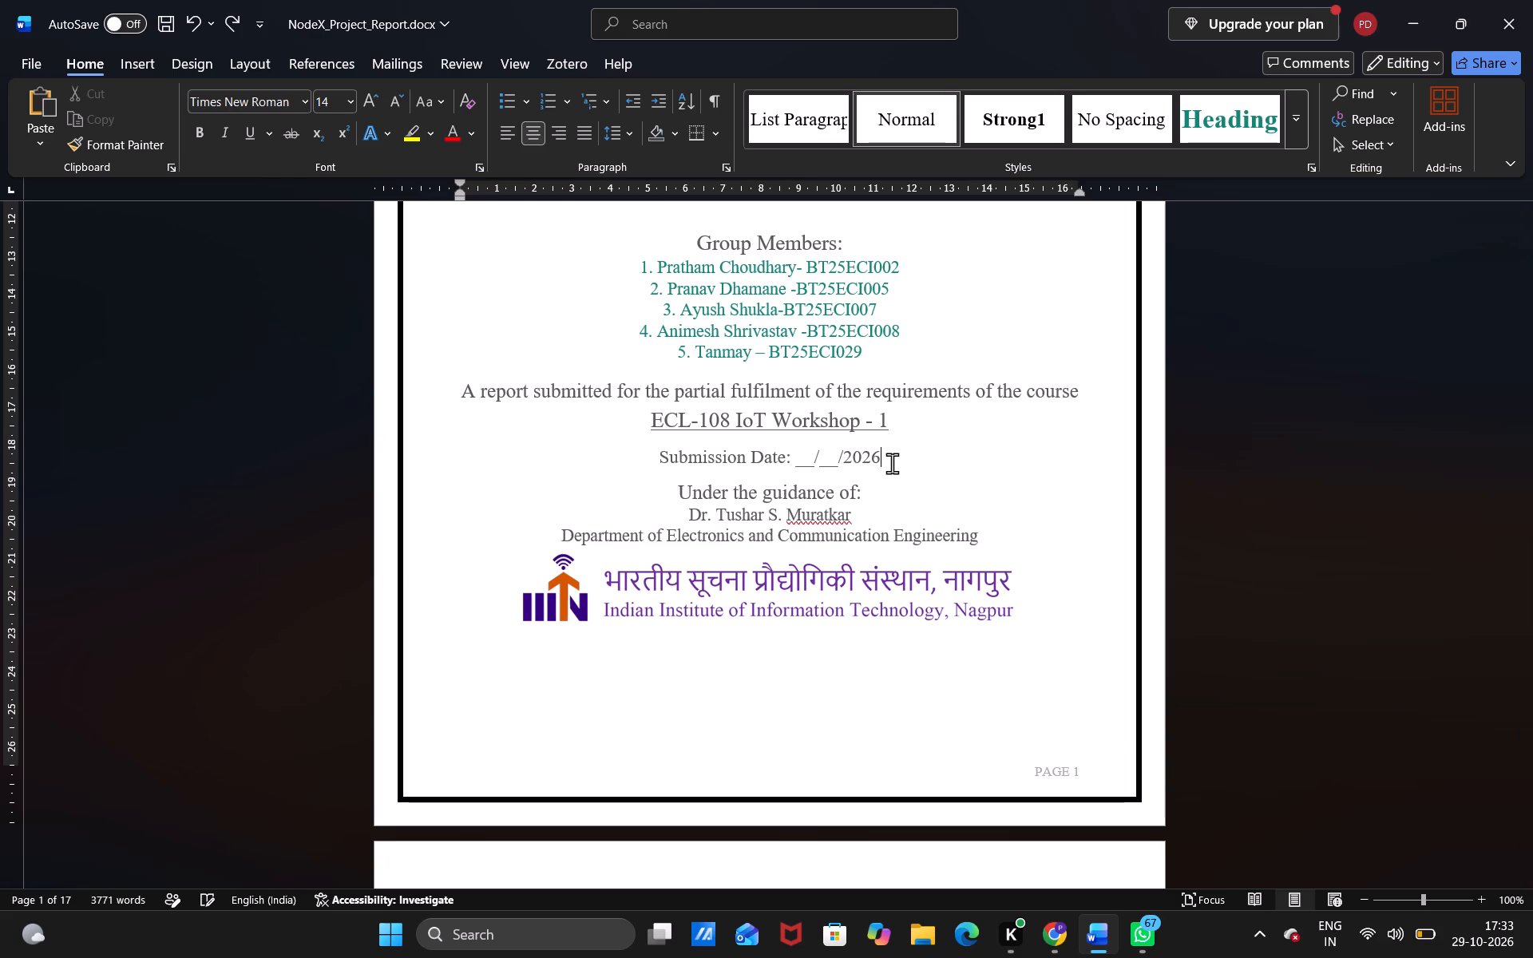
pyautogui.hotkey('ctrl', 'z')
# Replace the Task Number line above "Under the guidance of:" with one blank line.
pyautogui.click(849, 490)
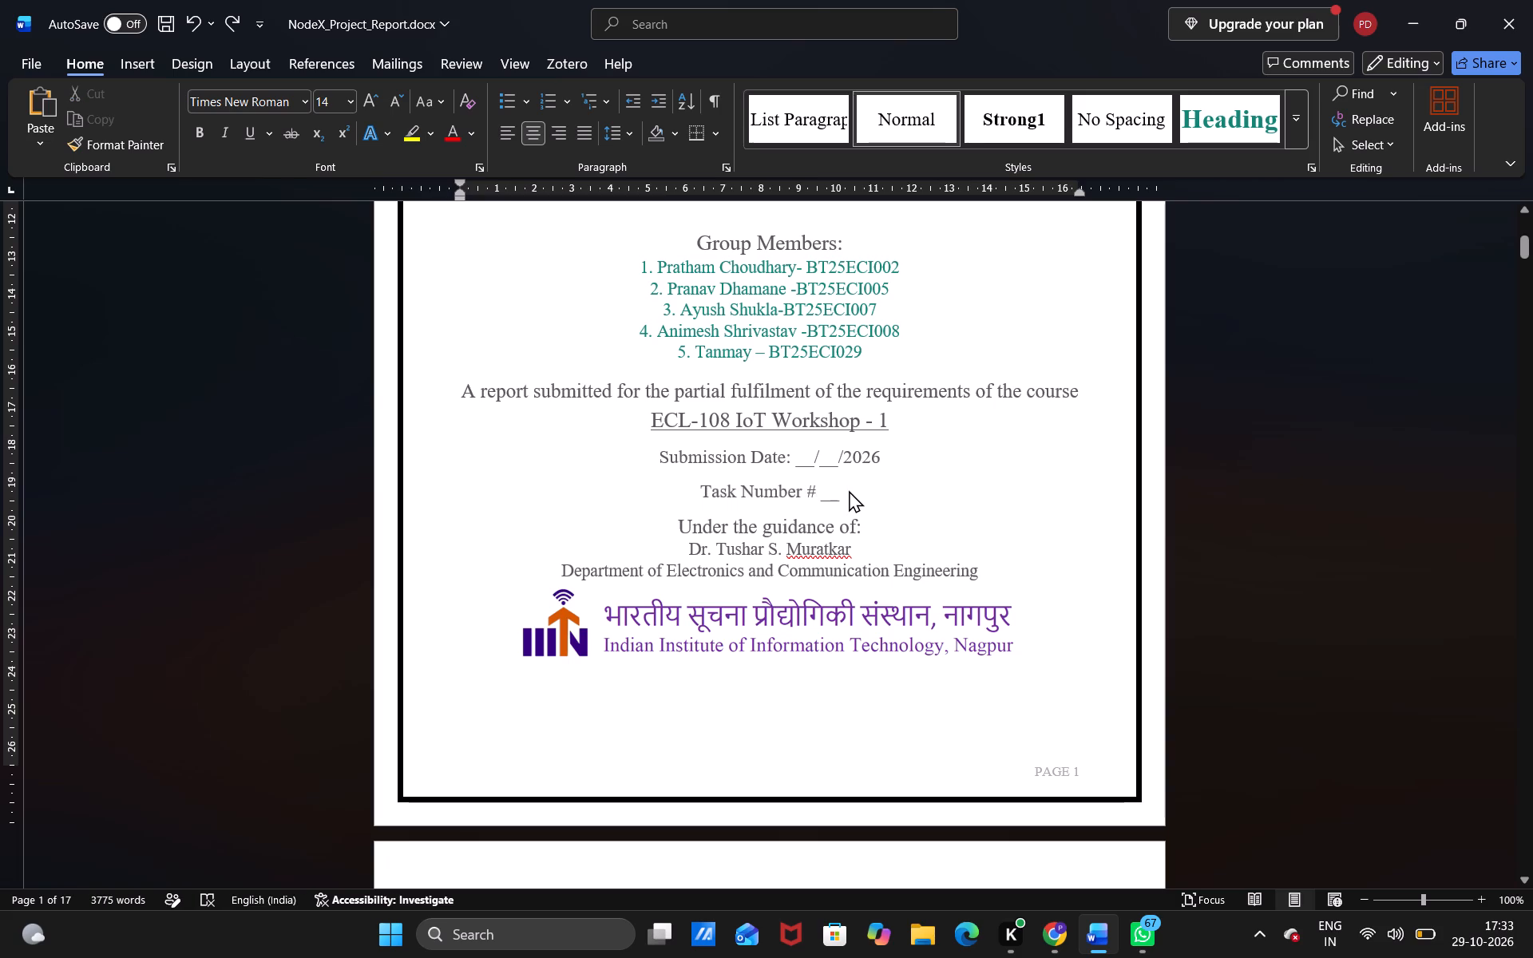
pyautogui.press('Return')
pyautogui.moveTo(876, 493); pyautogui.dragTo(742, 490)
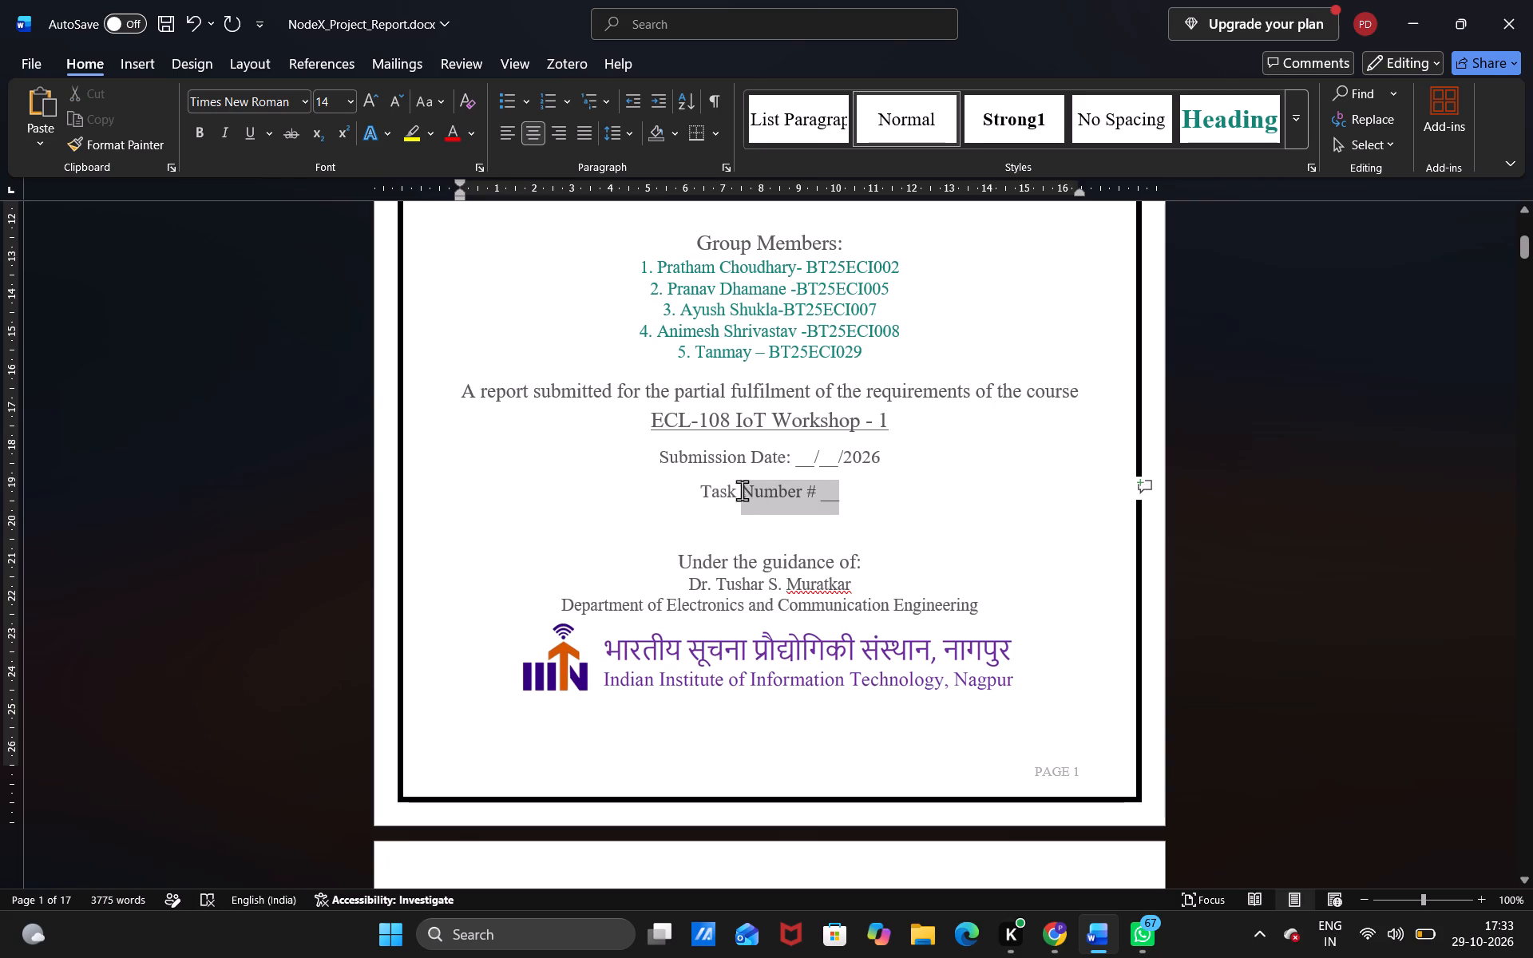
pyautogui.moveTo(742, 490); pyautogui.dragTo(715, 489)
pyautogui.press('BackSpace')
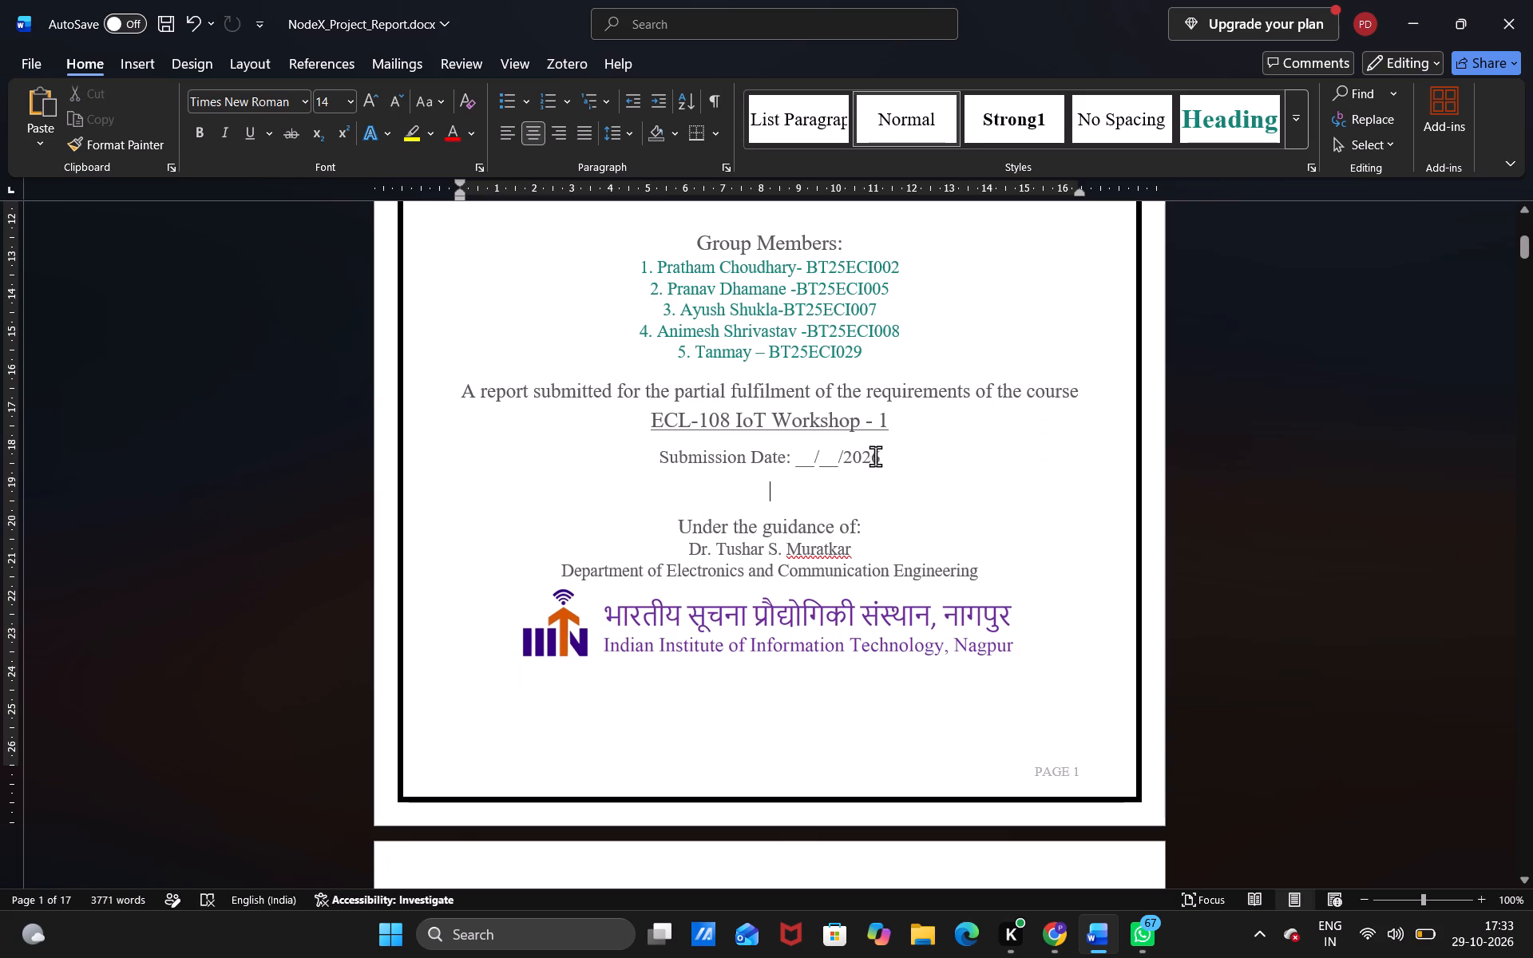
# Replace the whole Submission Date line below the course title with a blank line.
pyautogui.moveTo(886, 456); pyautogui.dragTo(761, 461)
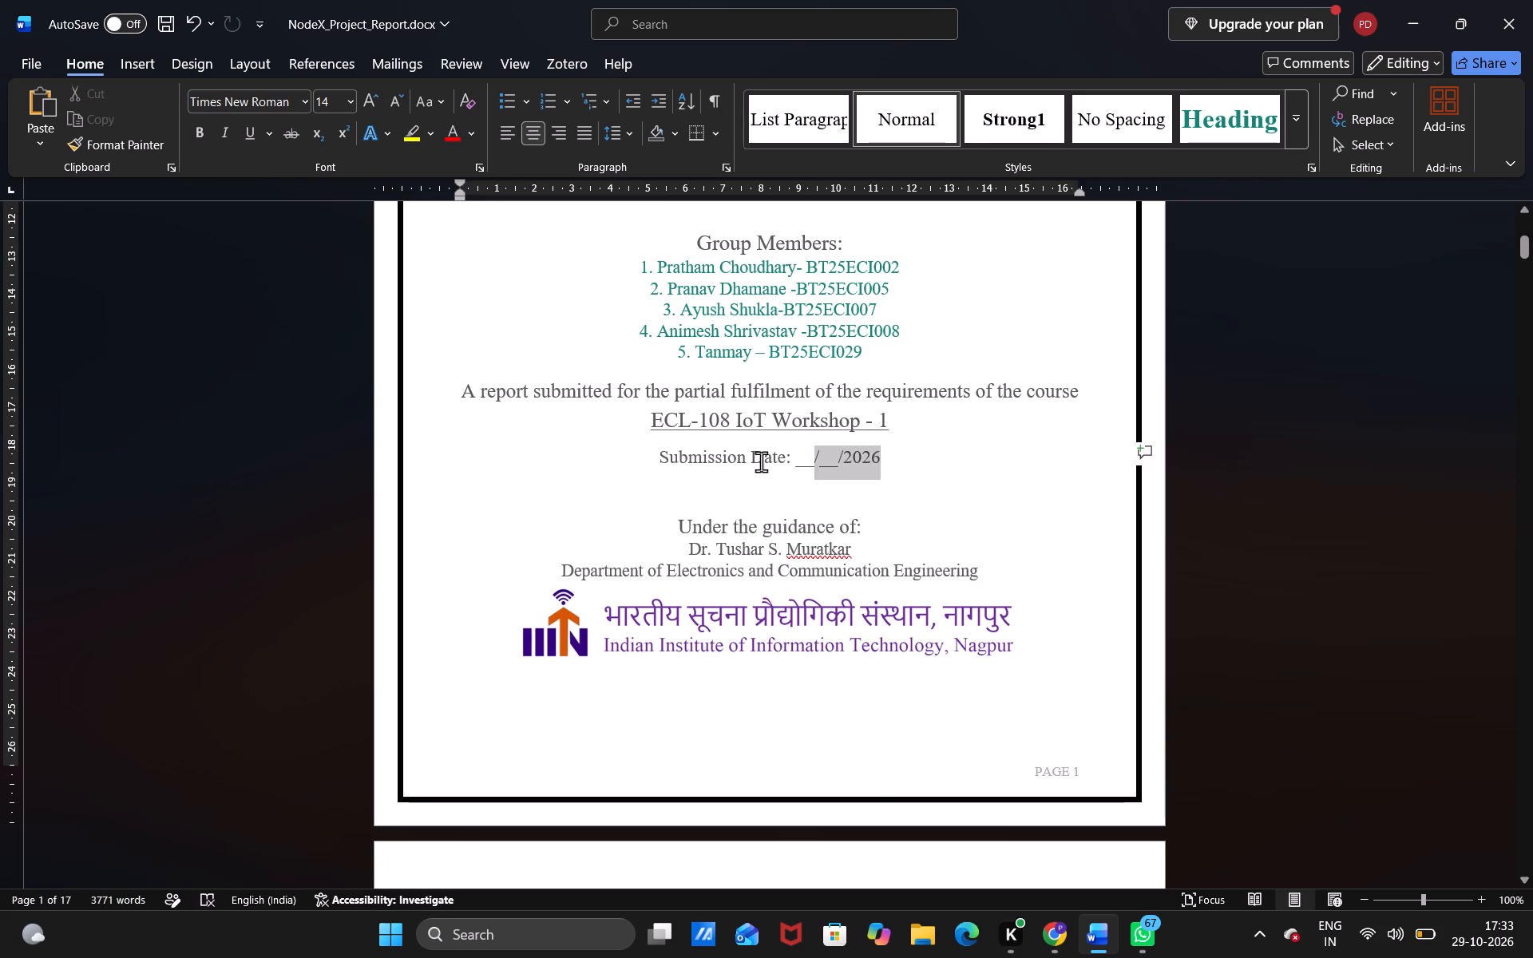
pyautogui.moveTo(761, 461); pyautogui.dragTo(699, 456)
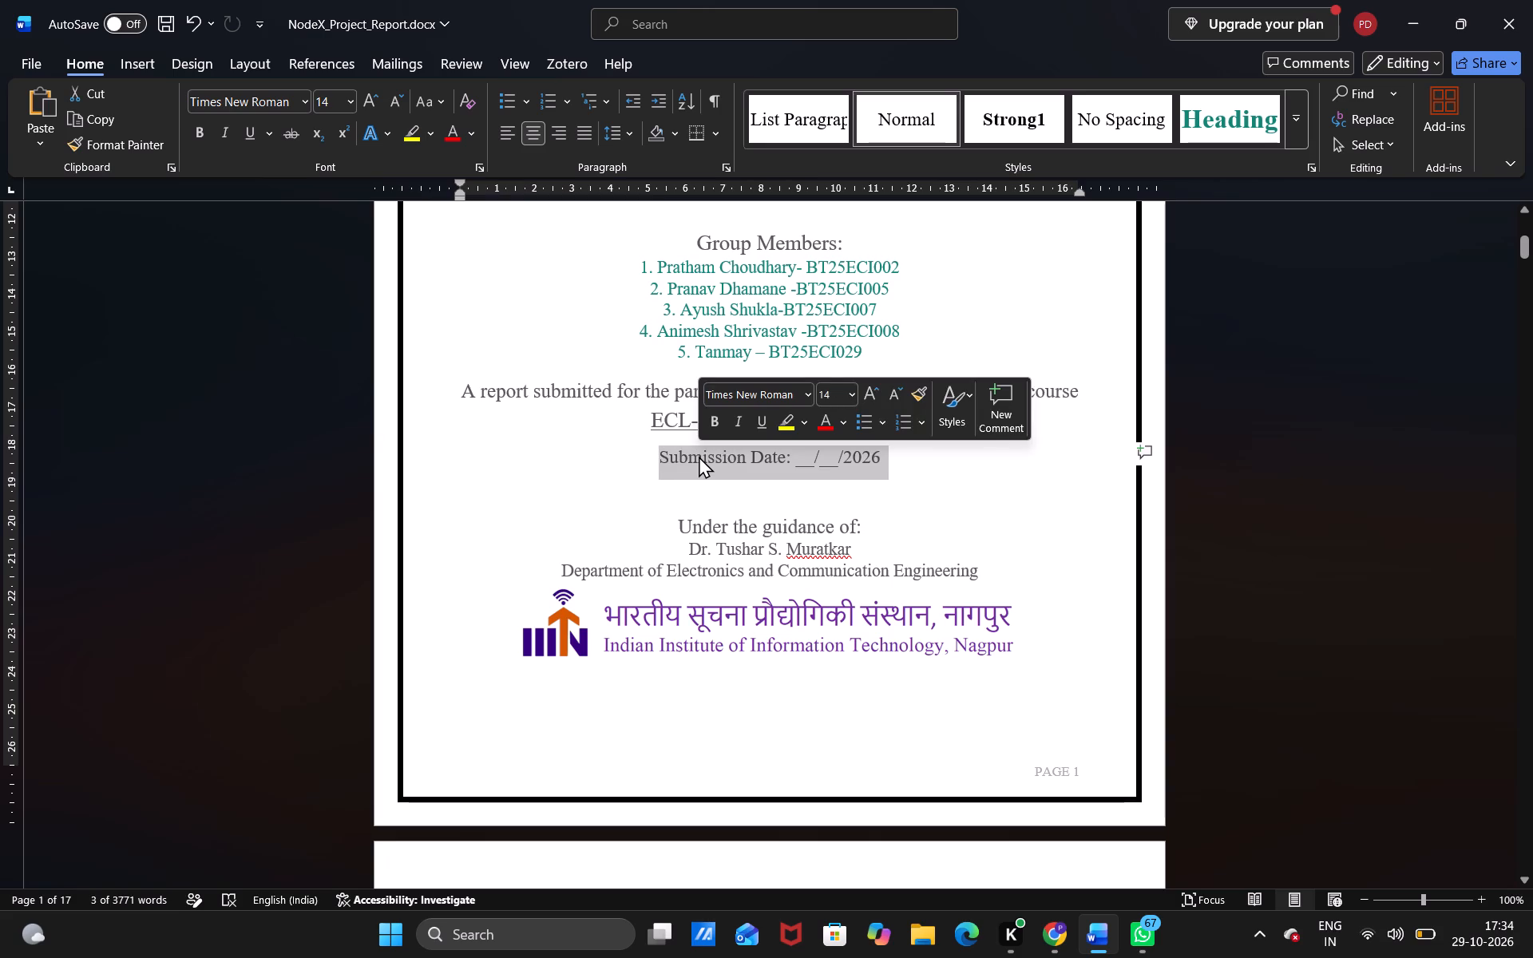
pyautogui.press('Return')
pyautogui.click(838, 505)
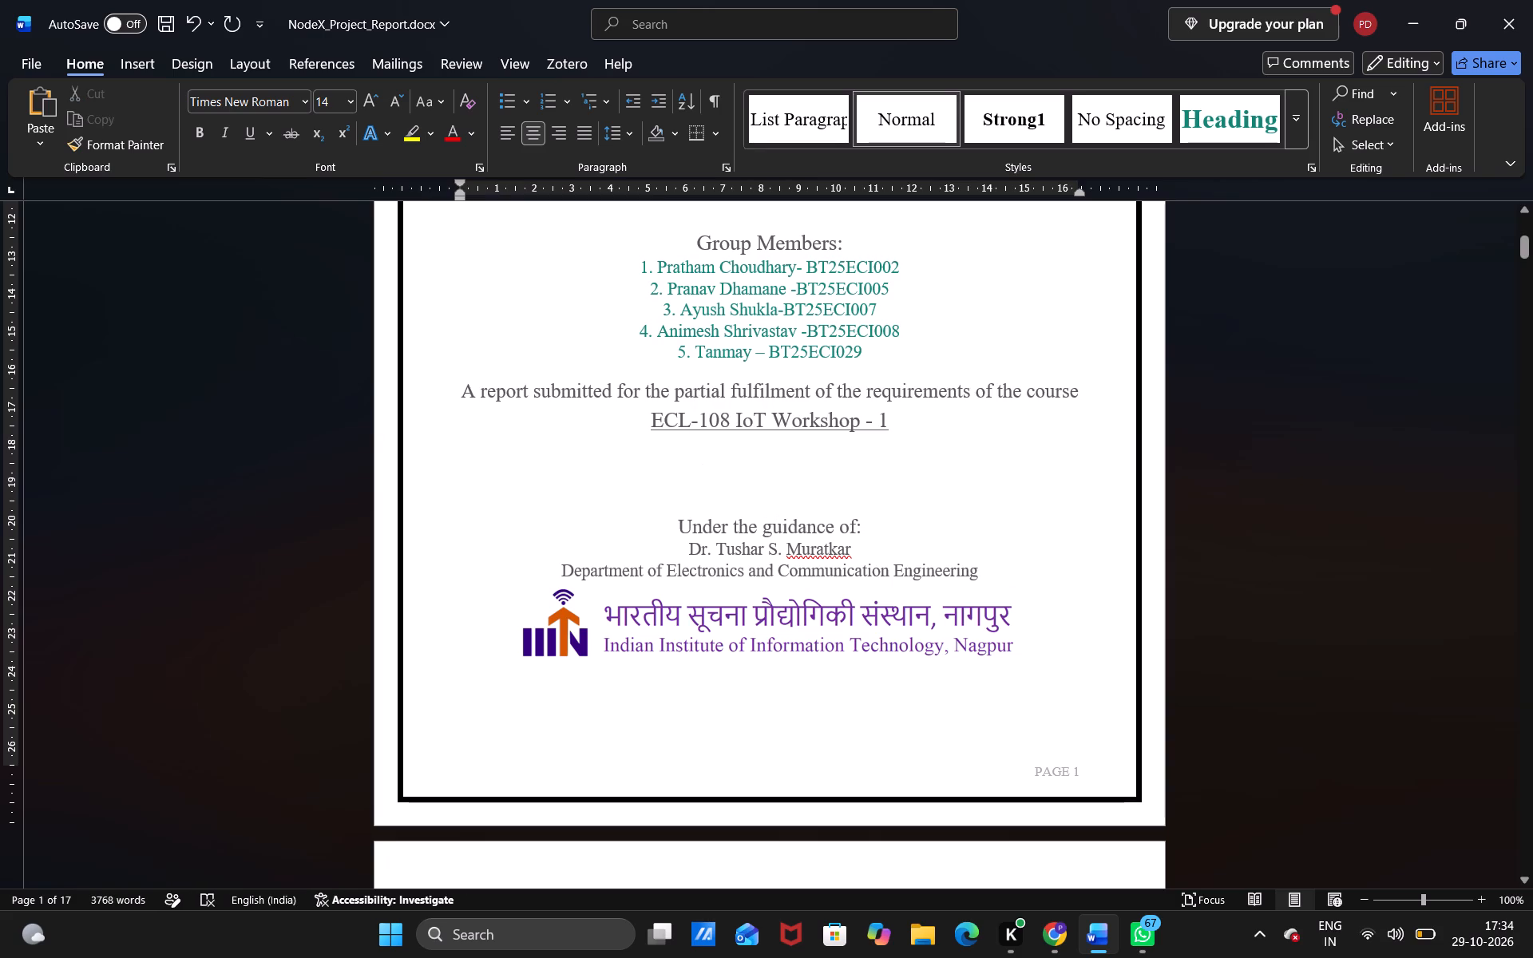
pyautogui.click(880, 435)
pyautogui.scroll(1, 933, 424)
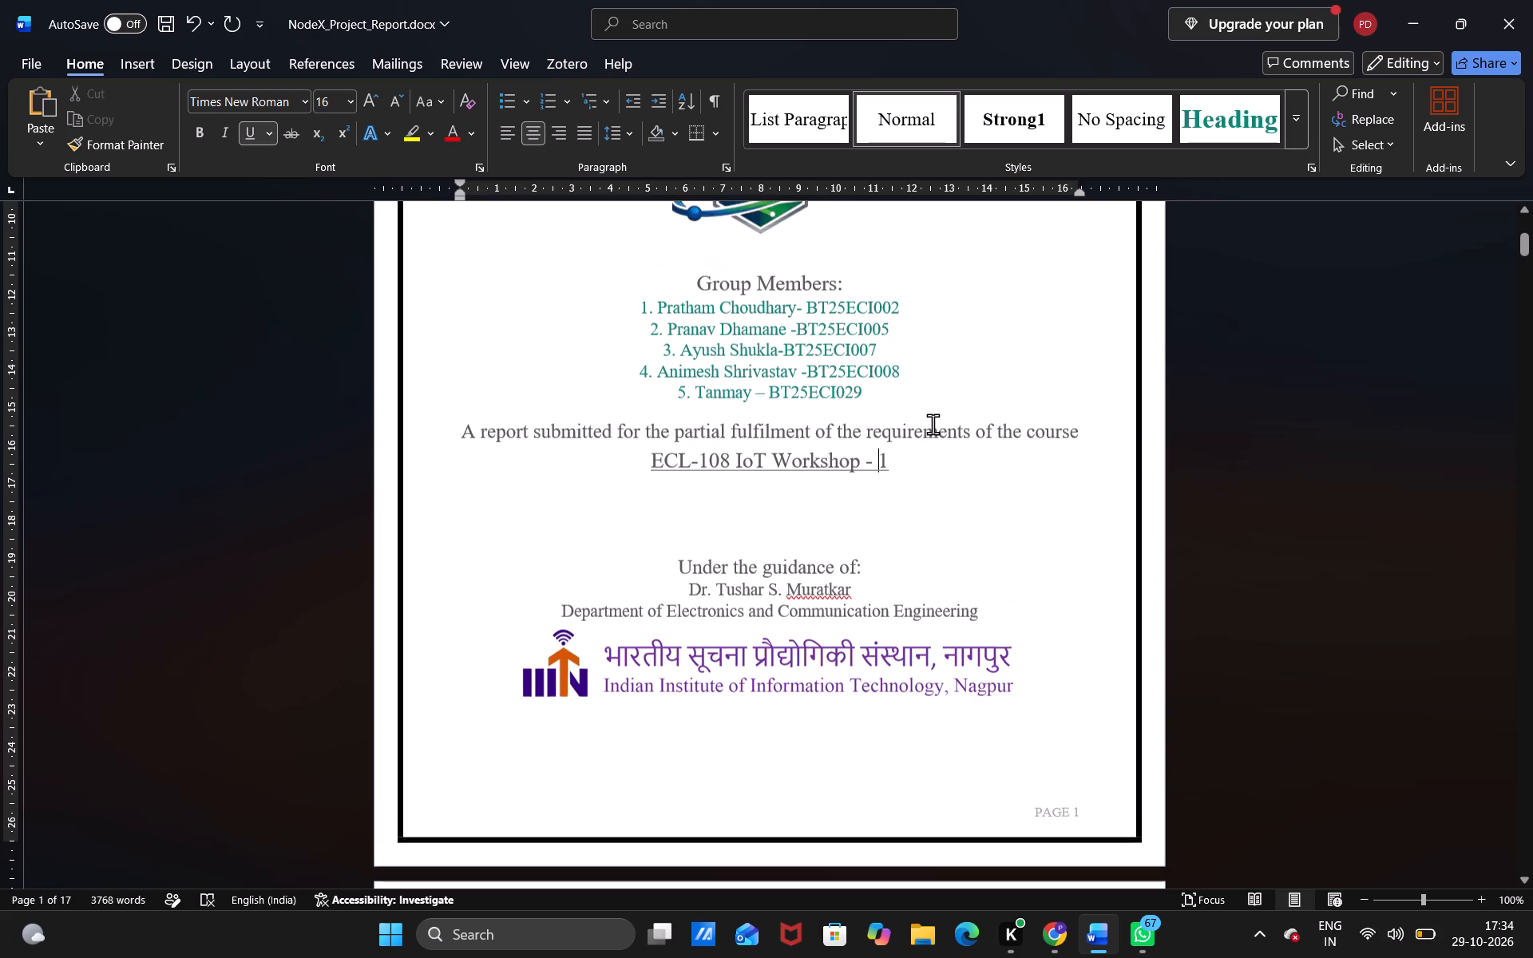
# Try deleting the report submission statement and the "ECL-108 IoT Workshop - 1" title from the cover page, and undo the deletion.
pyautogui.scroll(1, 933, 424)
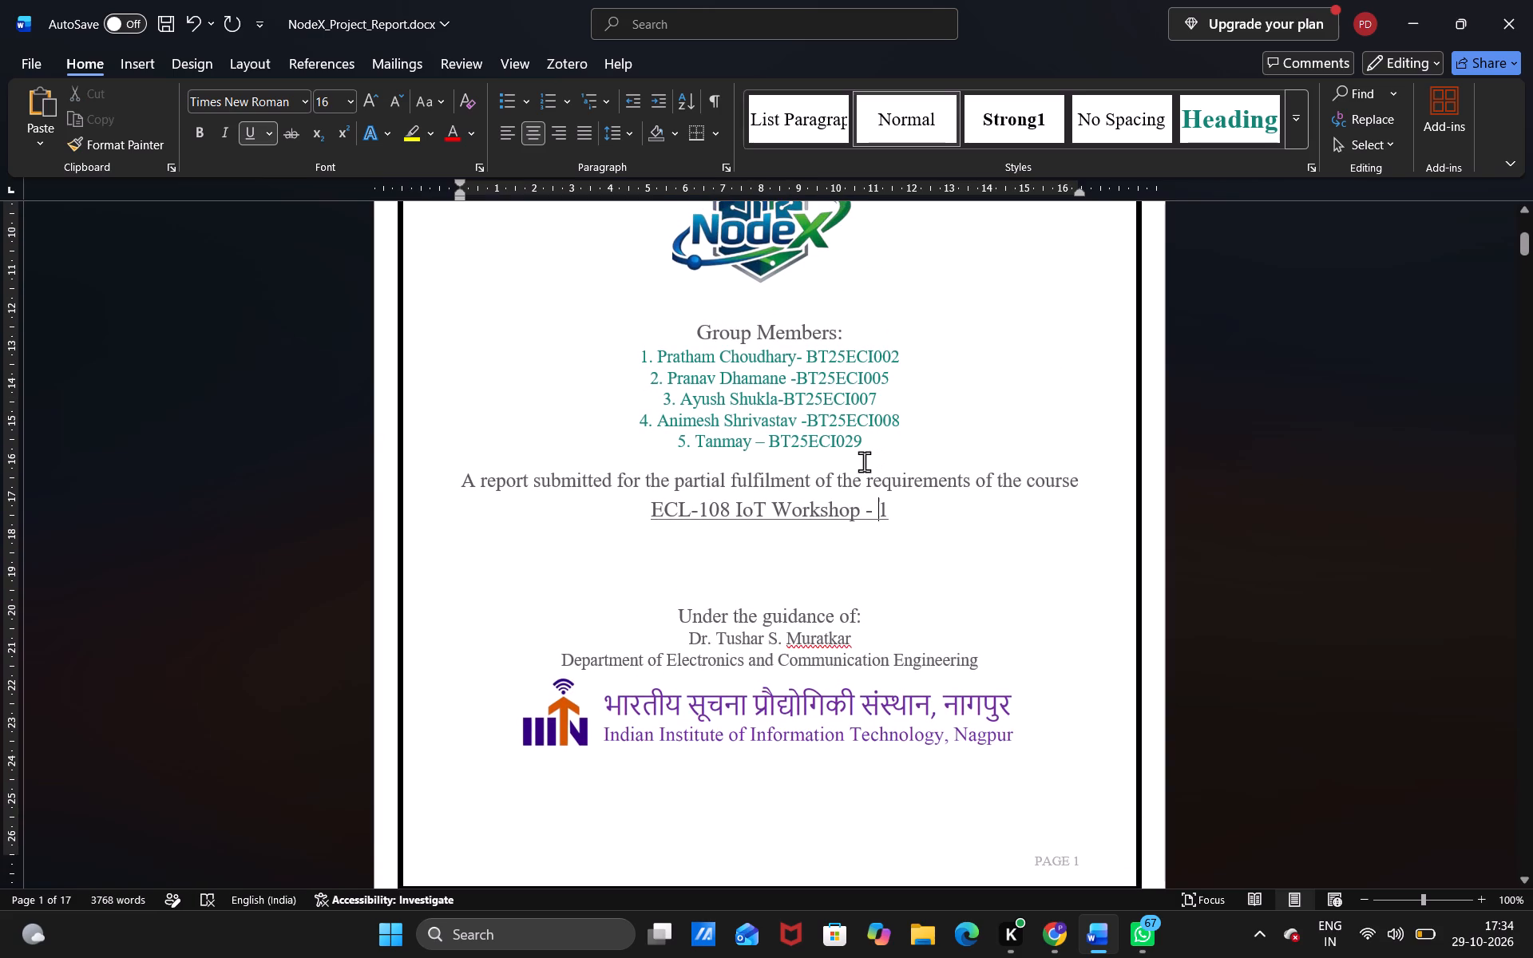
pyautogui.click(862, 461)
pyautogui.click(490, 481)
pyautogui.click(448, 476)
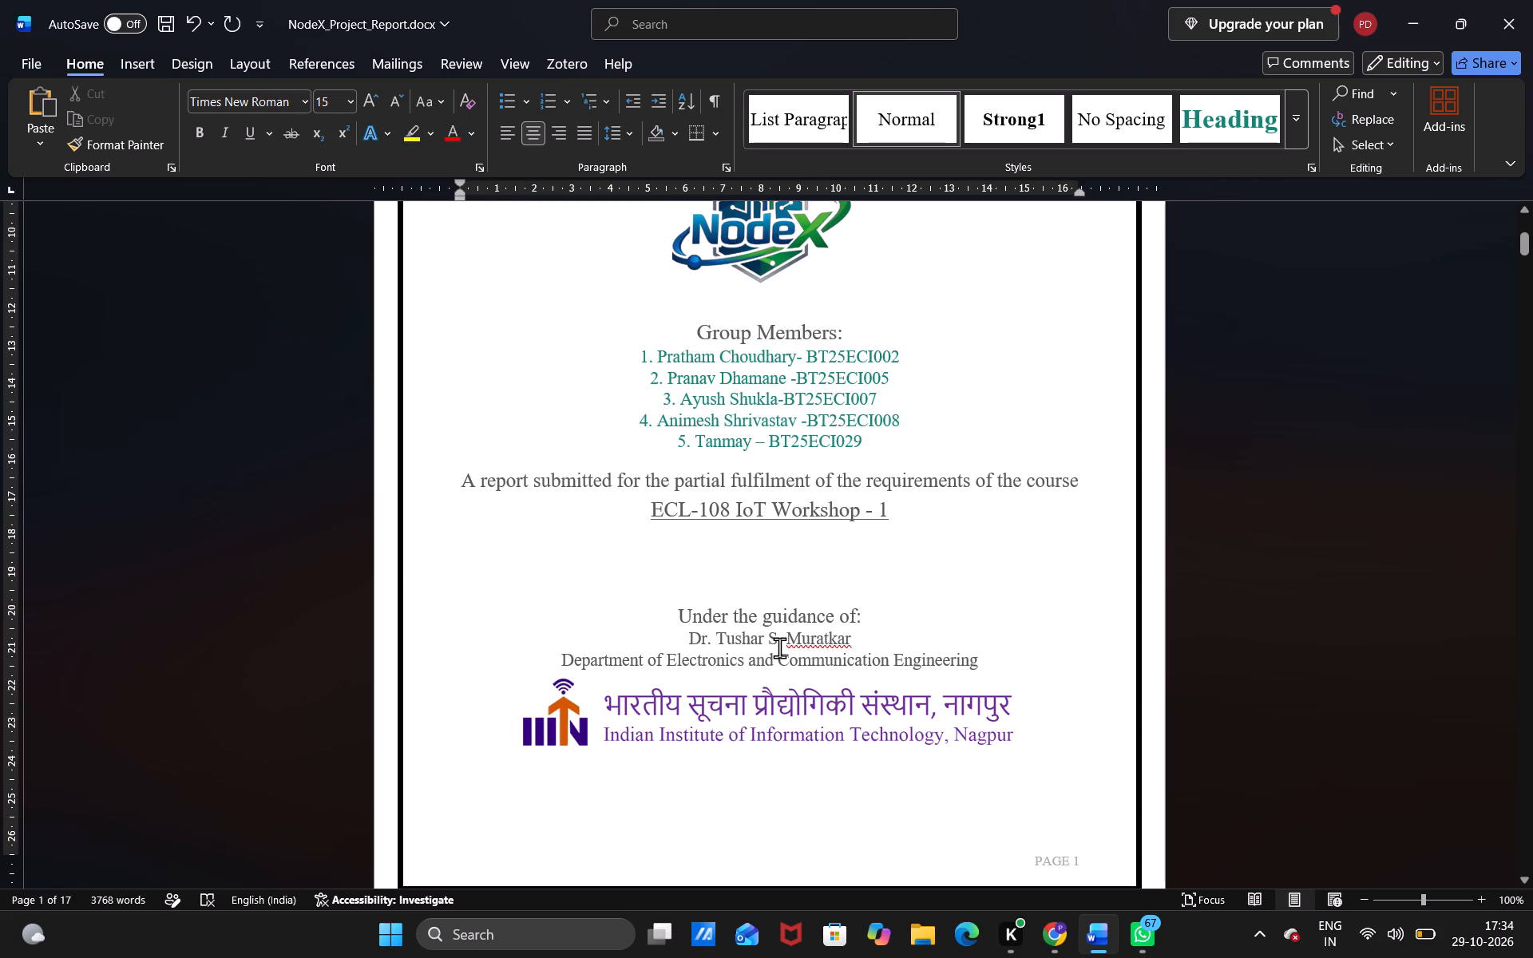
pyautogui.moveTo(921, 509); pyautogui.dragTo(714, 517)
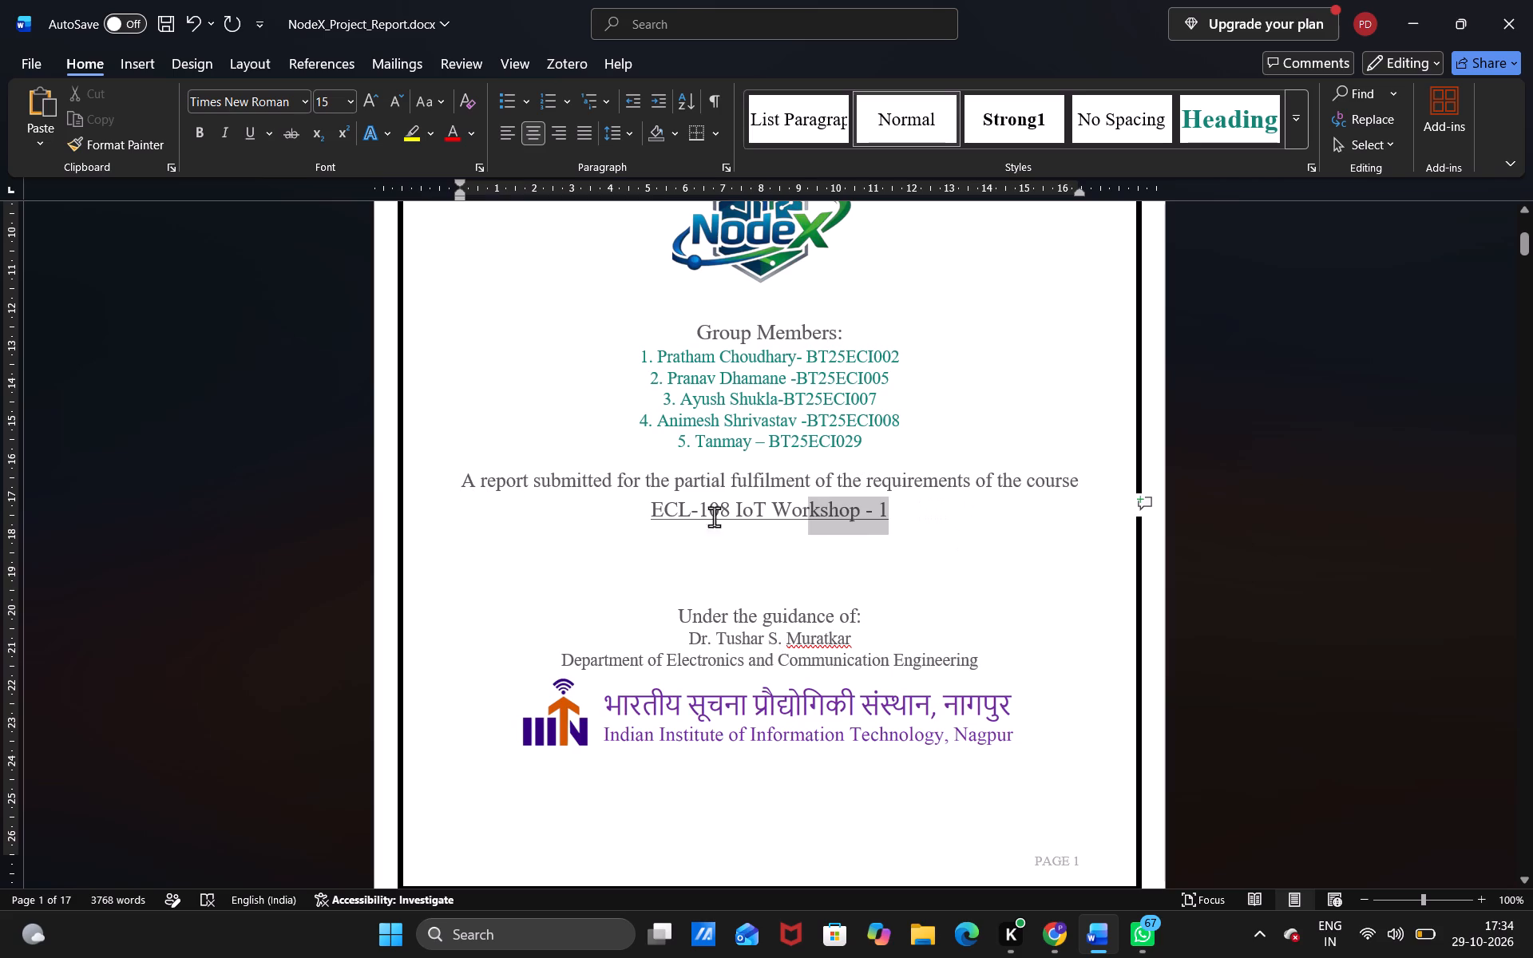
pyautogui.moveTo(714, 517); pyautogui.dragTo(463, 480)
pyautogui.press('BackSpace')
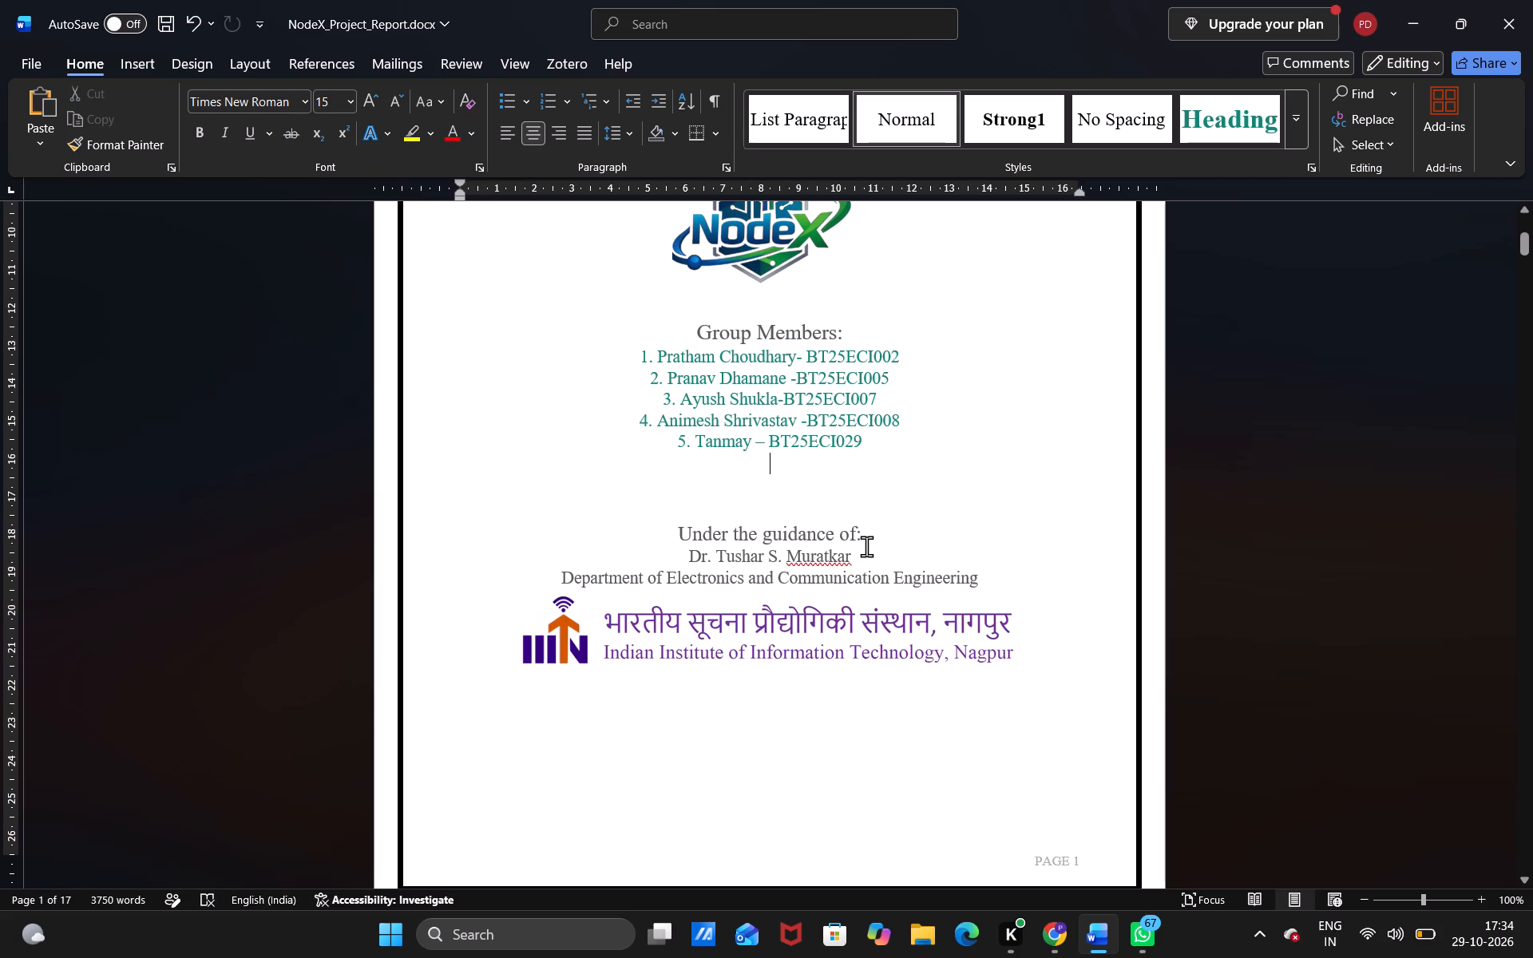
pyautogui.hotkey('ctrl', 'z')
# Insert a blank line between the course title and "Under the guidance of:".
pyautogui.press('Return')
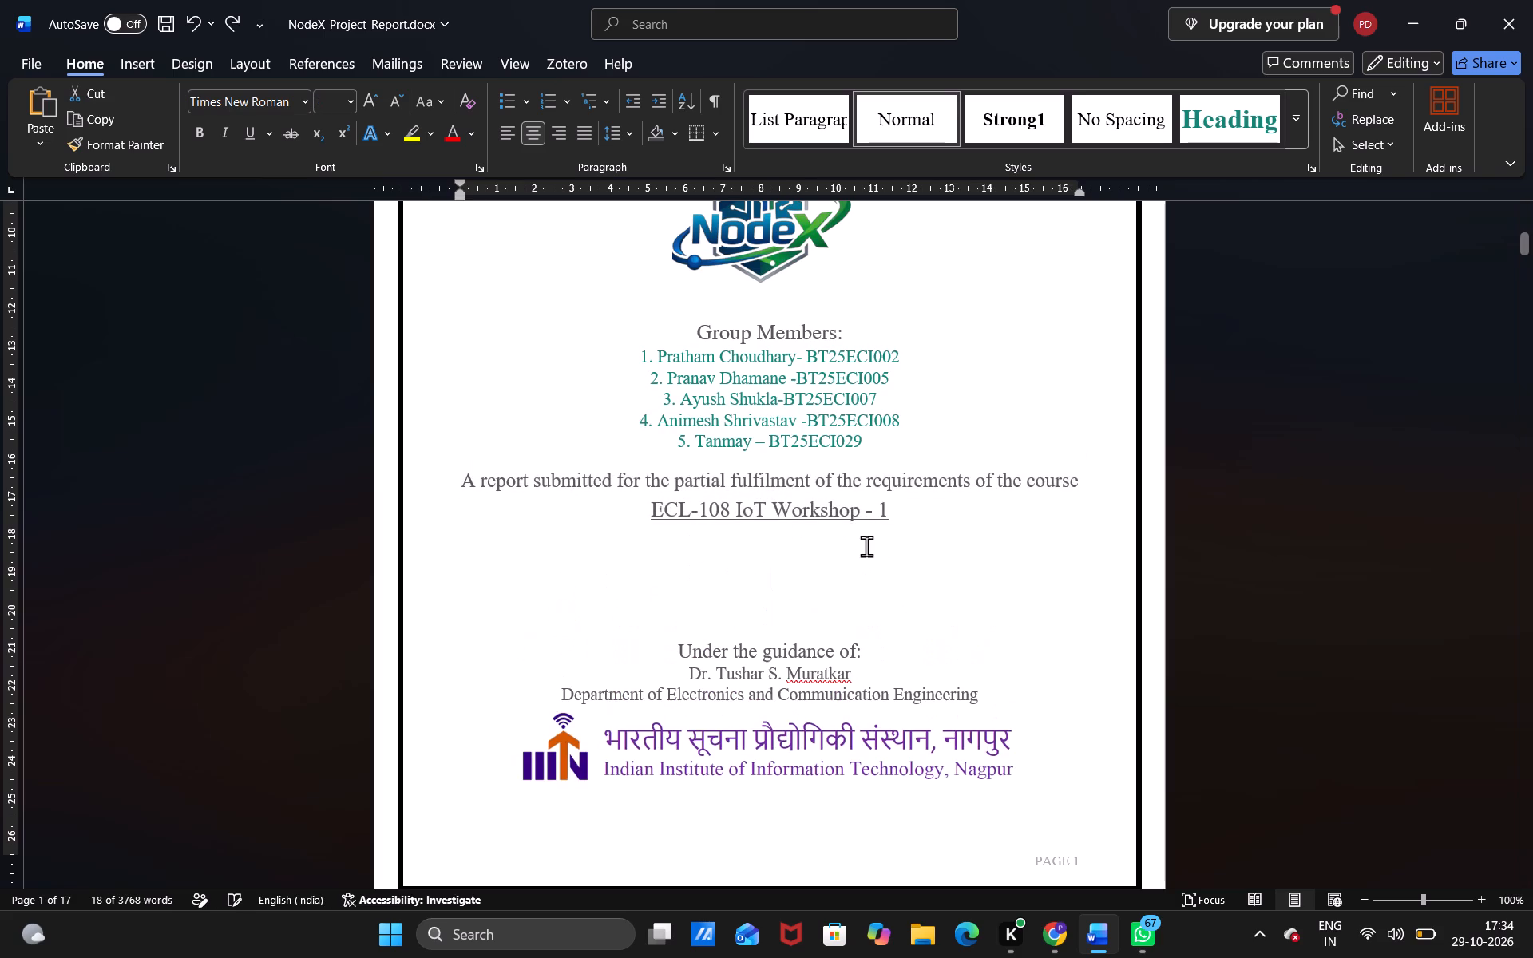
# Replace the report submission statement and the "ECL-108 IoT Workshop - 1" title with a blank line.
pyautogui.moveTo(903, 514); pyautogui.dragTo(681, 501)
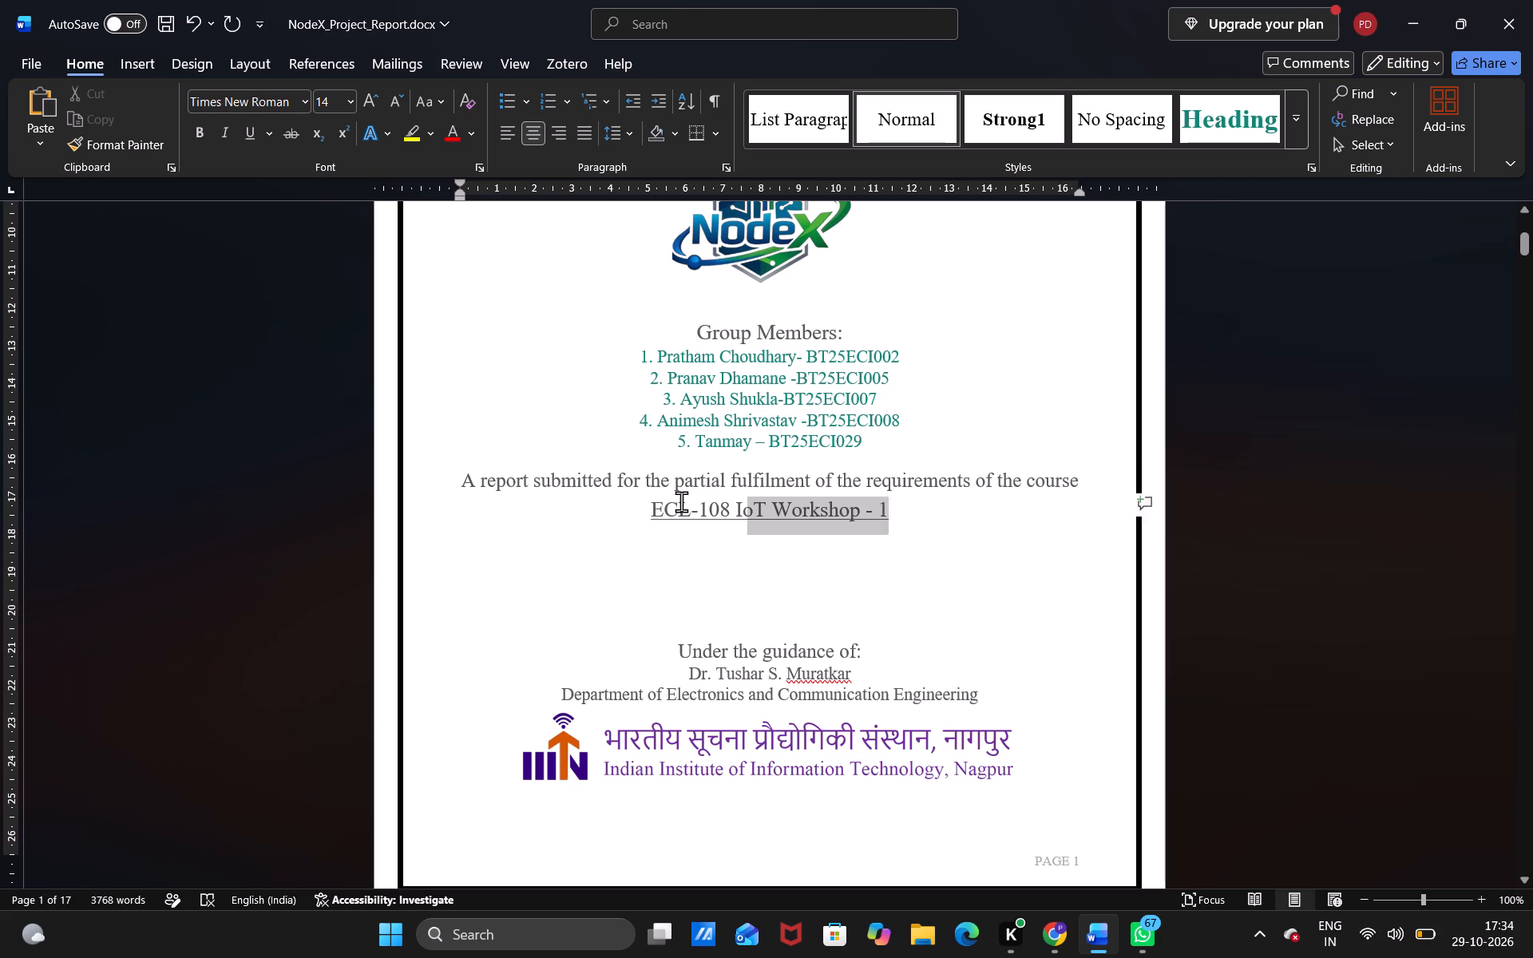
pyautogui.moveTo(681, 501); pyautogui.dragTo(454, 485)
pyautogui.press('Return')
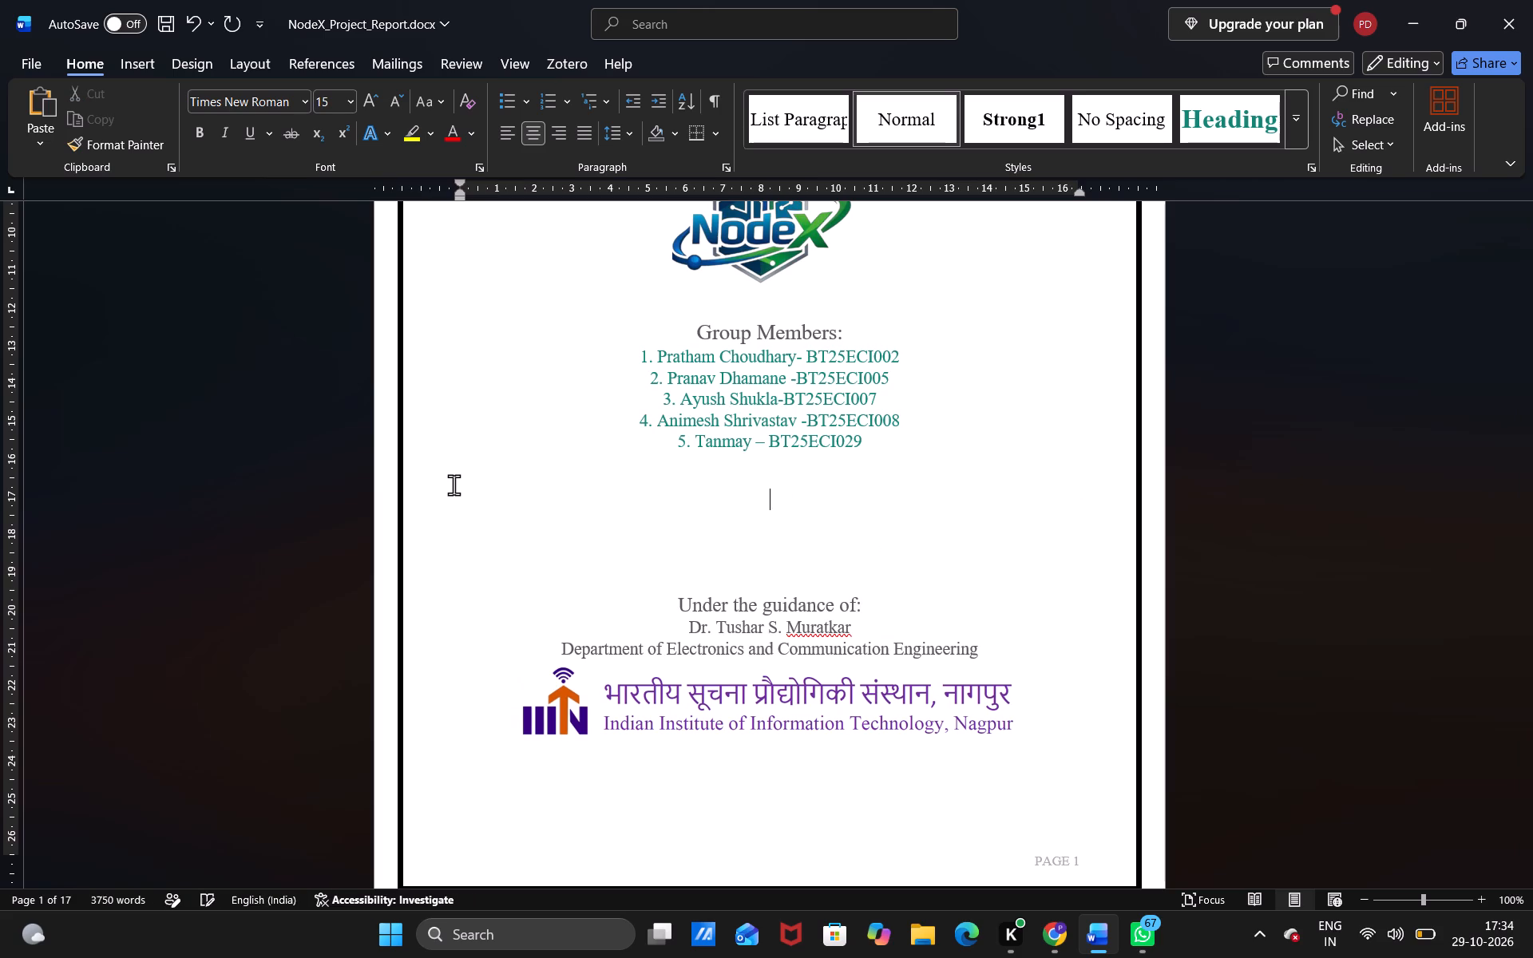
# Insert a blank line between the NodeX team name and the logo on the cover page.
pyautogui.scroll(-2, 839, 558)
pyautogui.scroll(2, 839, 558)
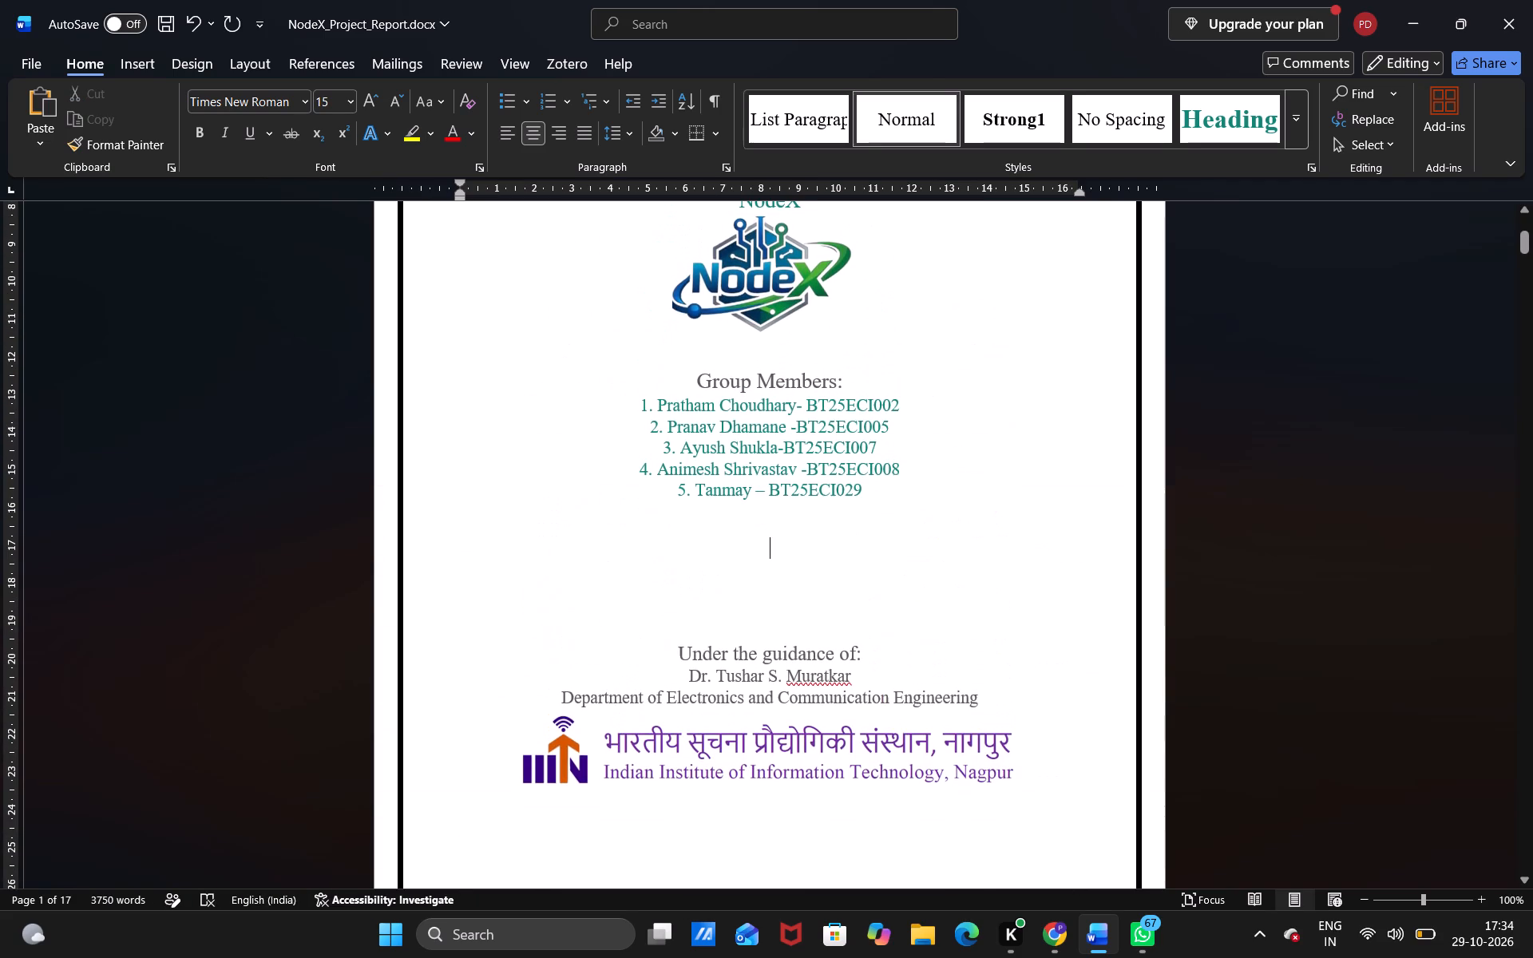
pyautogui.click(913, 463)
pyautogui.scroll(2, 913, 463)
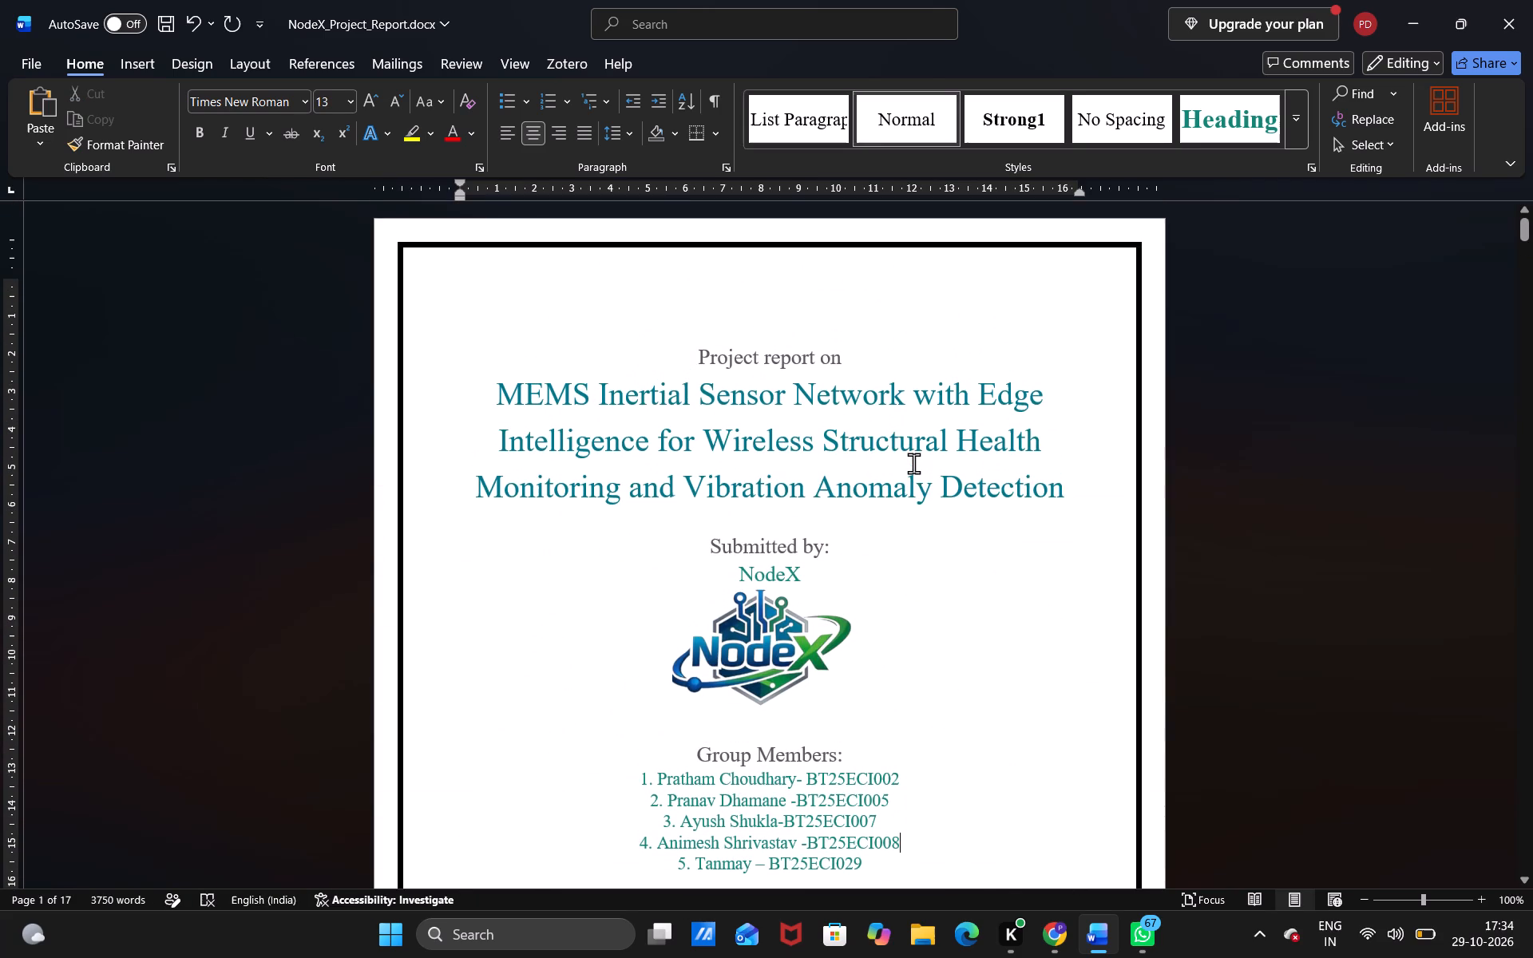
pyautogui.scroll(-2, 913, 463)
pyautogui.scroll(2, 858, 426)
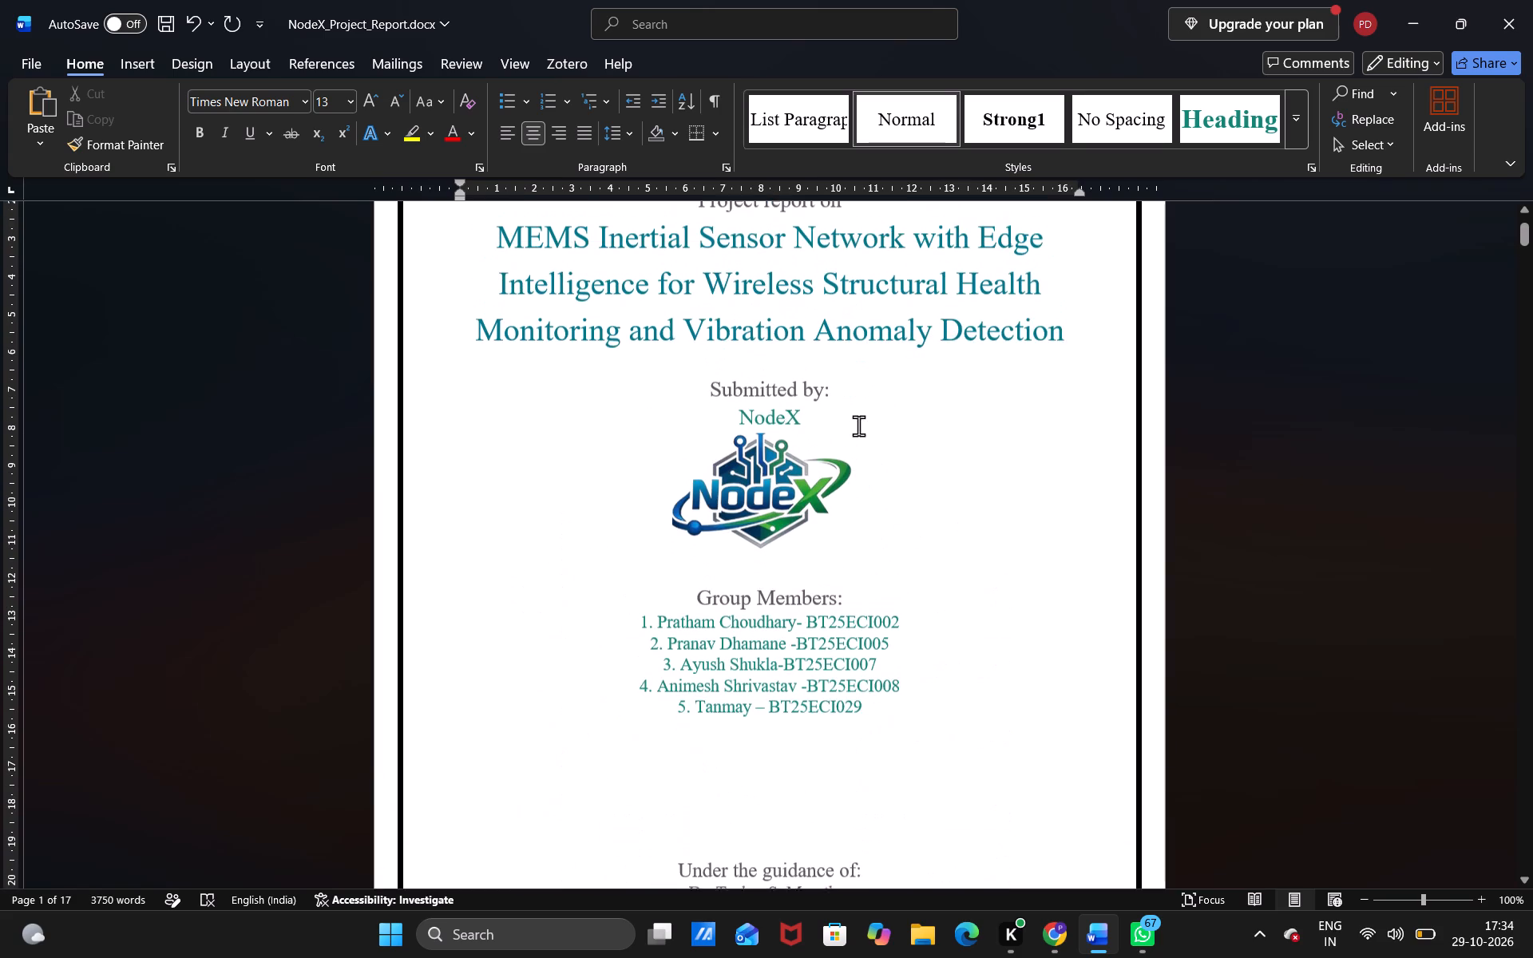
pyautogui.click(761, 588)
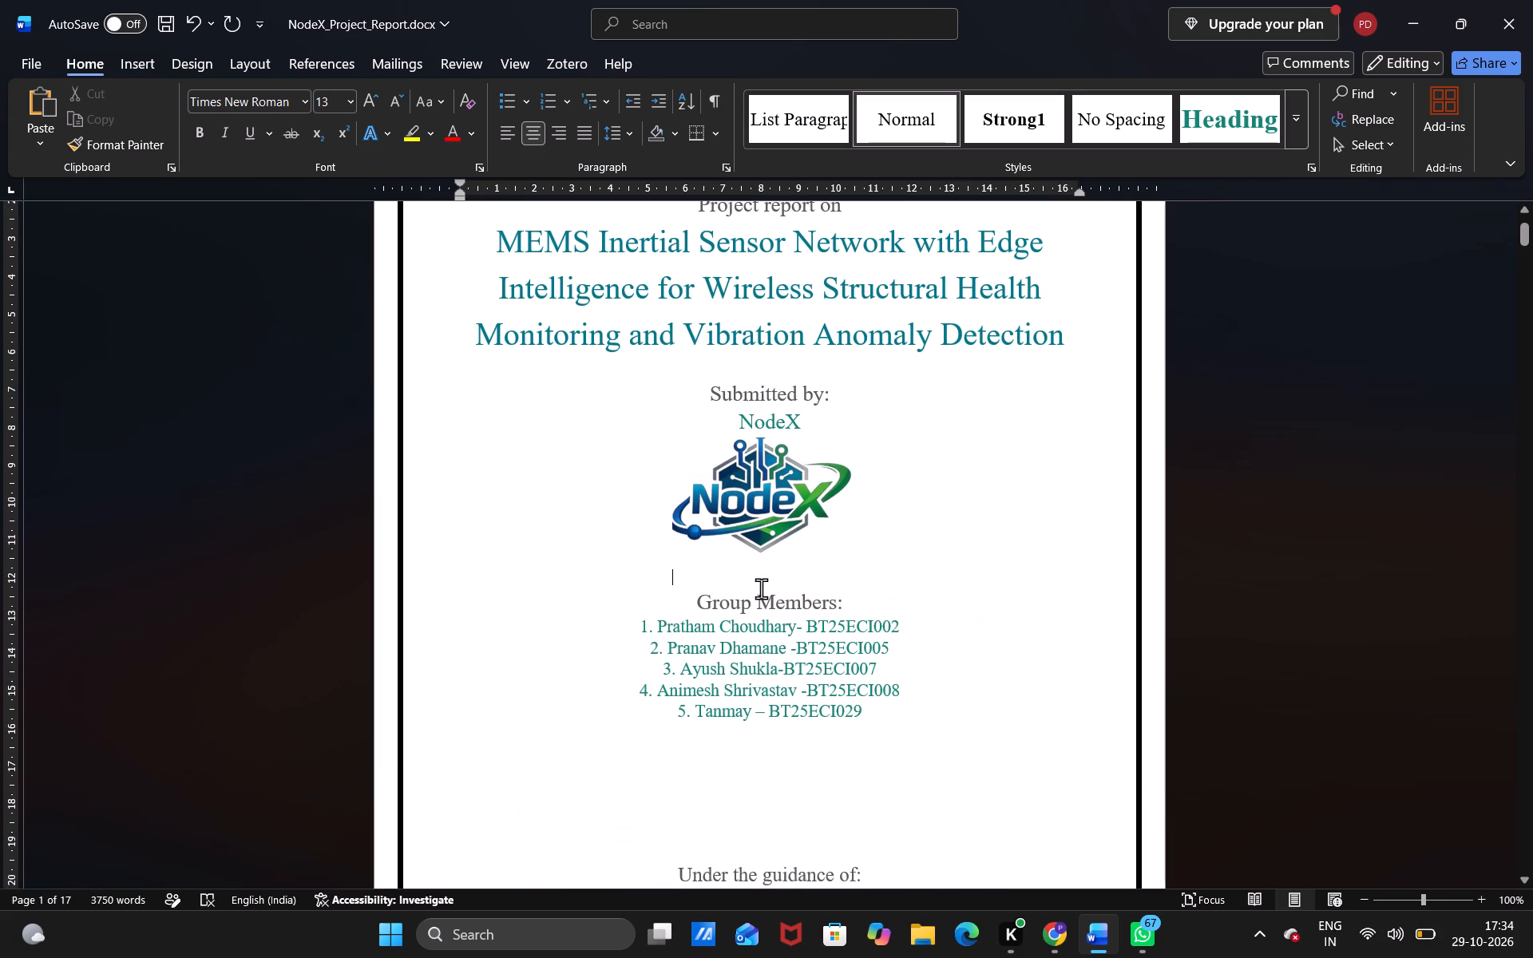
pyautogui.press('Return')
# Enlarge the NodeX logo on the cover page slightly in proportion, and deselect it.
pyautogui.scroll(-1, 761, 588)
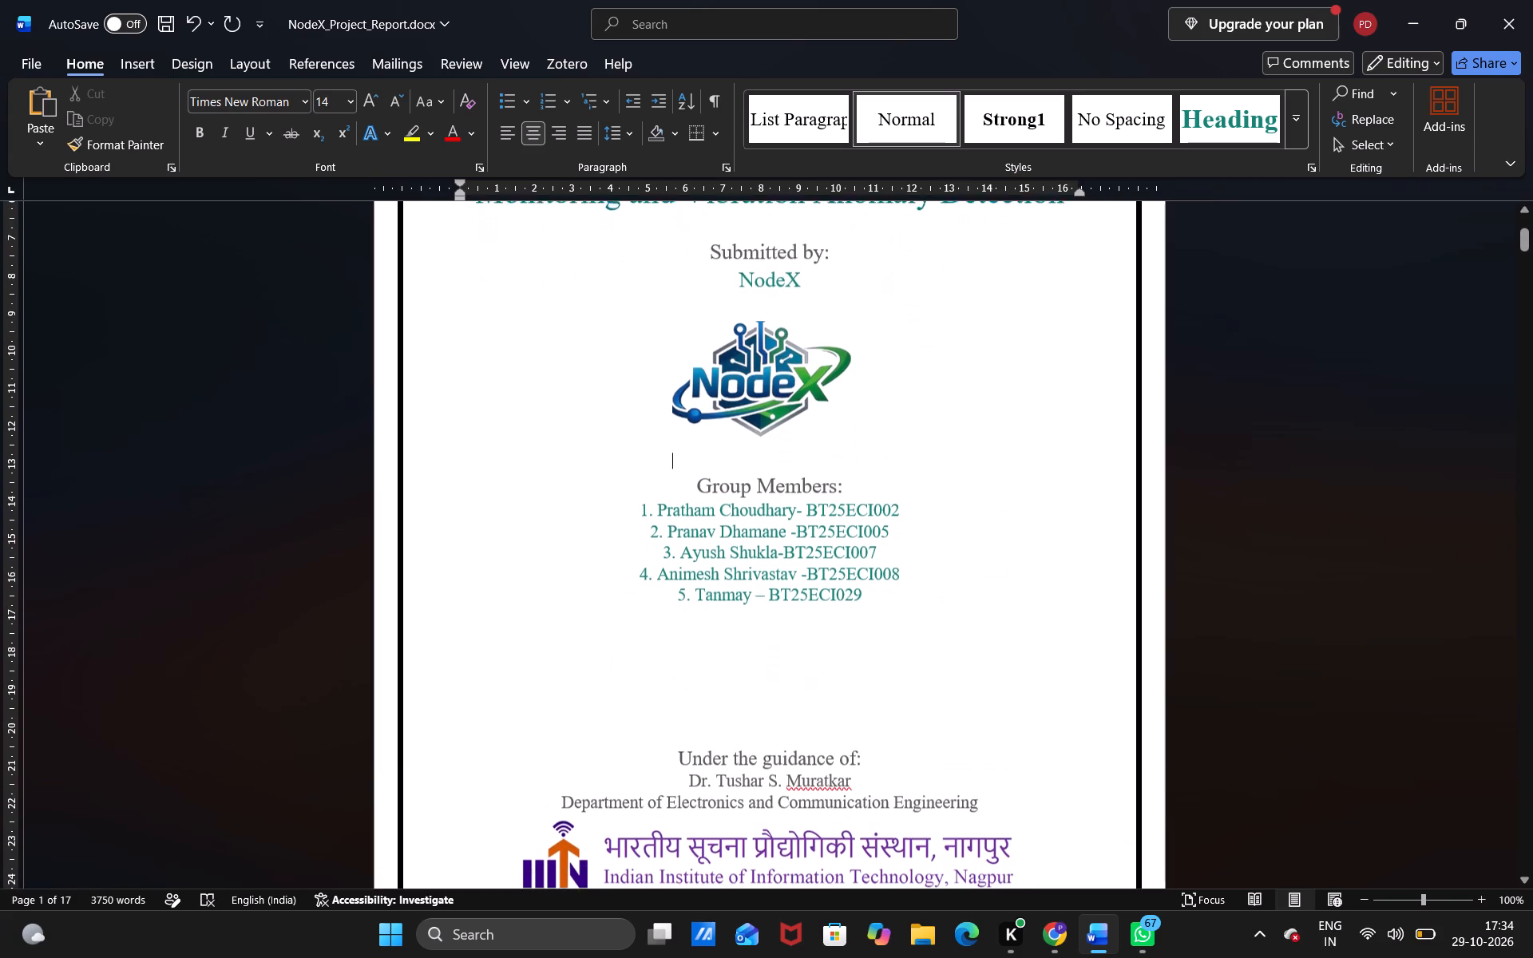
pyautogui.scroll(-1, 725, 672)
pyautogui.scroll(1, 725, 672)
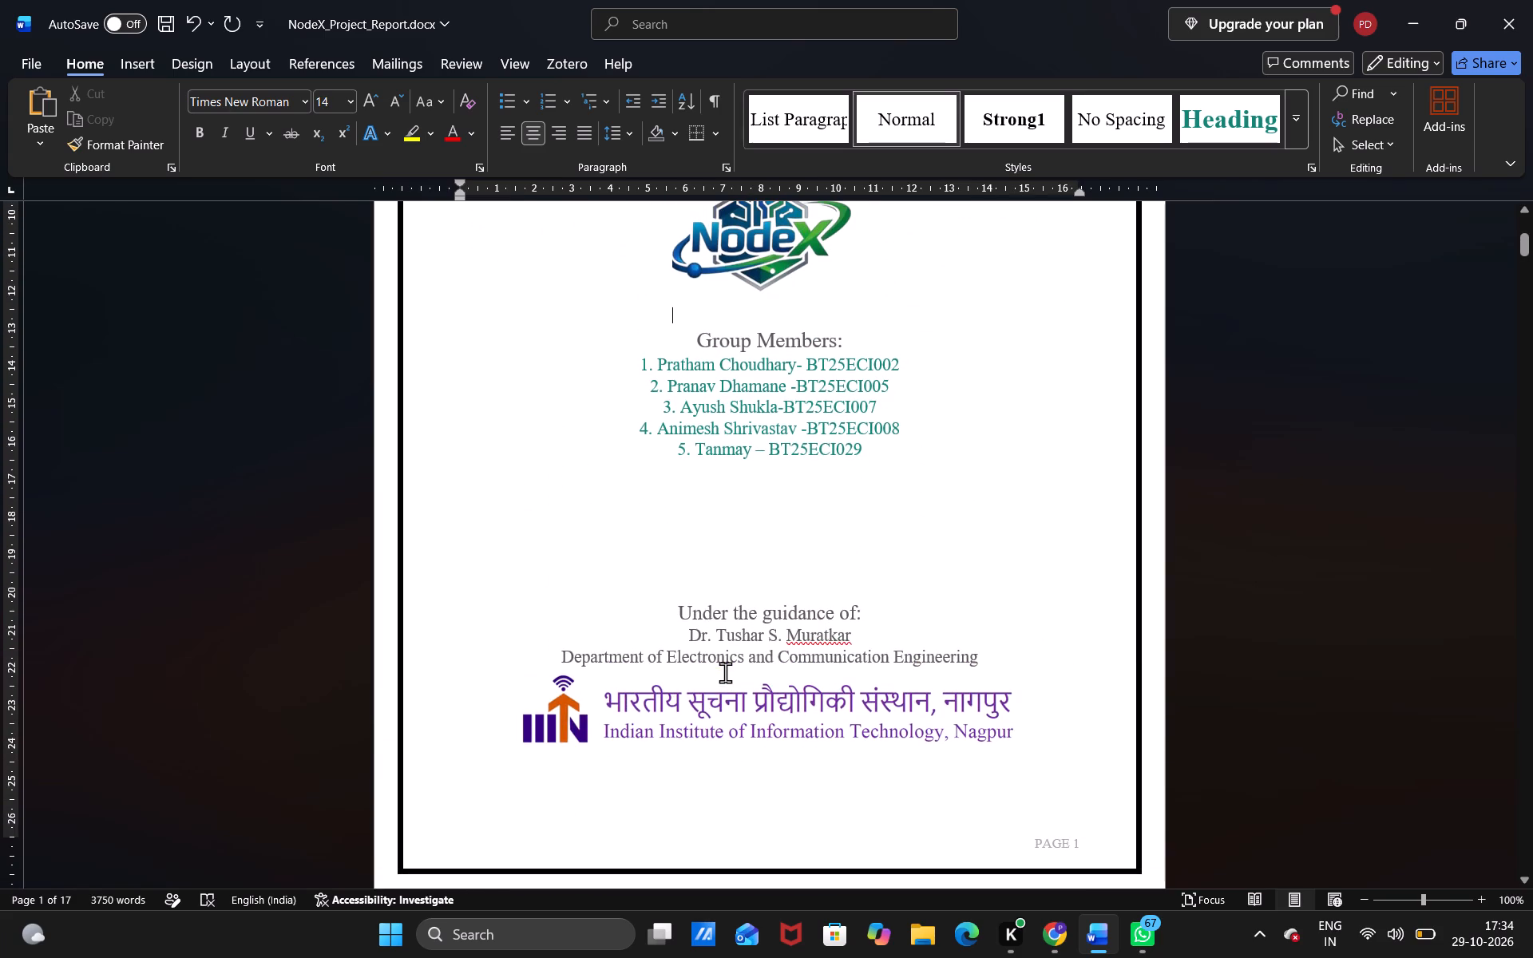
pyautogui.scroll(1, 848, 426)
pyautogui.click(809, 438)
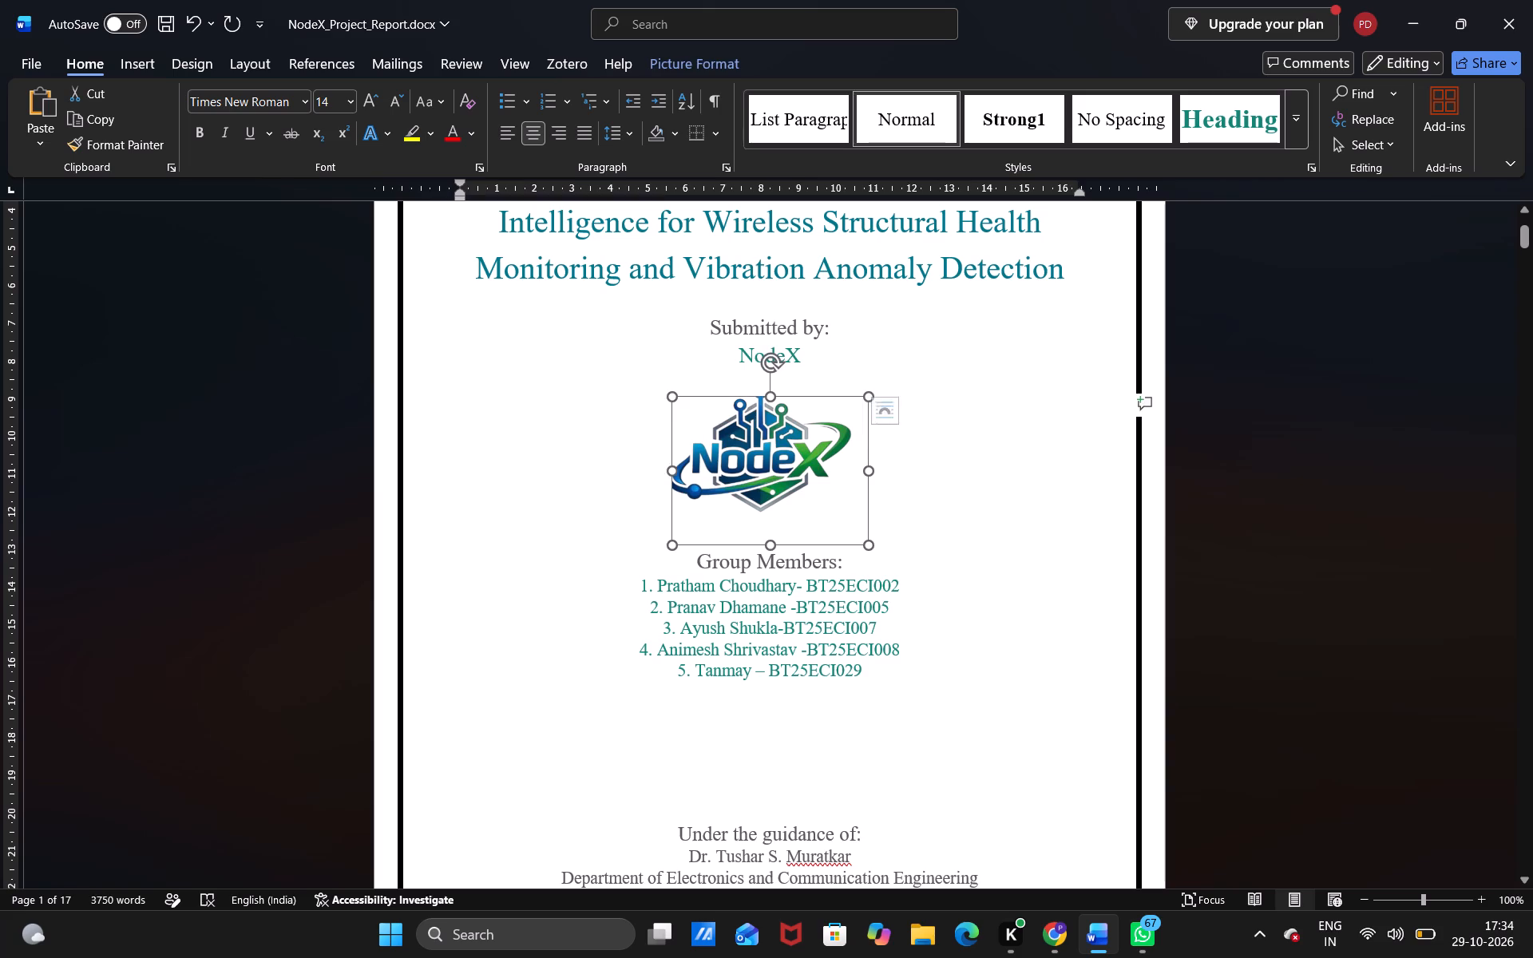
pyautogui.moveTo(872, 543); pyautogui.dragTo(891, 562, button='right')
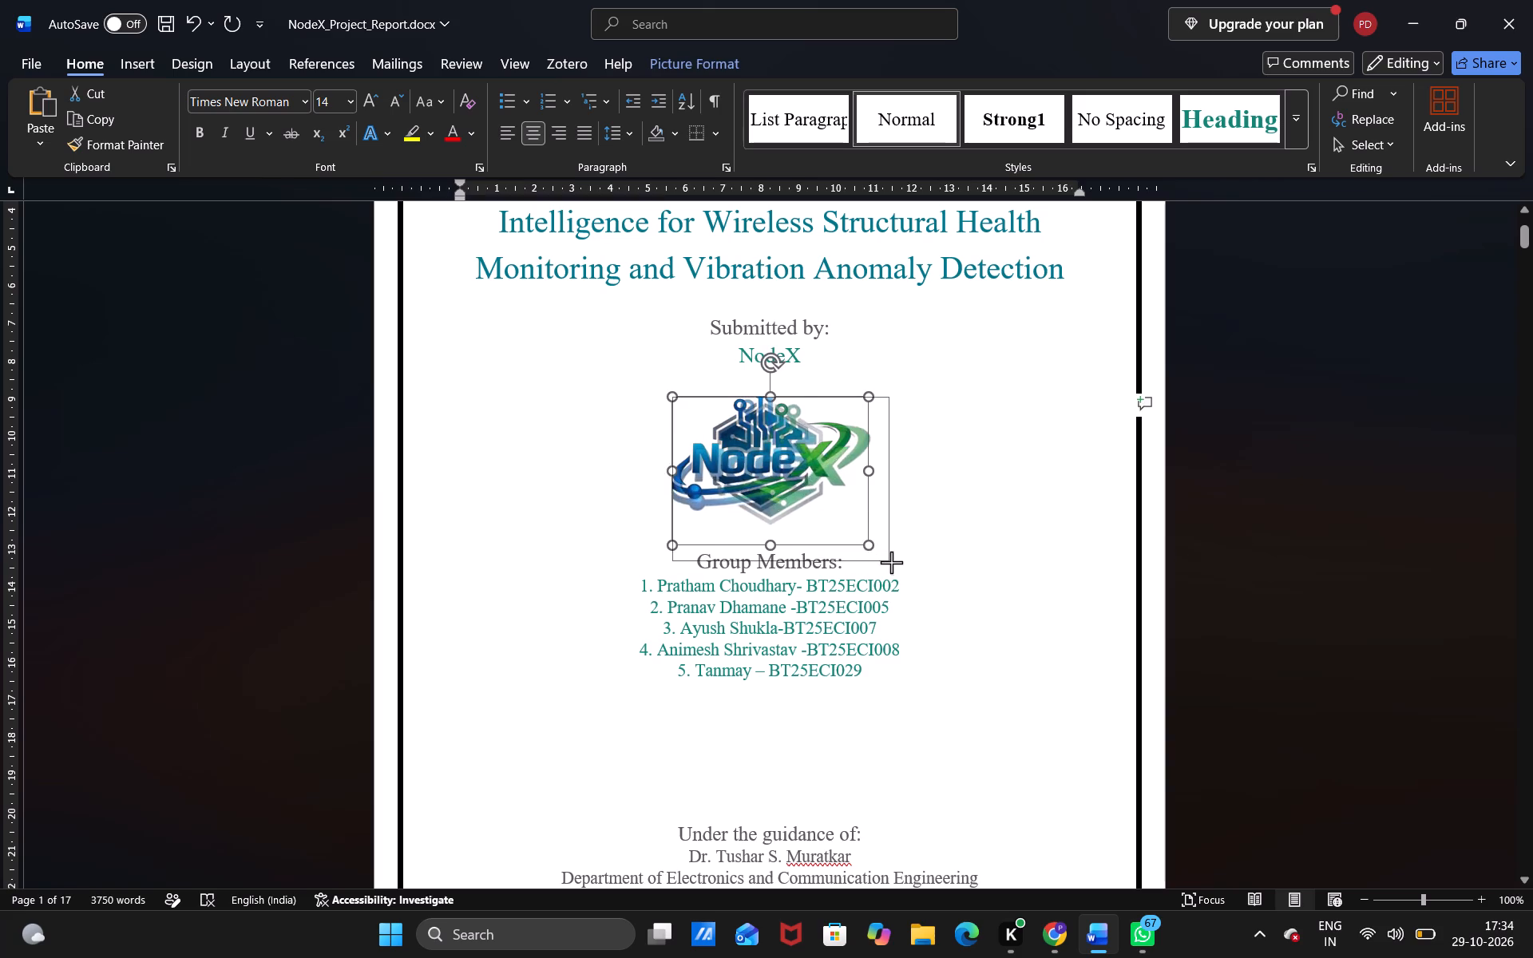
pyautogui.moveTo(891, 562); pyautogui.dragTo(909, 580, button='right')
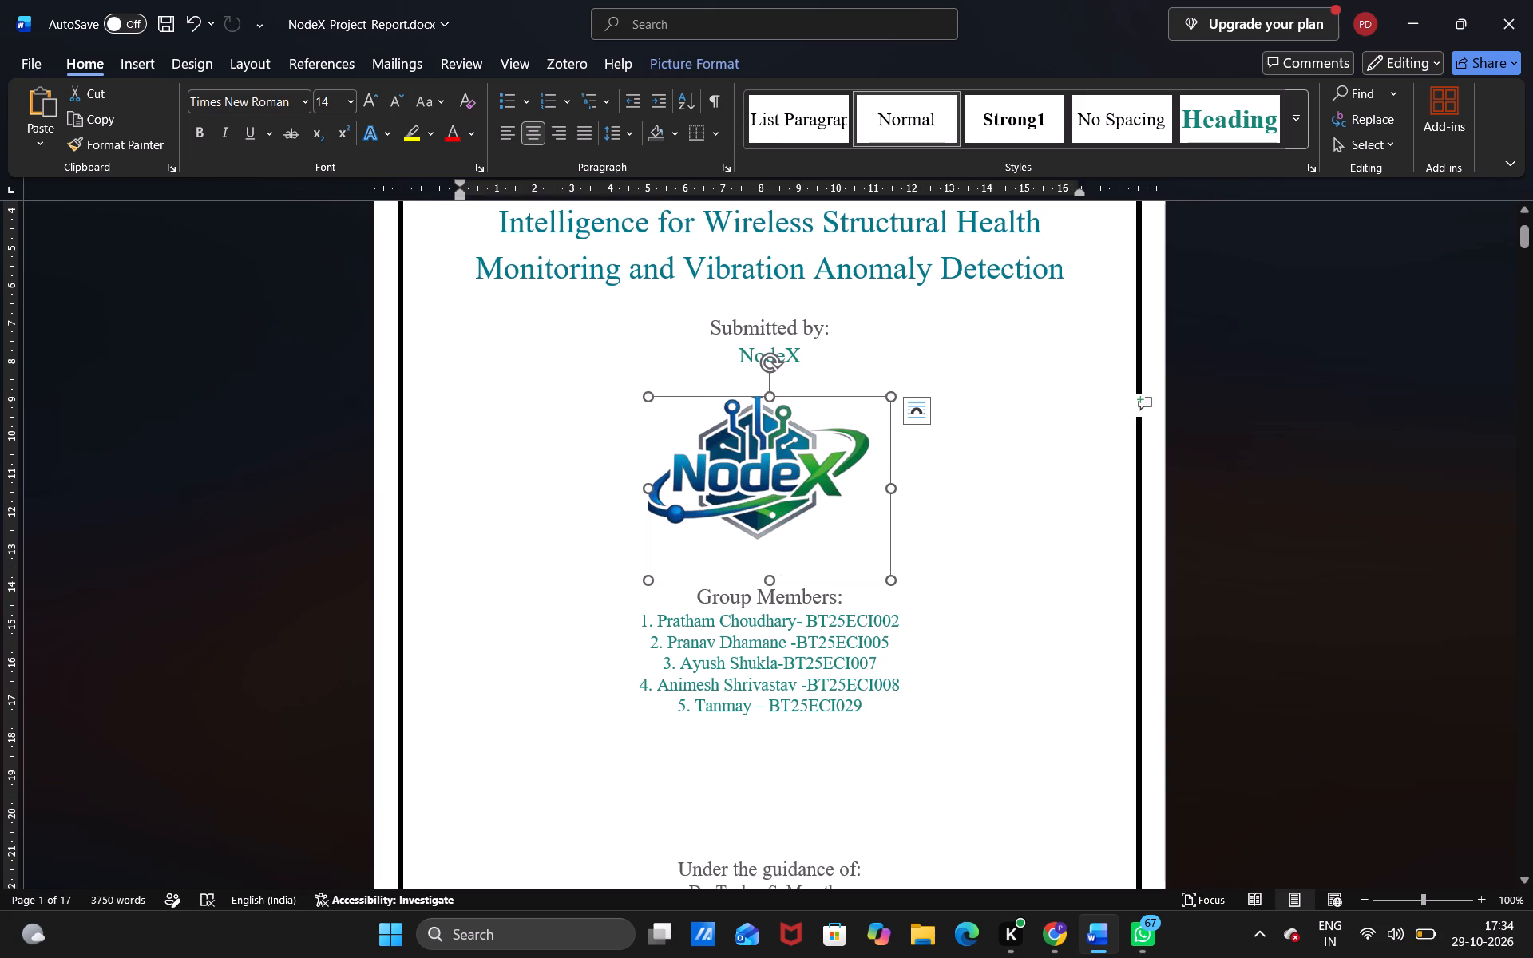
pyautogui.click(981, 547)
pyautogui.click(1062, 623)
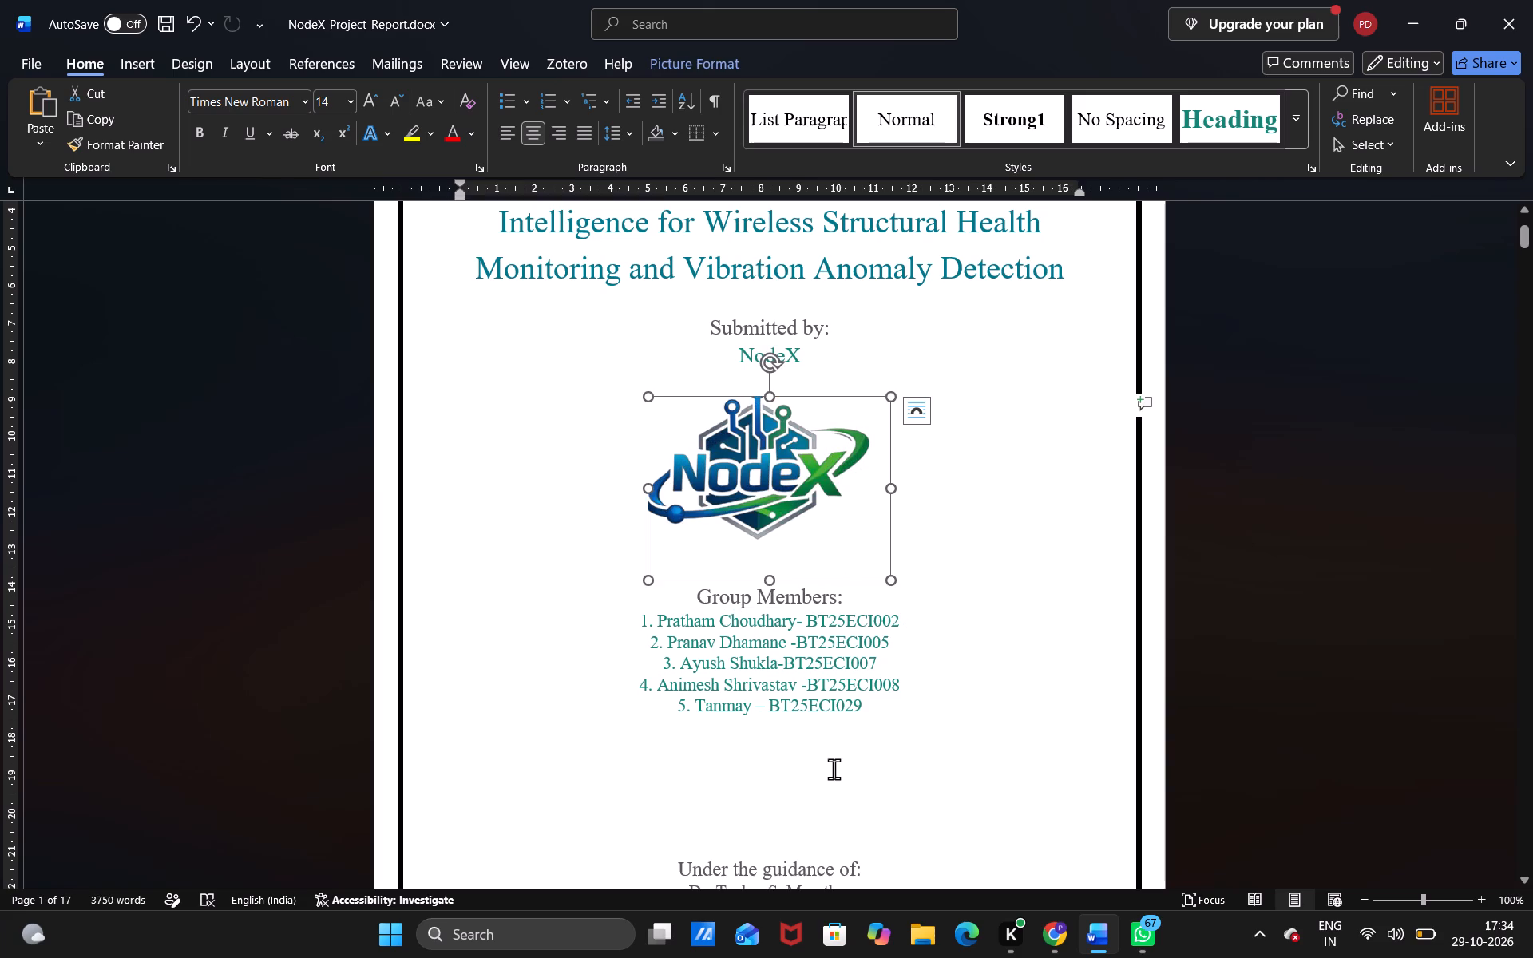
pyautogui.click(834, 769)
pyautogui.click(699, 604)
pyautogui.click(699, 604)
pyautogui.click(996, 609)
pyautogui.click(1324, 572)
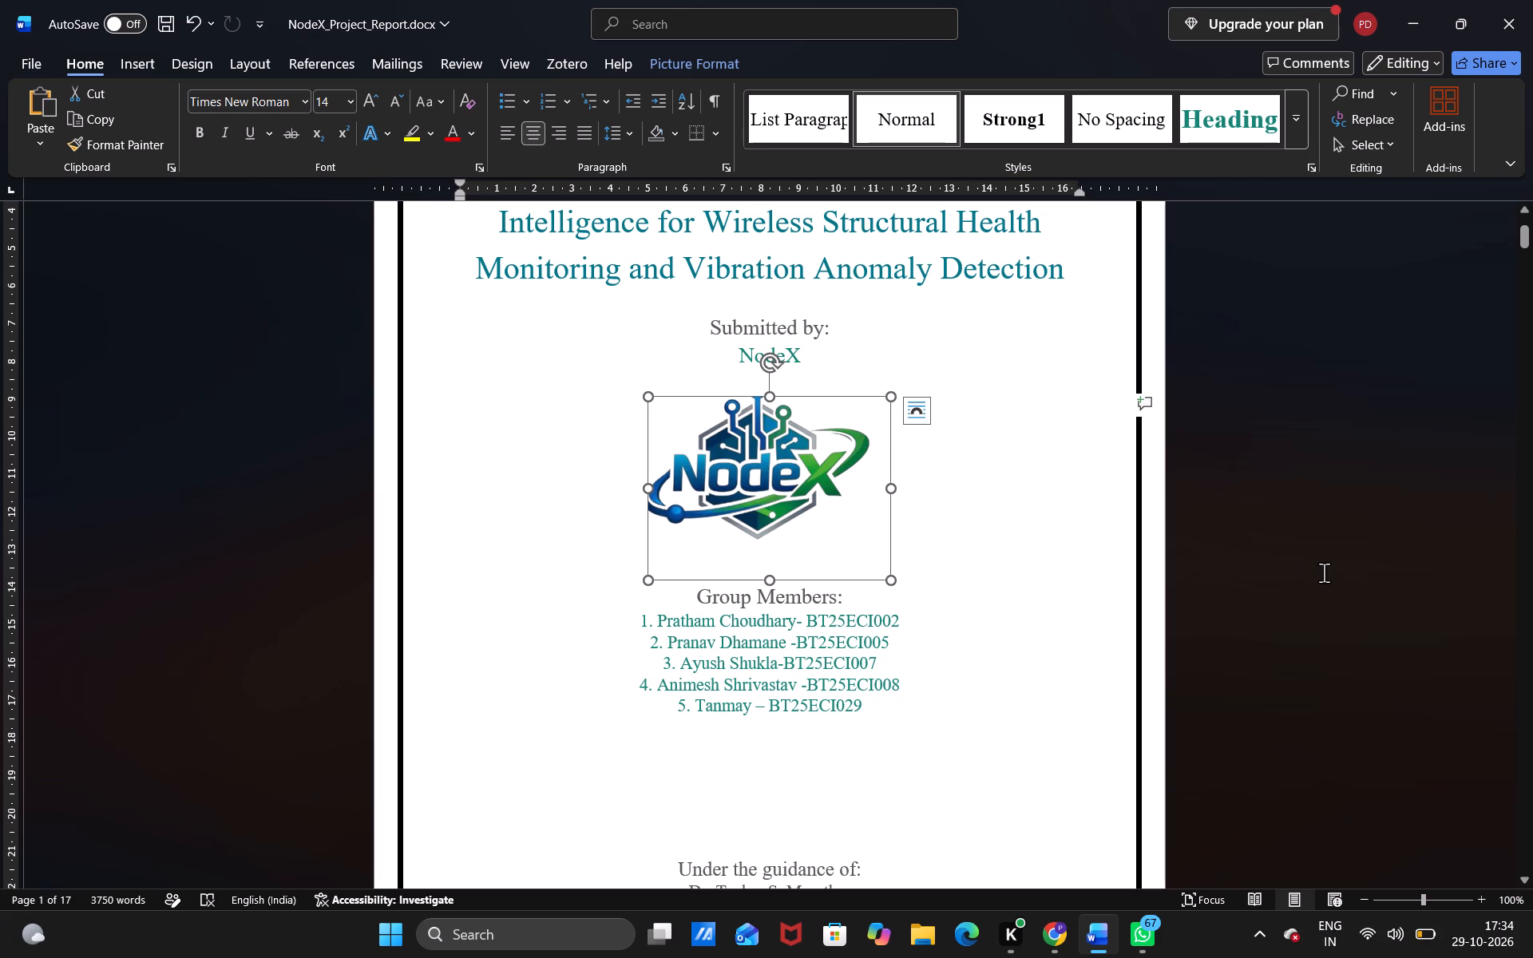
pyautogui.doubleClick(1324, 572)
pyautogui.click(1324, 572)
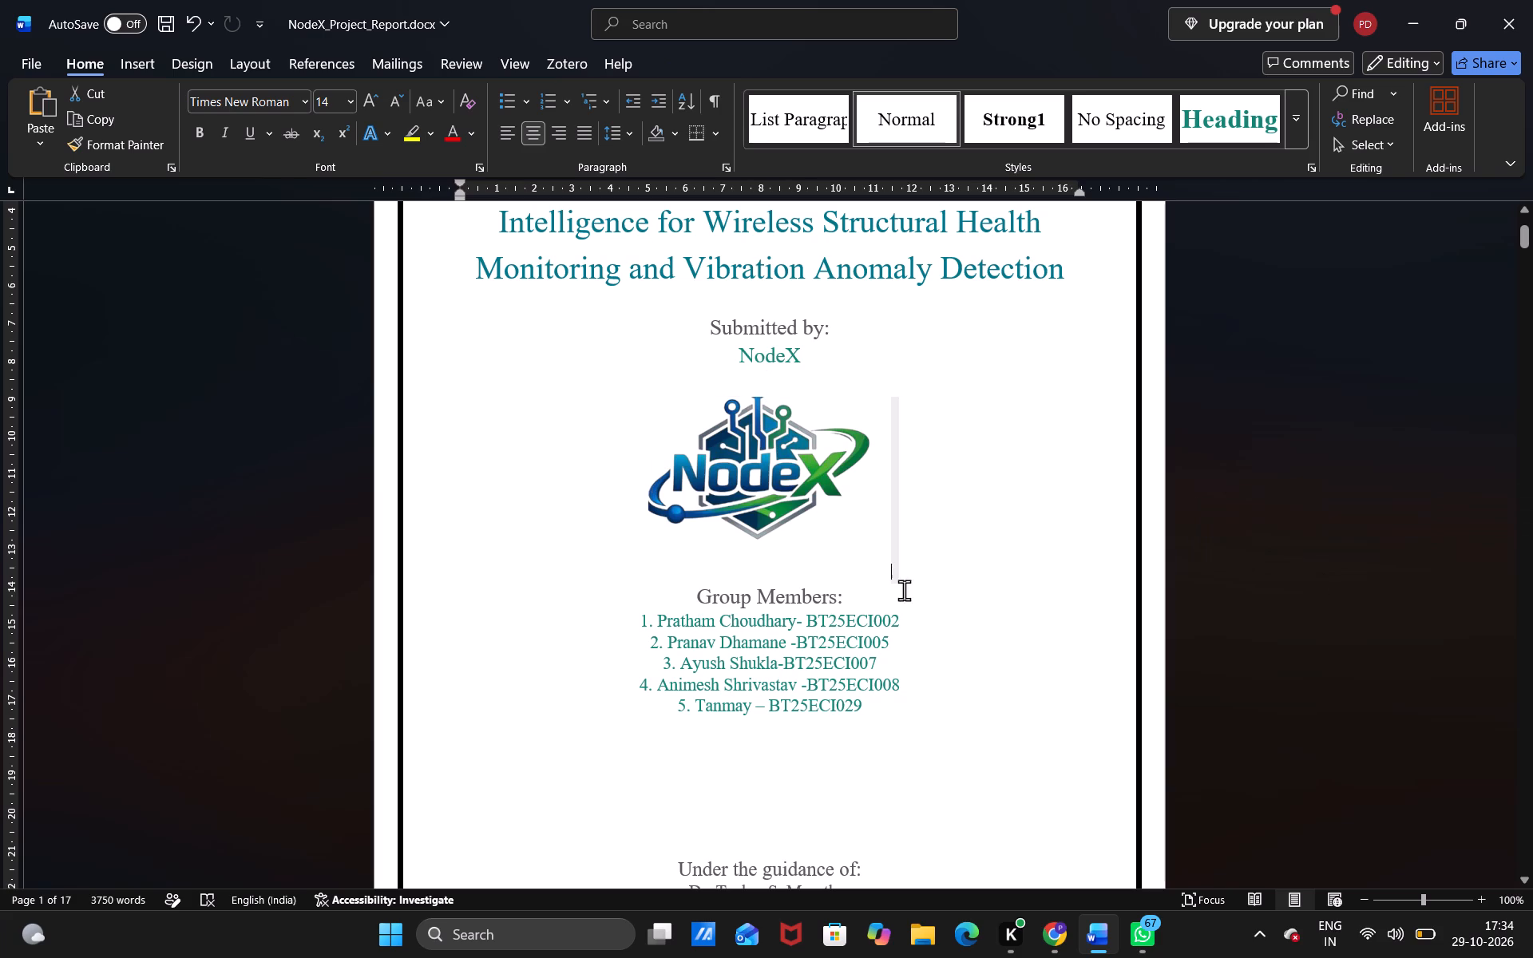
# Insert a blank line between the NodeX logo and the "Group Members:" heading.
pyautogui.click(703, 589)
pyautogui.press('Return')
# Delete the guide's name under "Under the guidance of:", keeping only the title "Dr.".
pyautogui.scroll(-1, 741, 715)
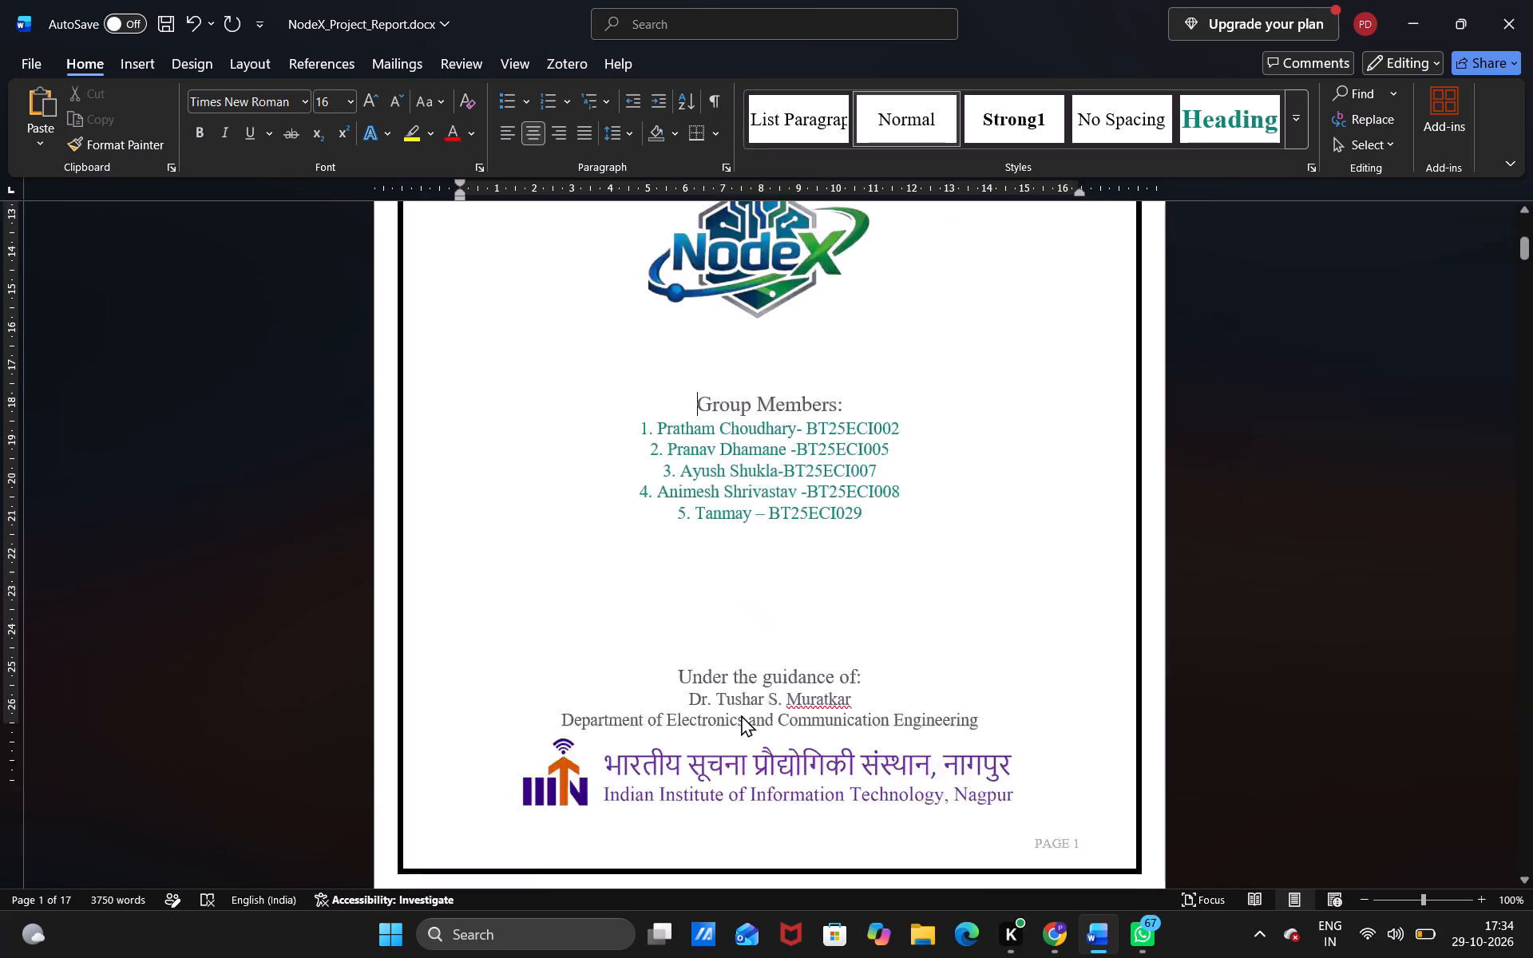
pyautogui.scroll(-1, 741, 715)
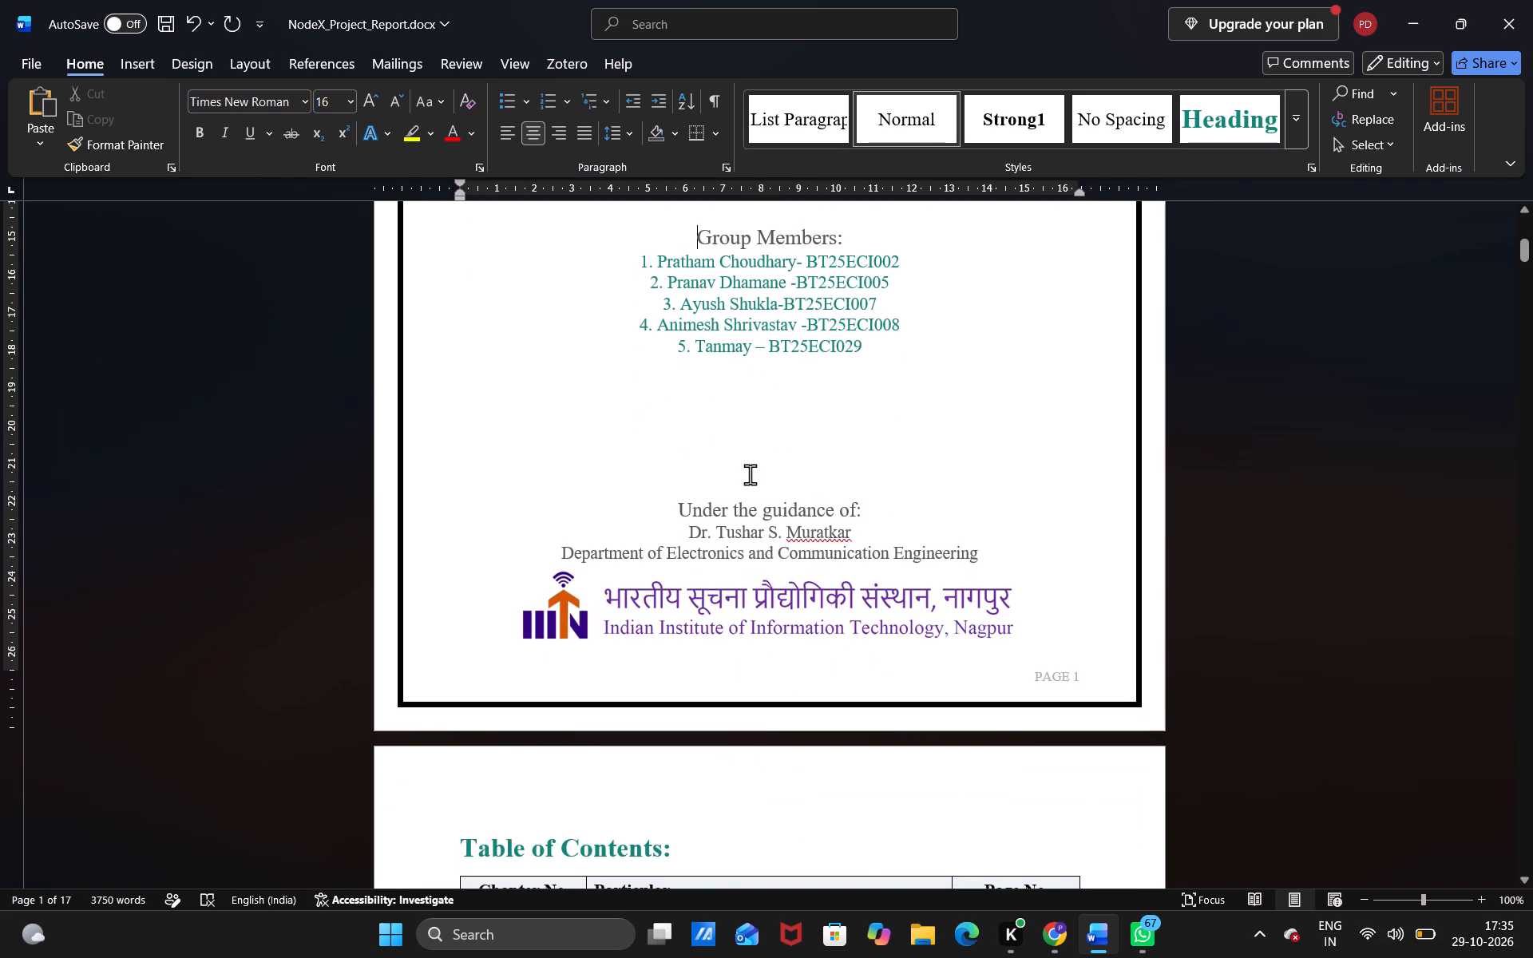
pyautogui.click(856, 532)
pyautogui.moveTo(855, 531); pyautogui.dragTo(723, 528)
pyautogui.press('BackSpace')
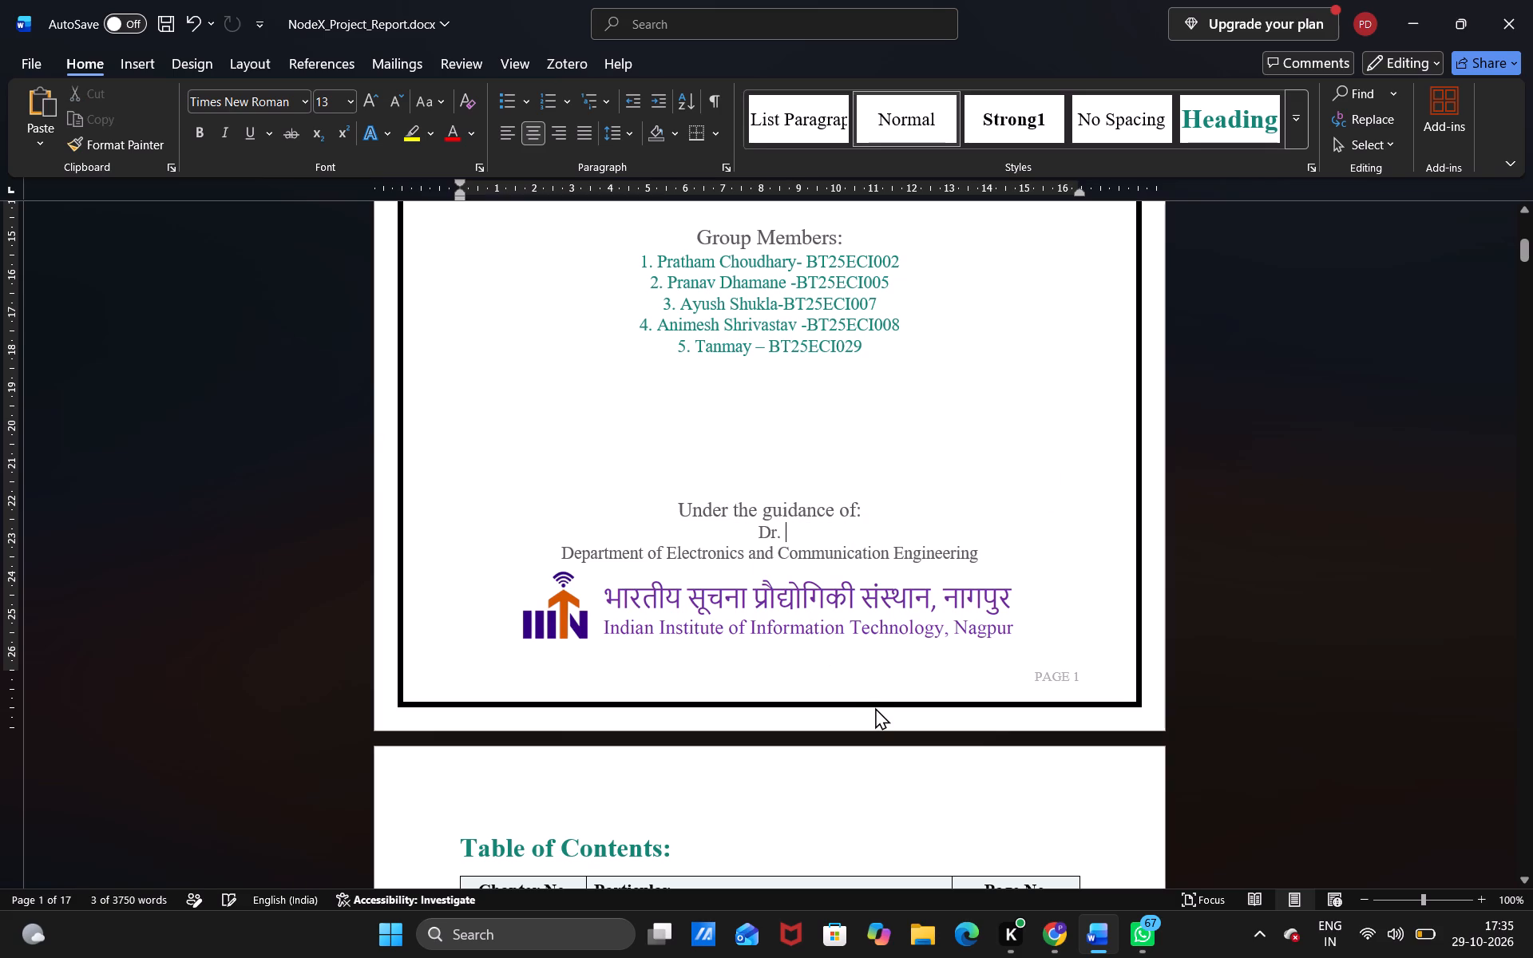
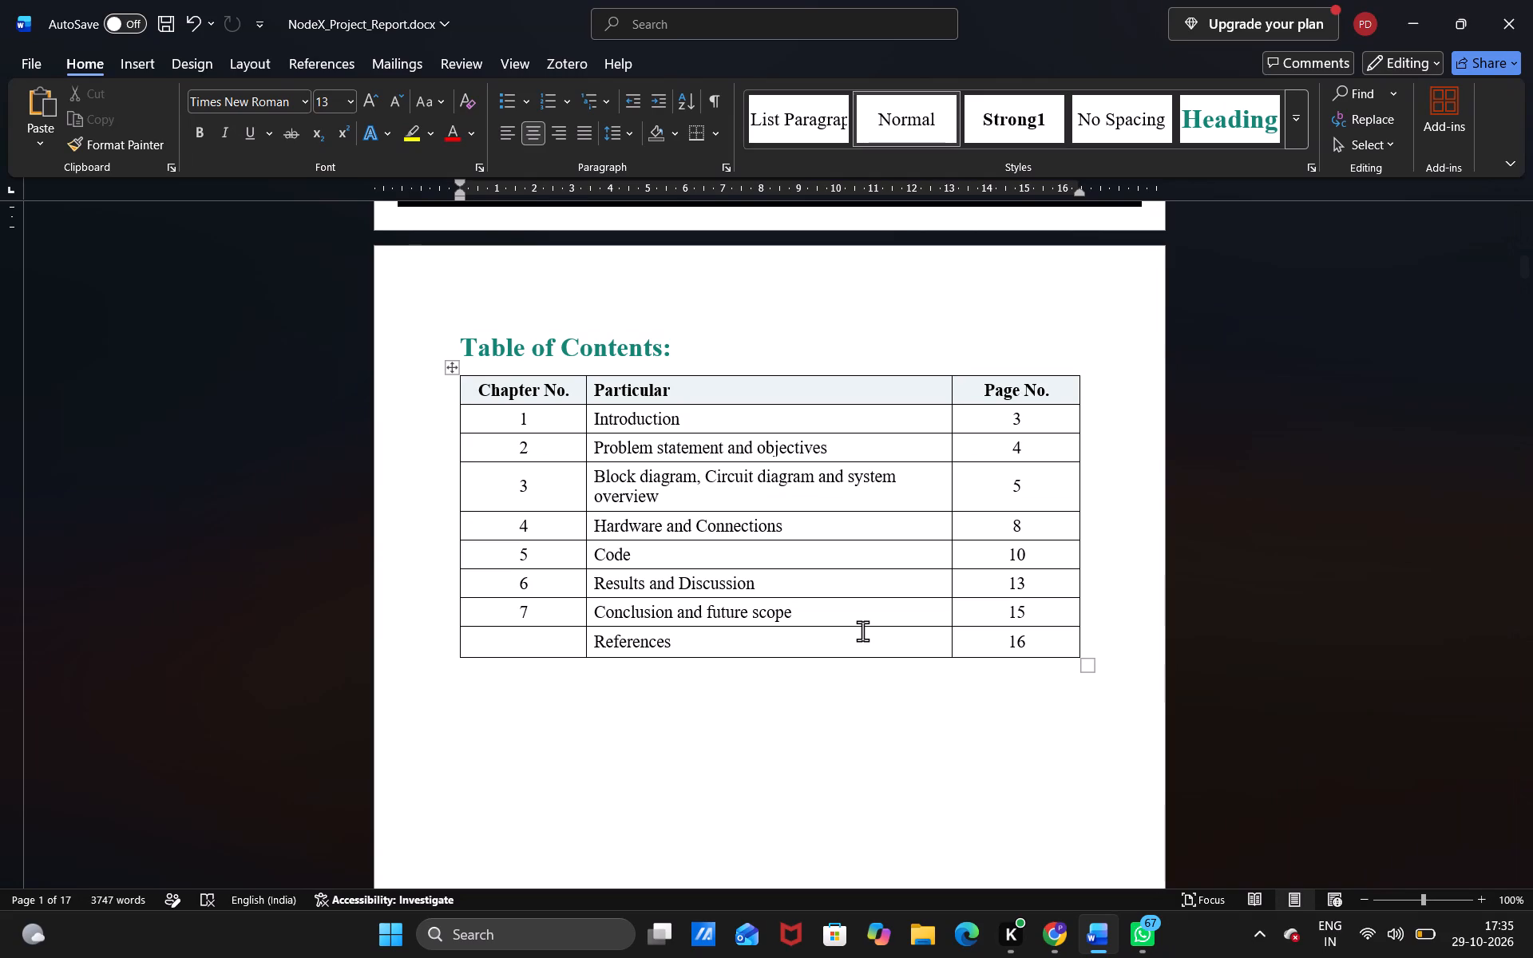
# Review the table of contents and the Chapter 1: Introduction text, and recheck the cover page.
pyautogui.scroll(-2, 862, 631)
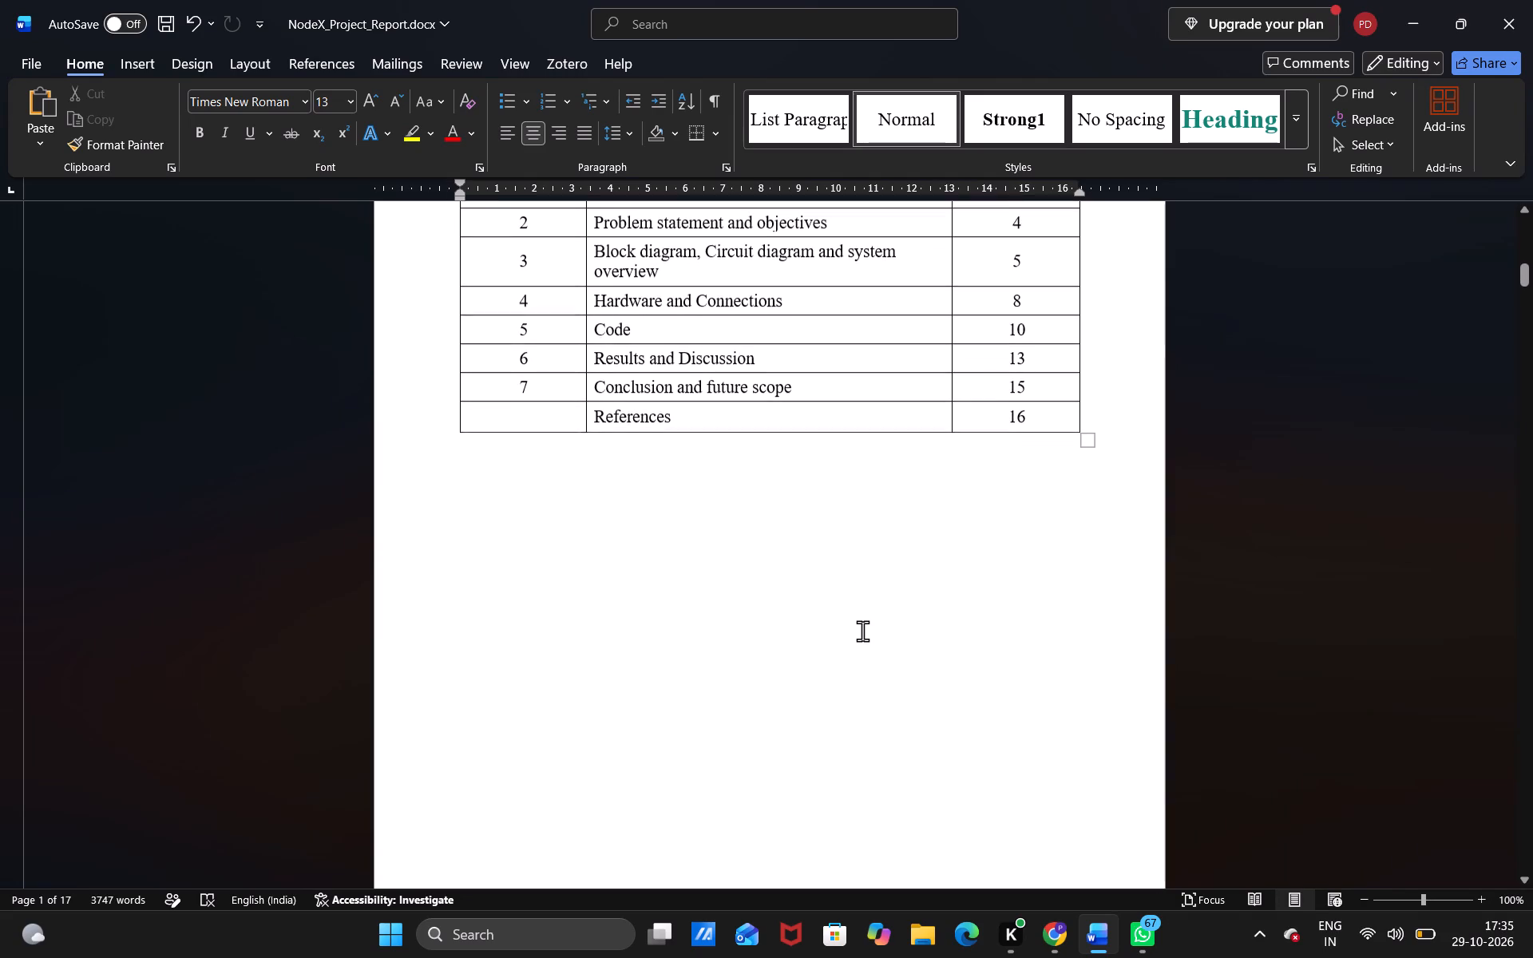
pyautogui.scroll(1, 862, 631)
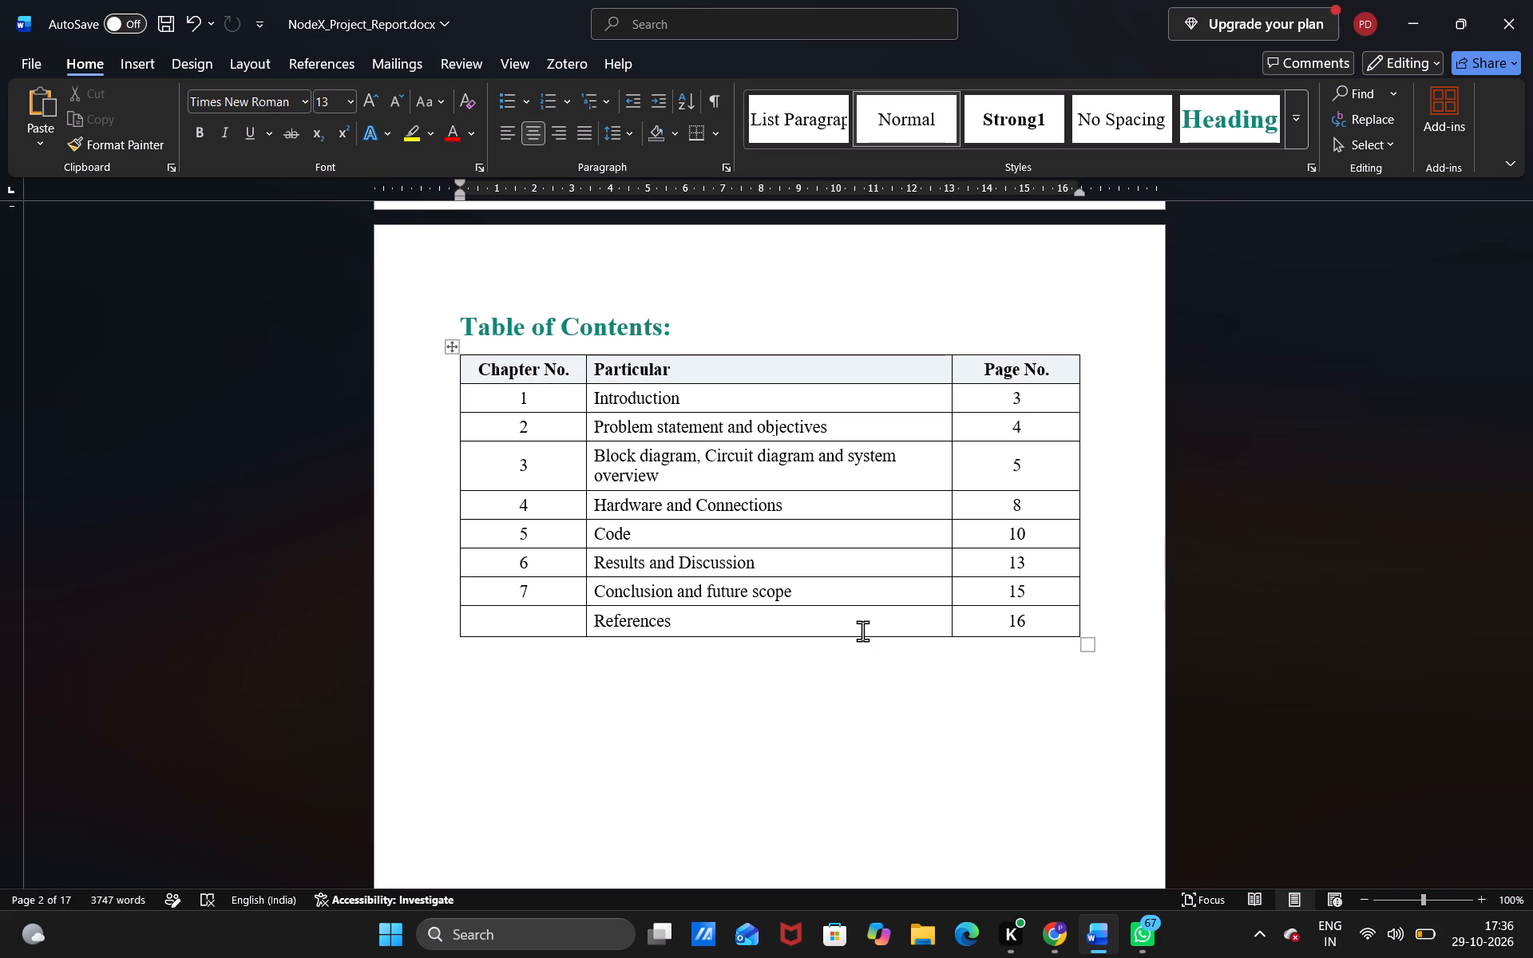
pyautogui.scroll(-5, 862, 631)
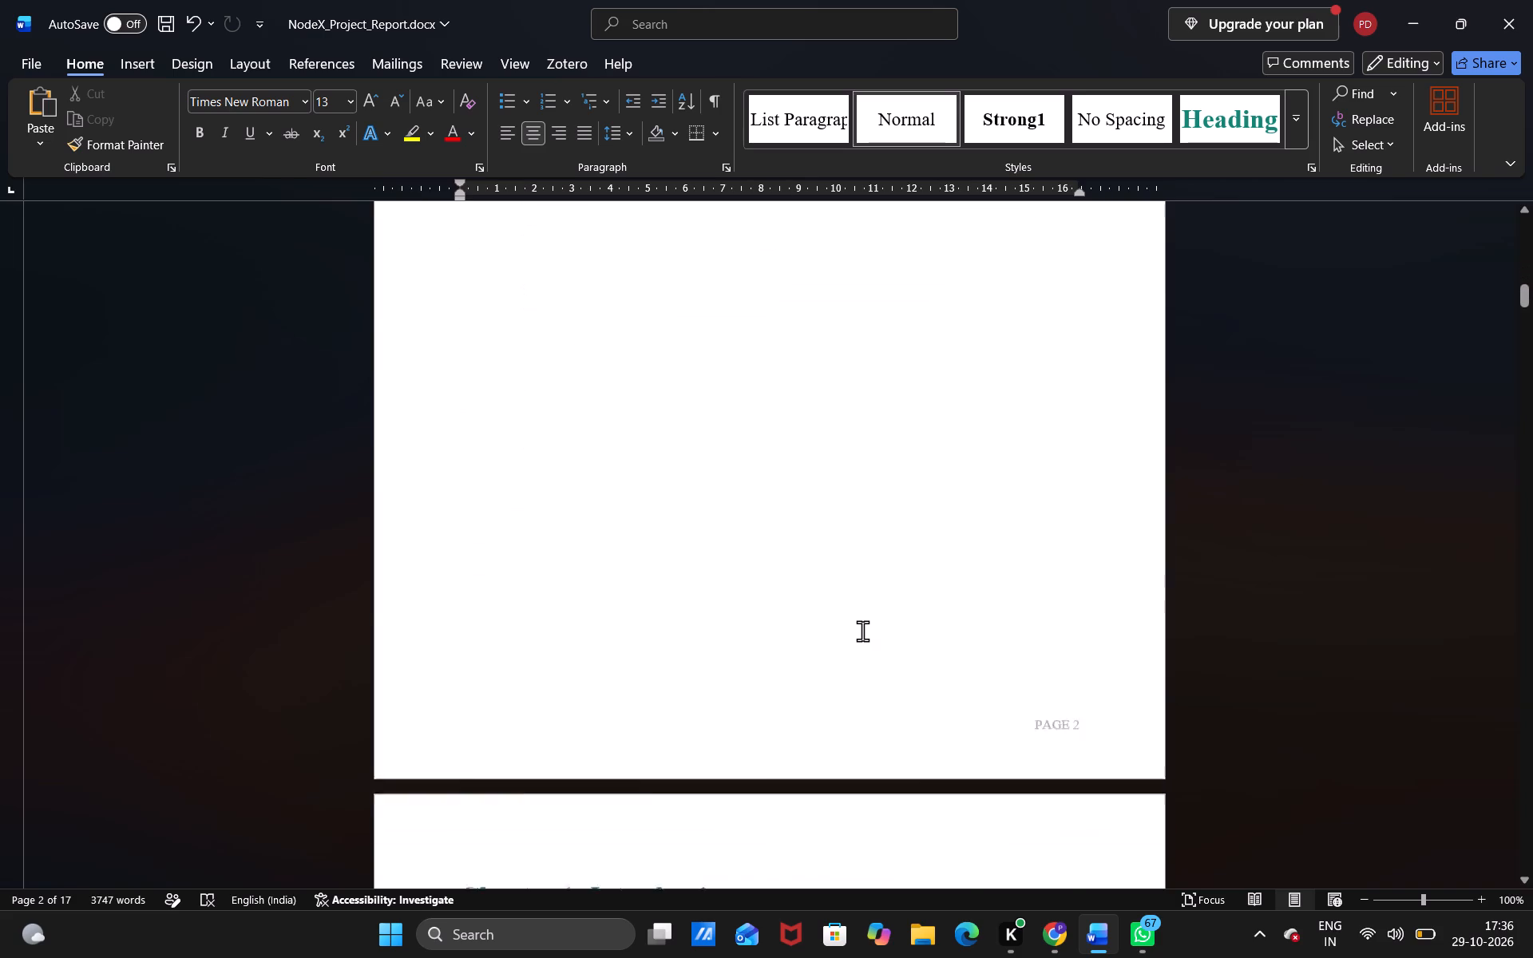
pyautogui.scroll(-1, 862, 631)
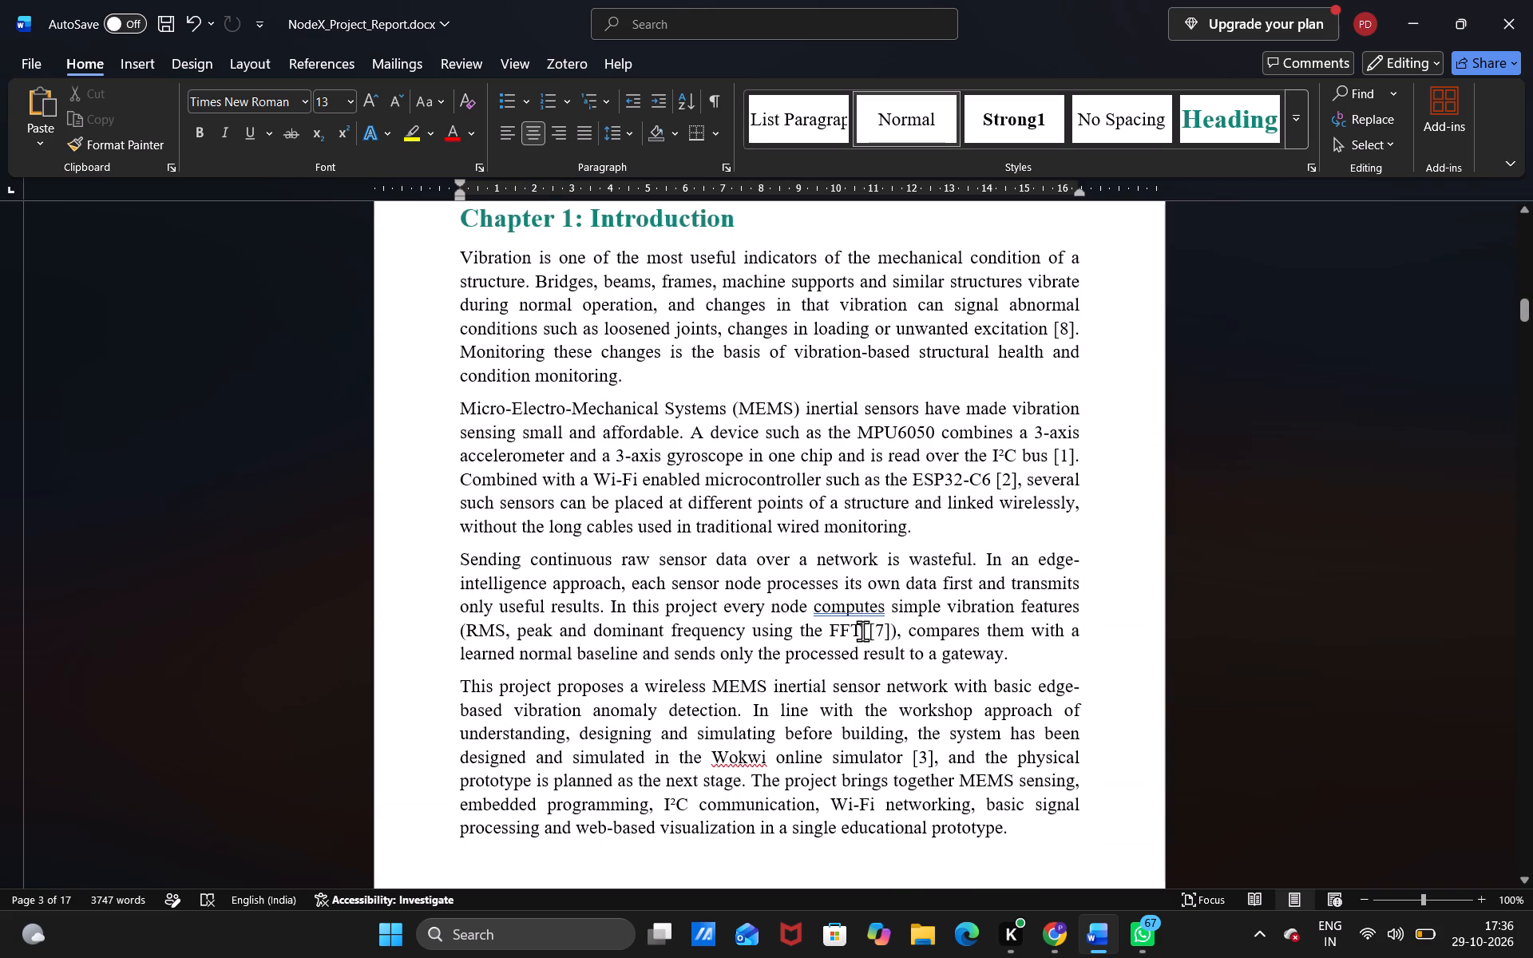
pyautogui.scroll(-1, 862, 631)
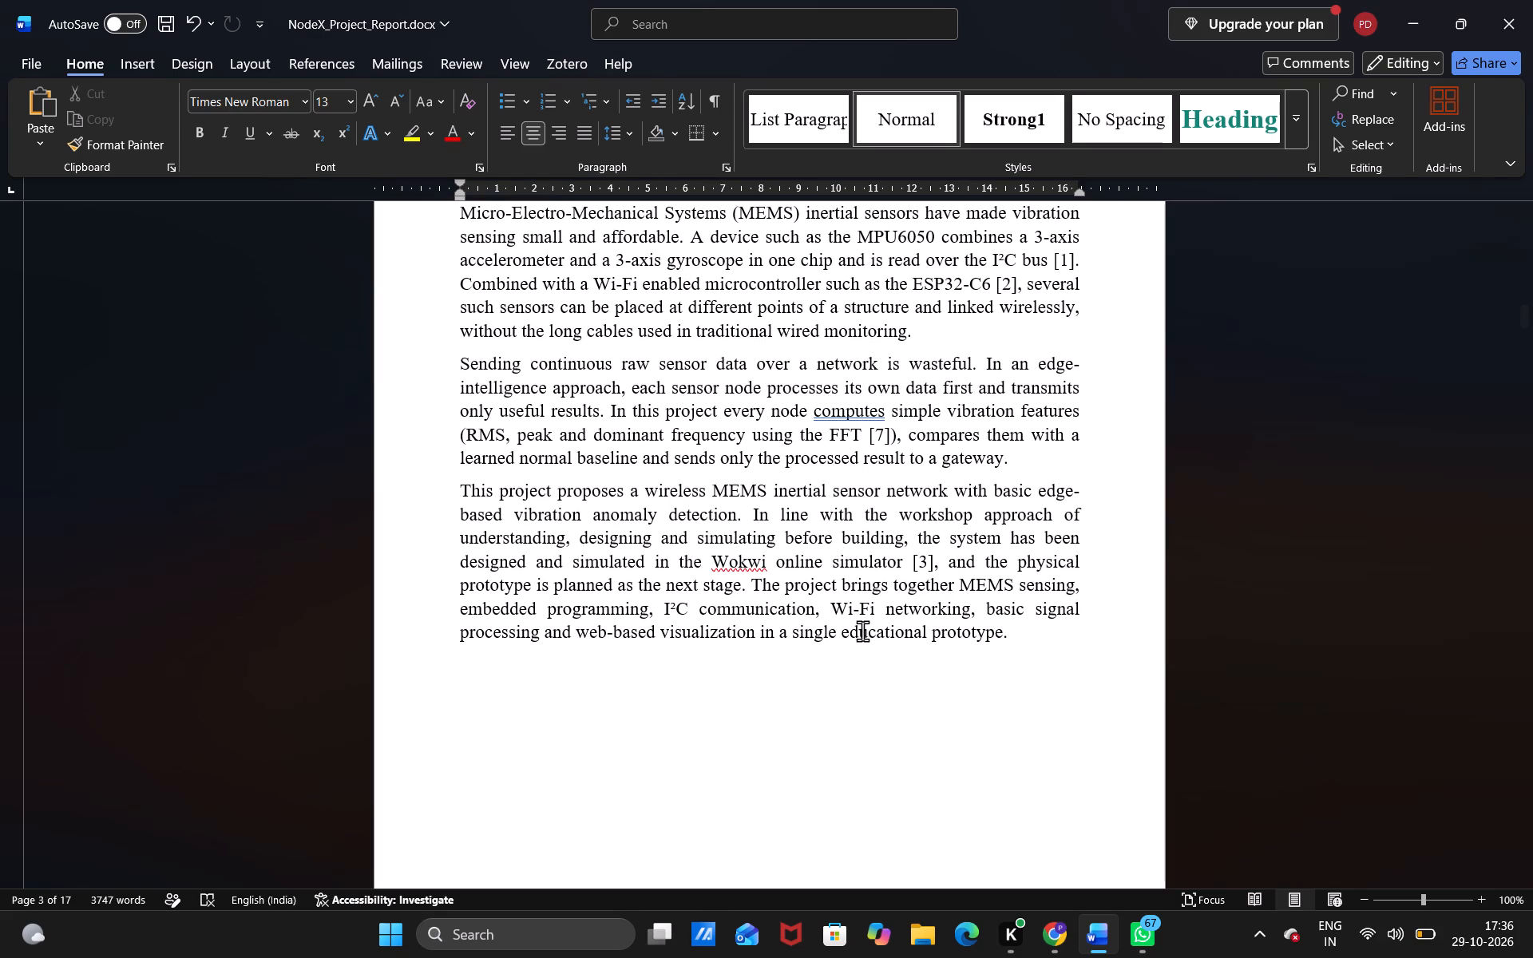
pyautogui.scroll(-2, 862, 631)
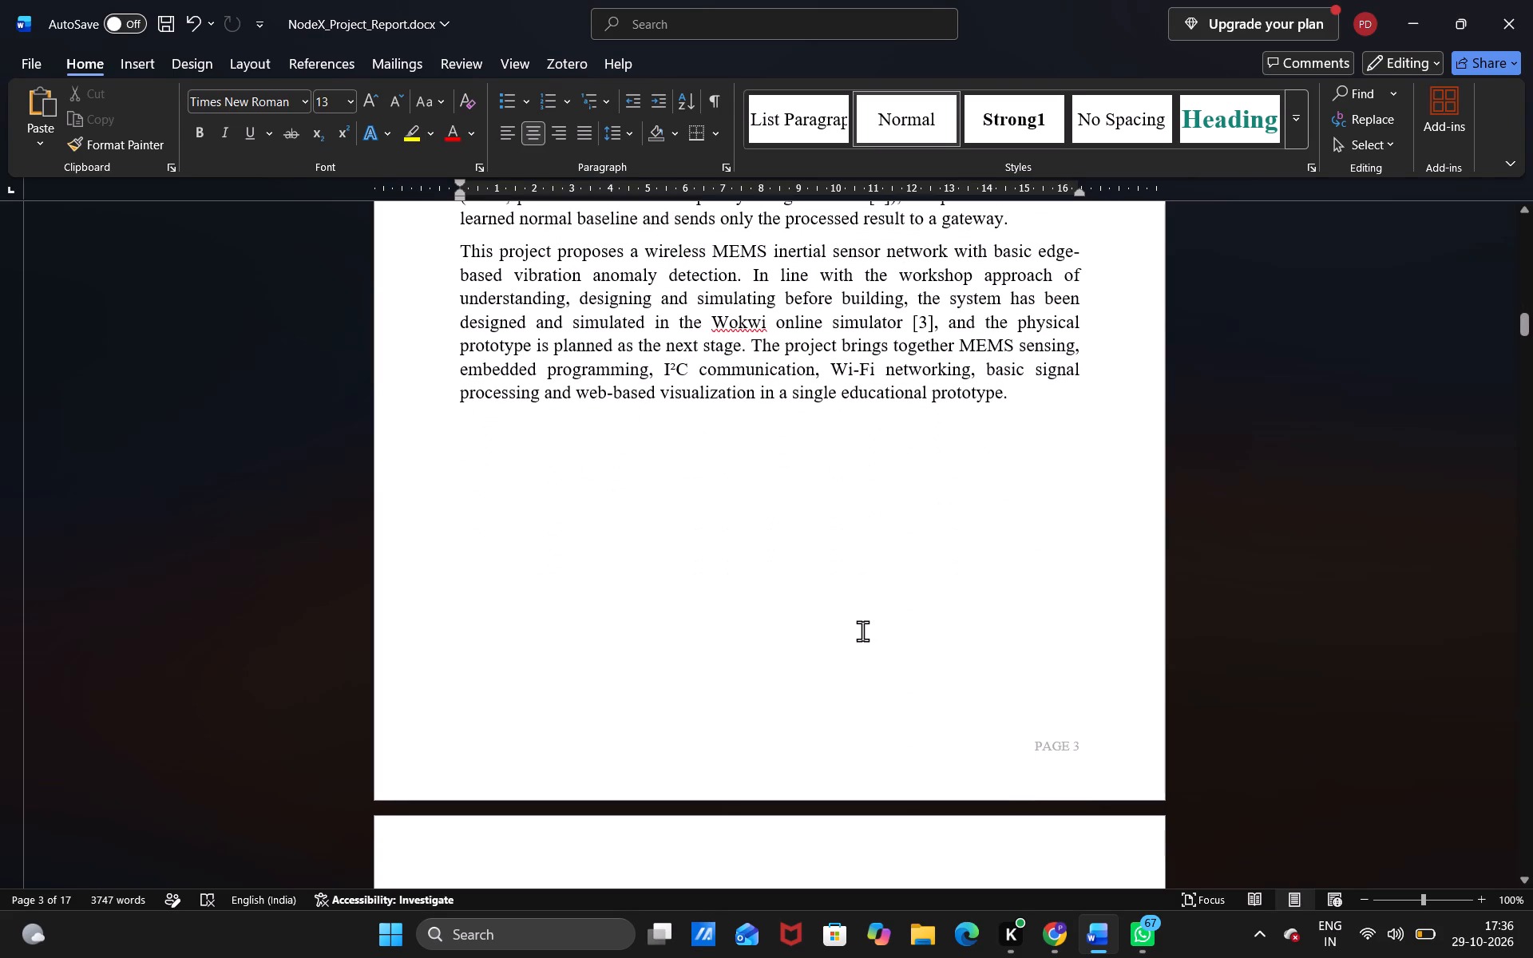
pyautogui.scroll(2, 862, 631)
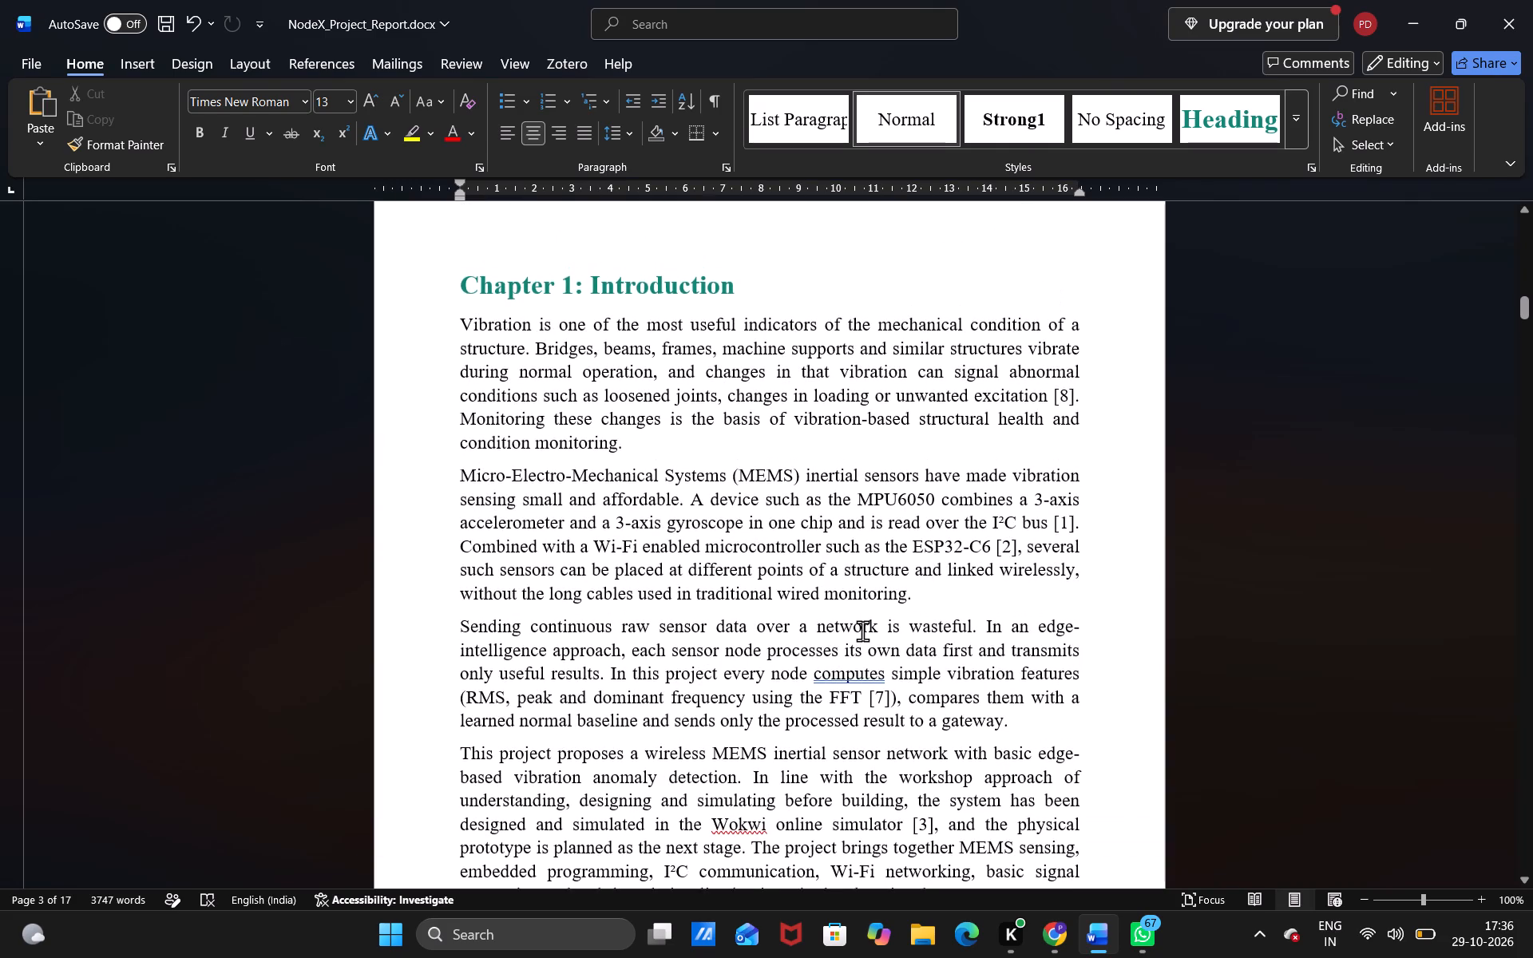
pyautogui.scroll(-2, 862, 631)
pyautogui.scroll(5, 862, 631)
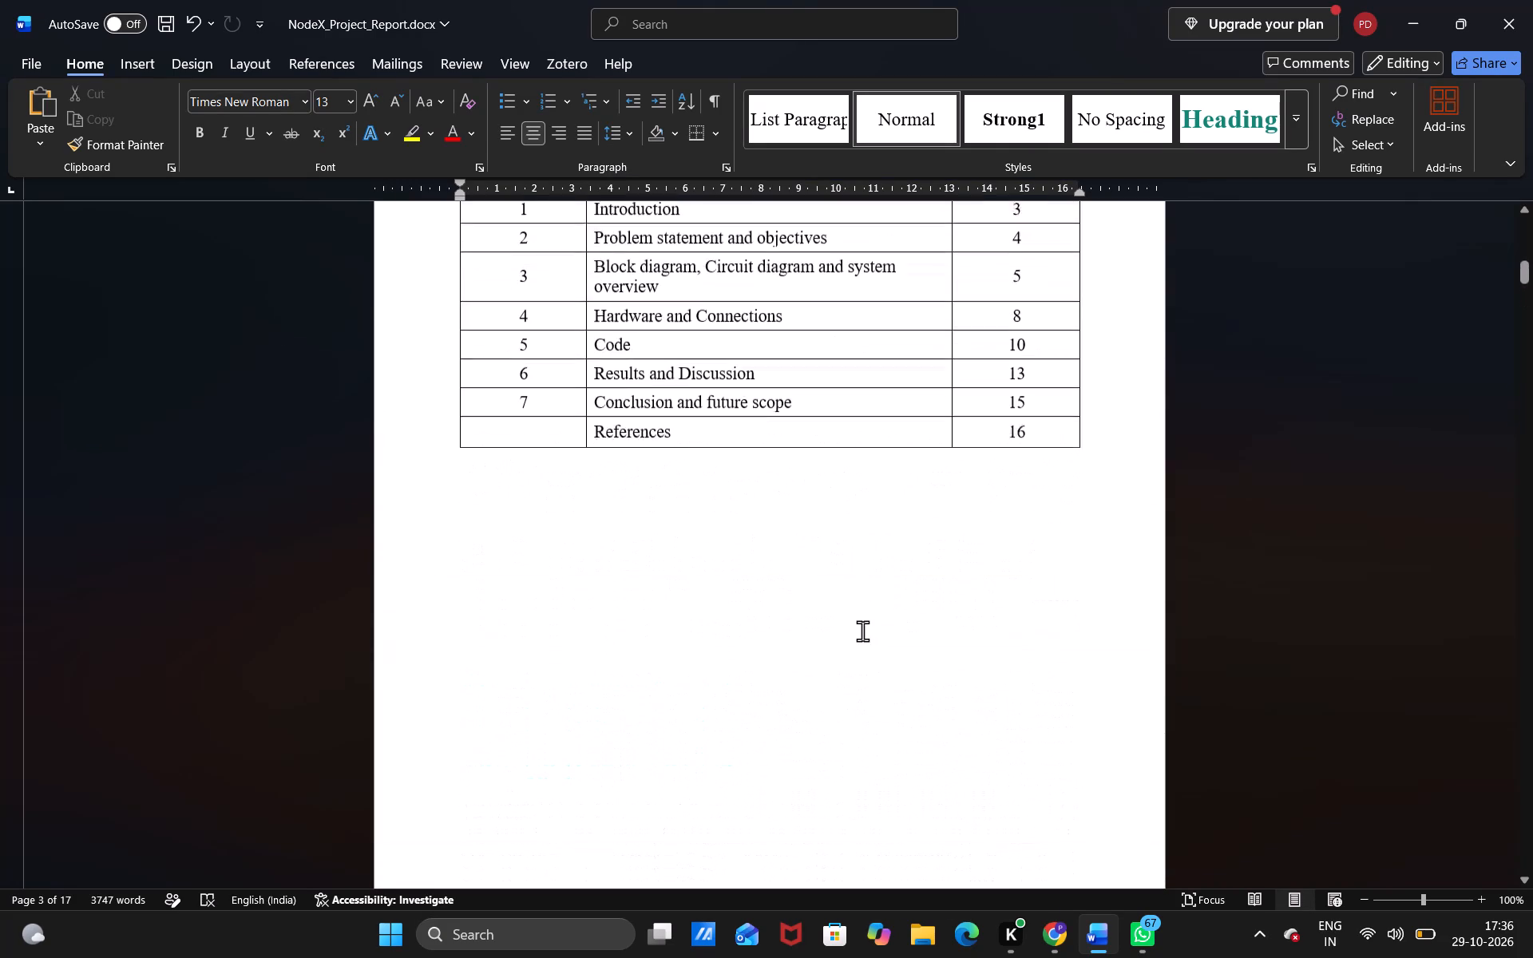
pyautogui.scroll(5, 862, 631)
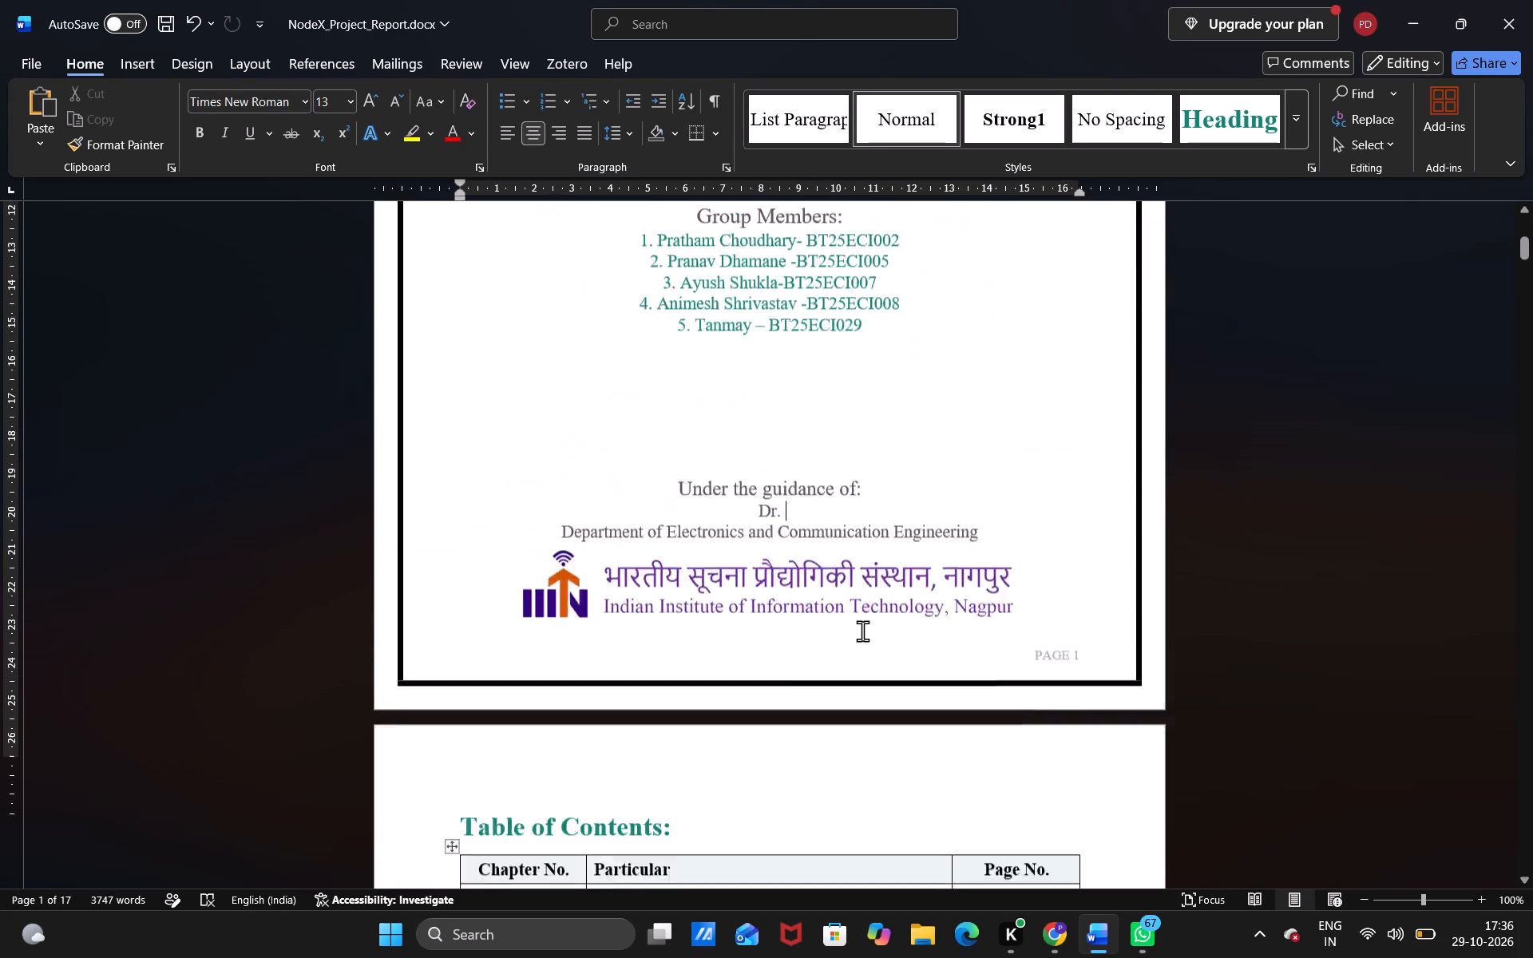
pyautogui.scroll(-8, 862, 631)
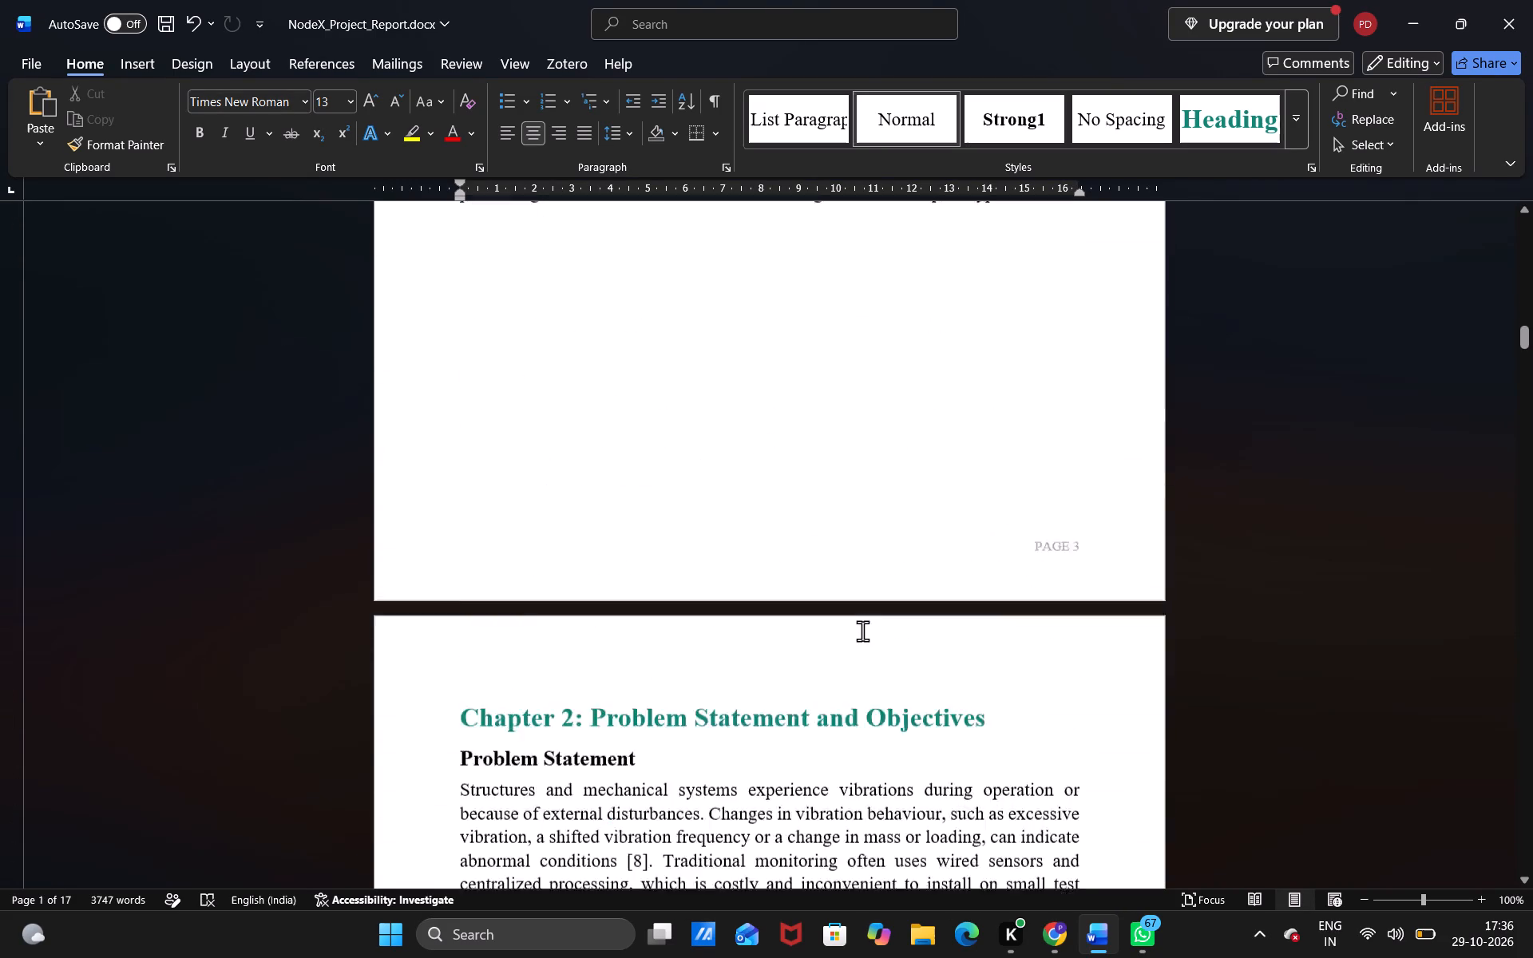
pyautogui.scroll(5, 862, 631)
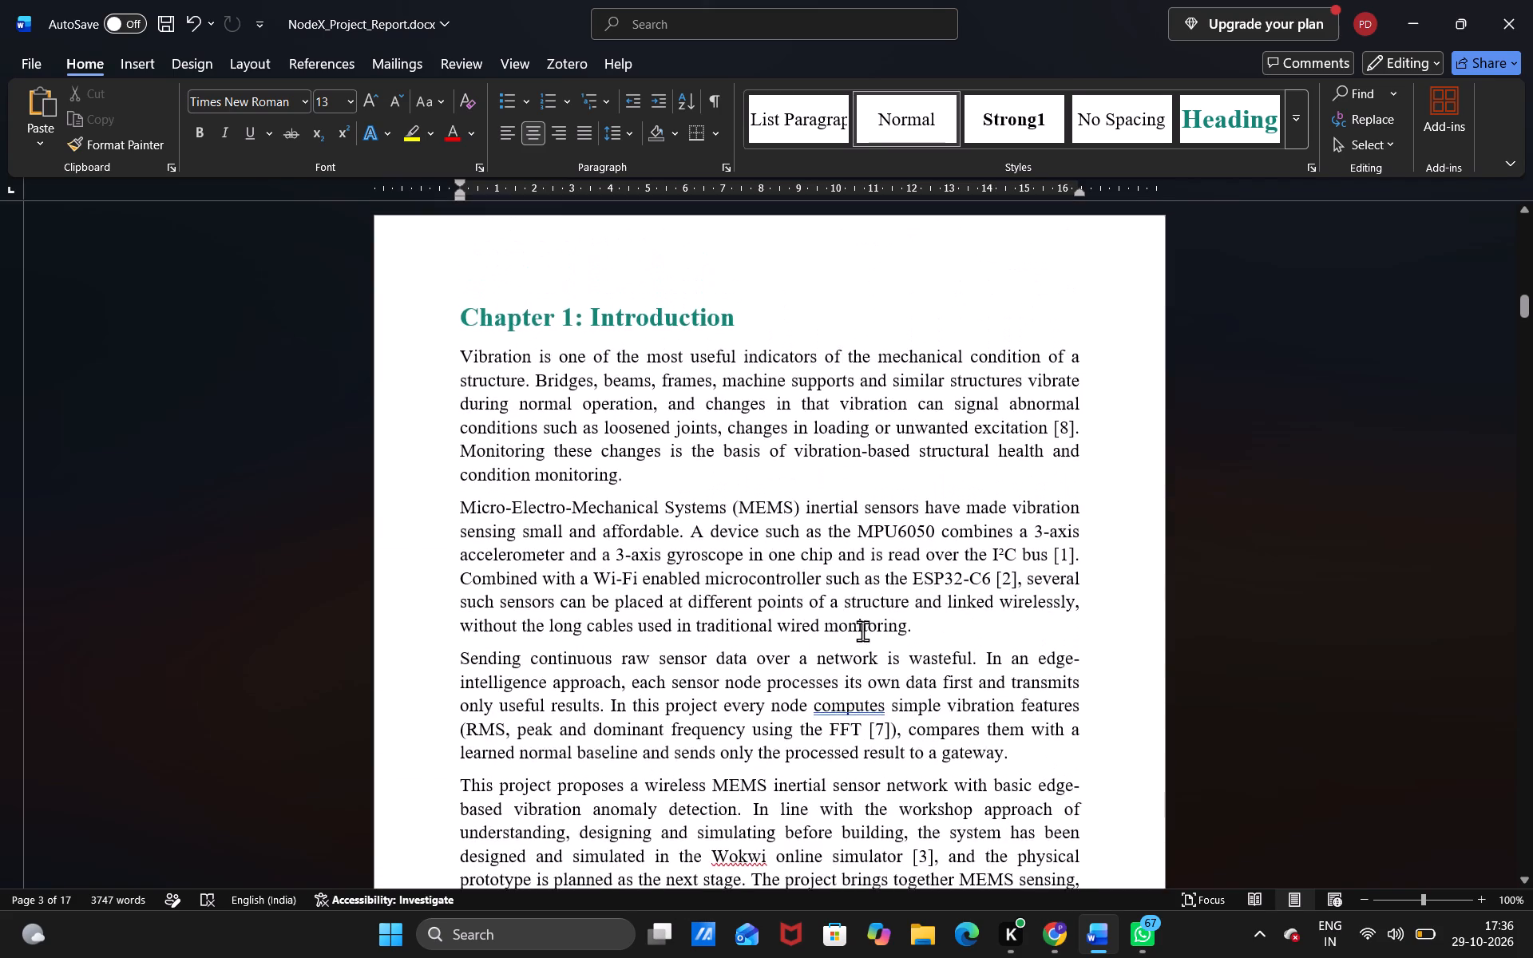
# Examine Chapter 3's block diagram and the sensor node circuit screenshot placeholder under 3.2 Circuit Diagram.
pyautogui.scroll(-8, 862, 631)
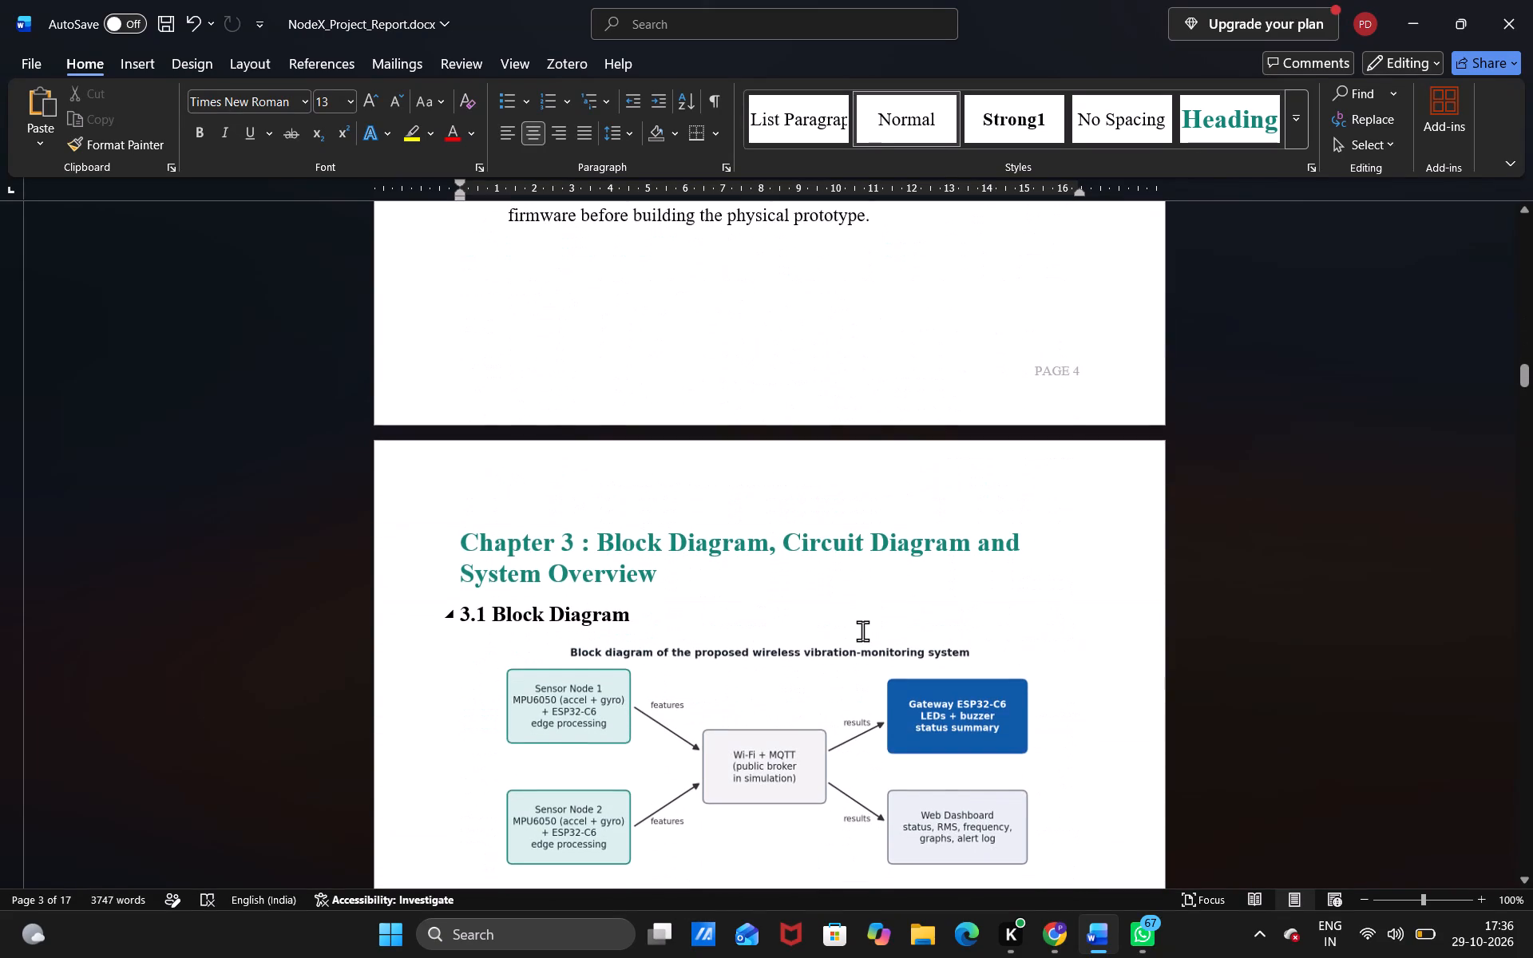
pyautogui.scroll(-1, 862, 631)
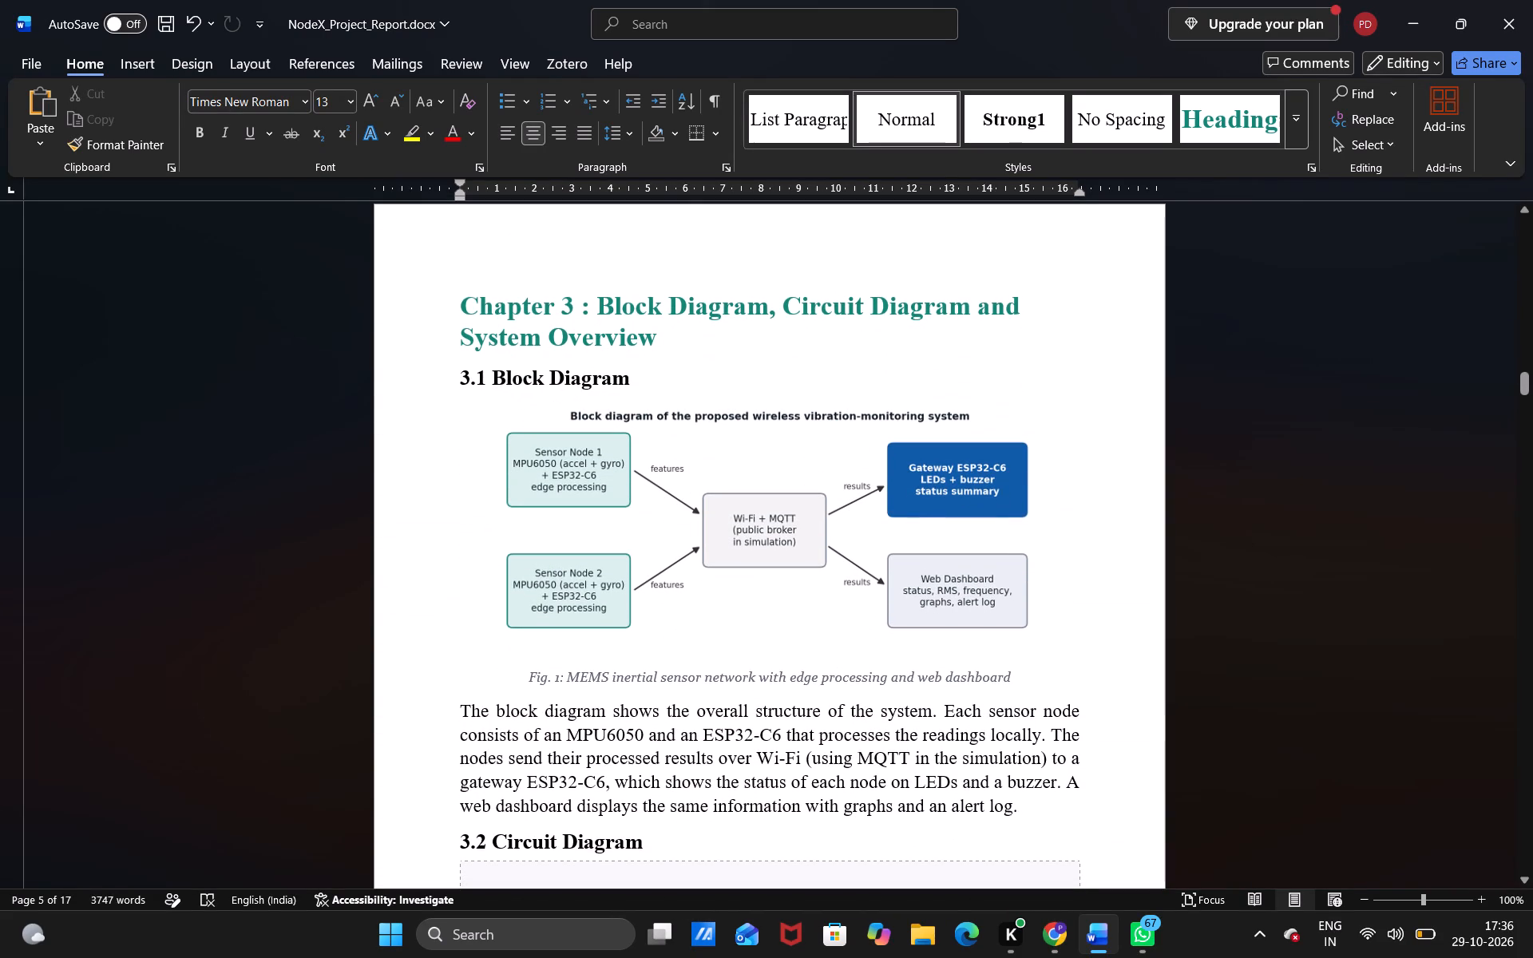
pyautogui.click(759, 629)
pyautogui.click(1242, 551)
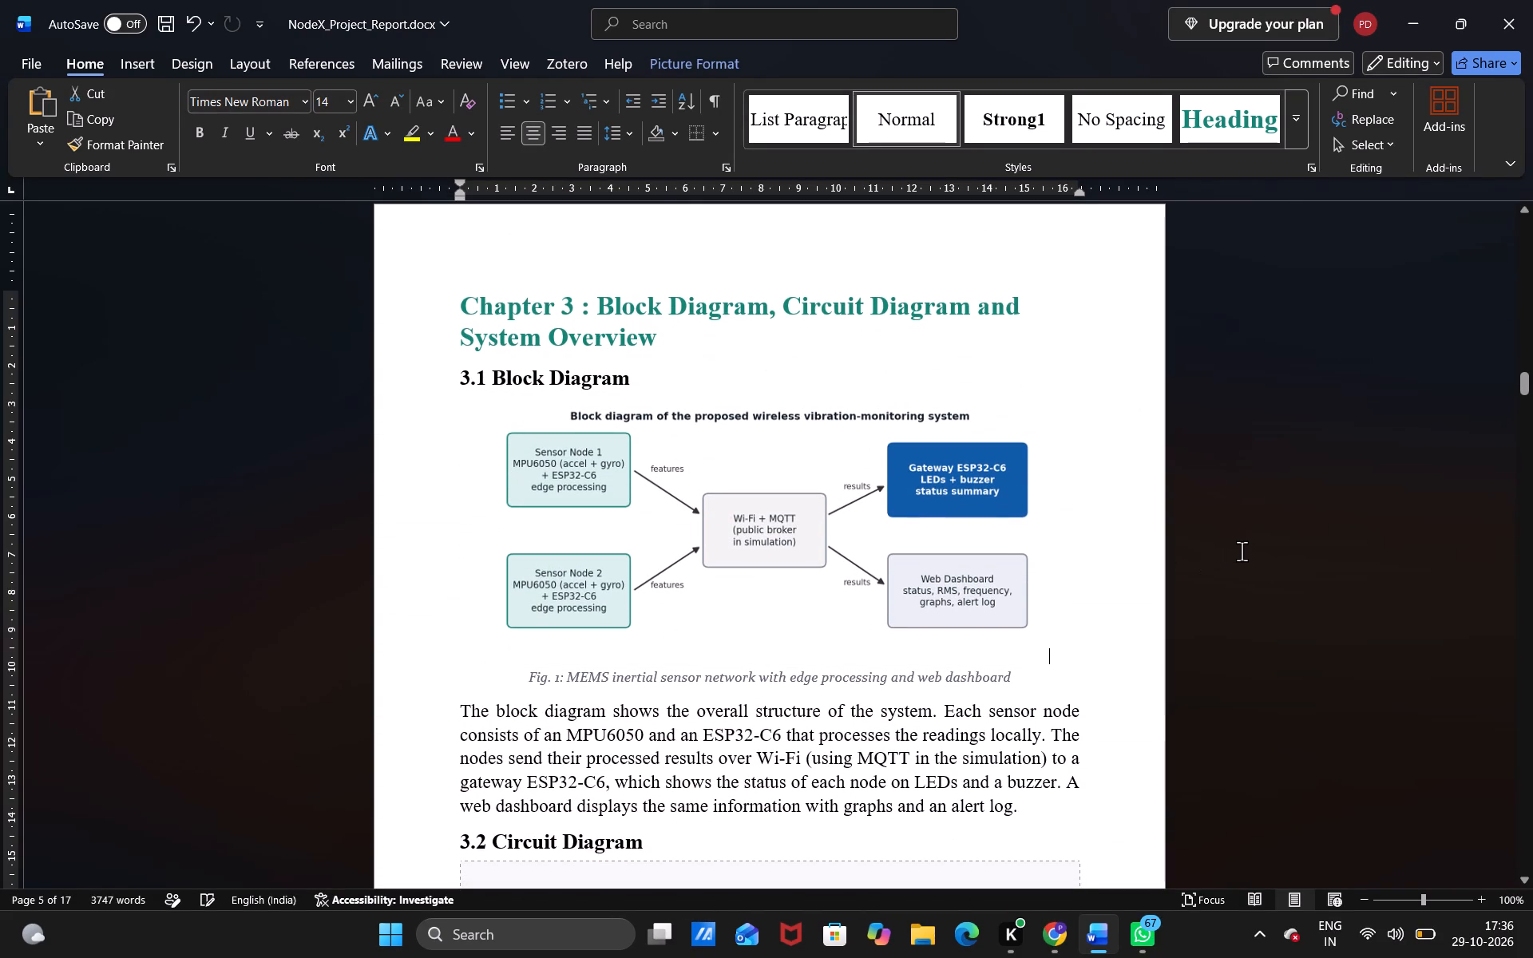
pyautogui.scroll(-2, 1016, 582)
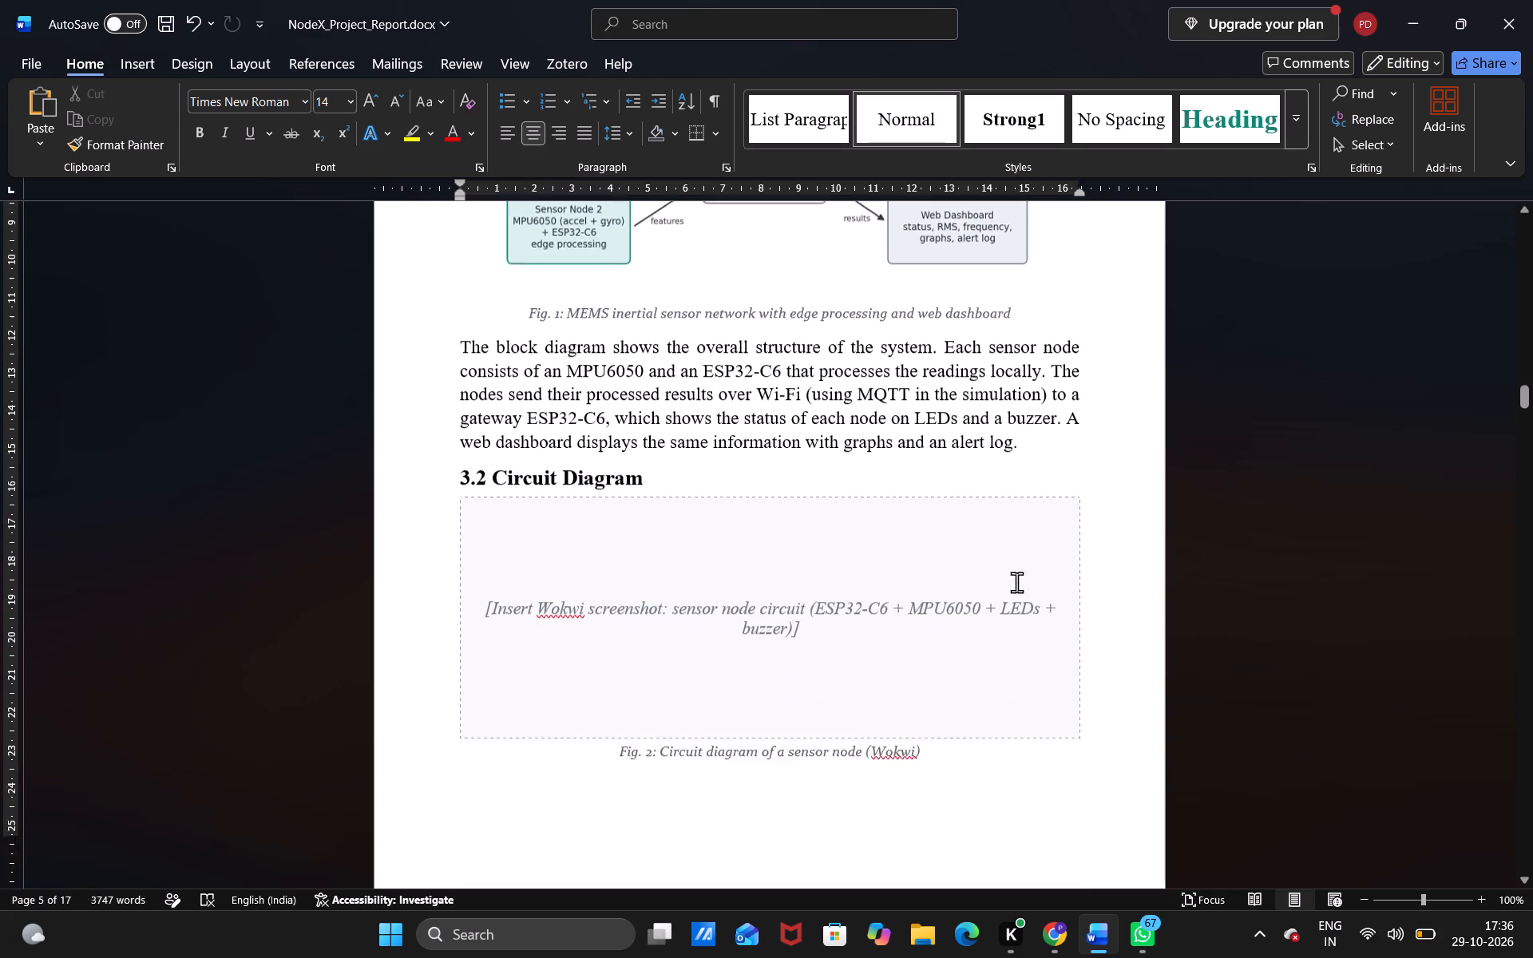
pyautogui.scroll(-1, 1016, 582)
pyautogui.click(917, 579)
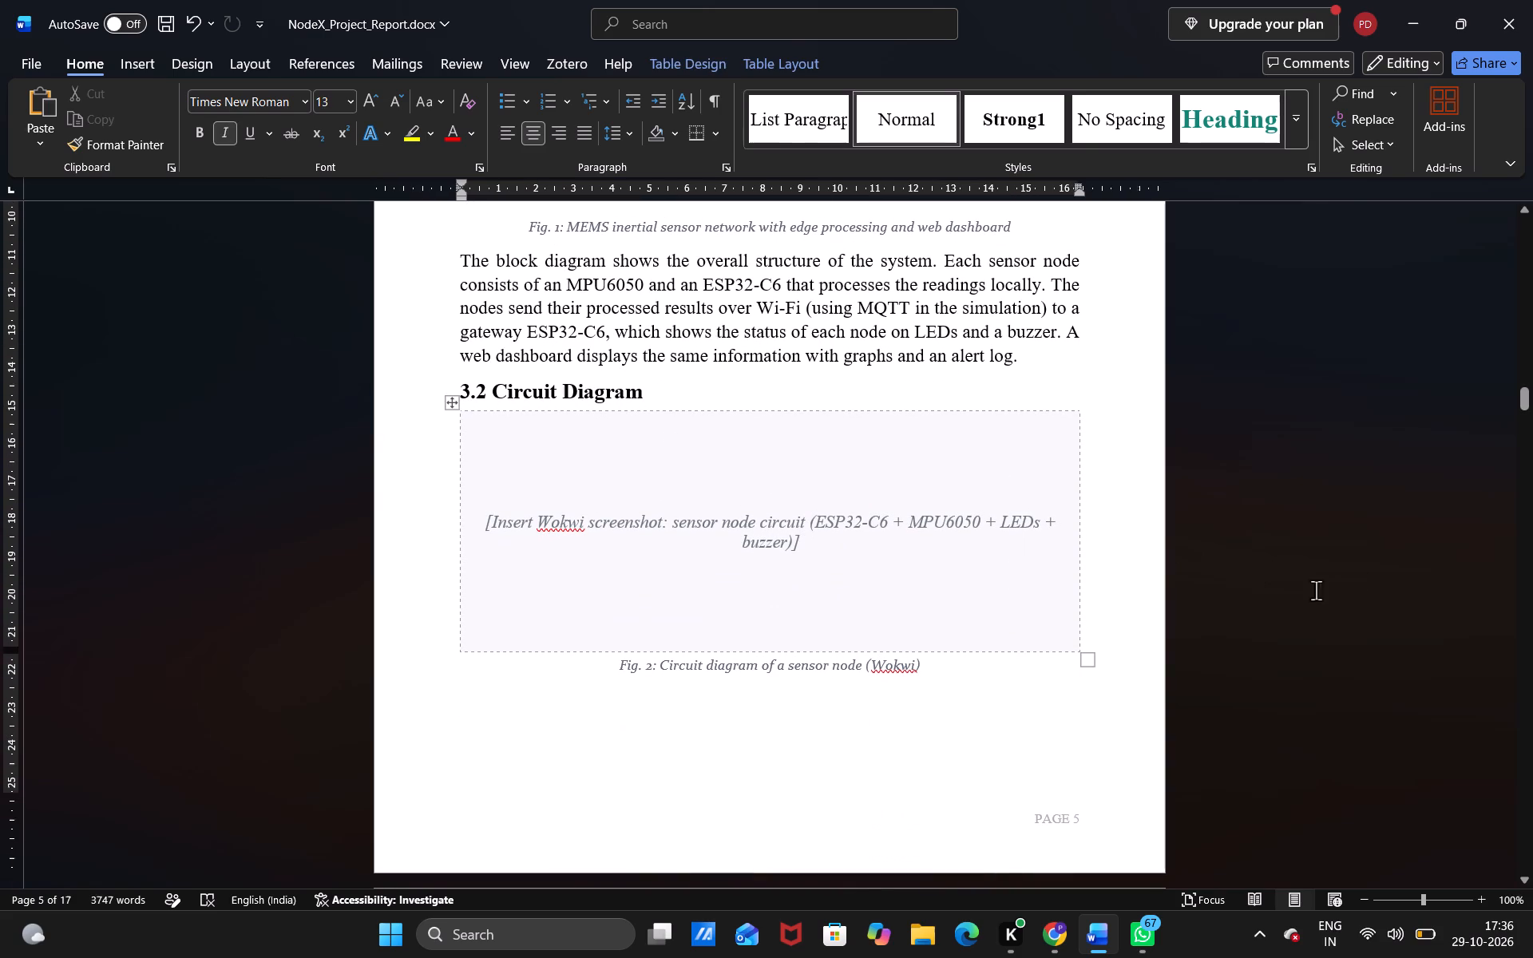
pyautogui.click(1376, 573)
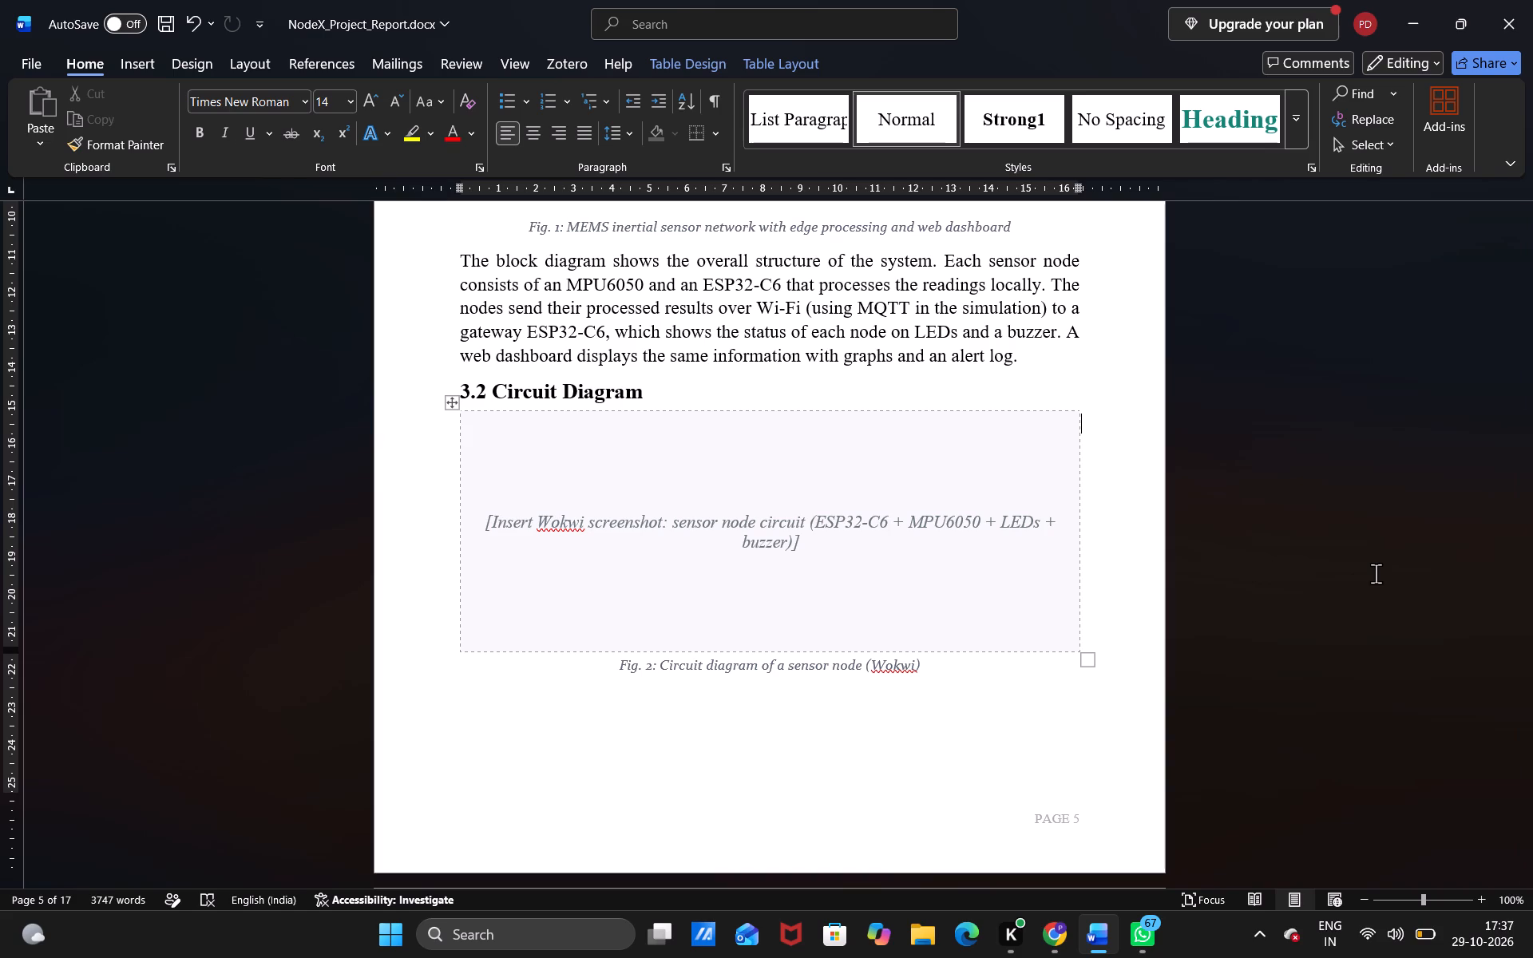
pyautogui.scroll(3, 1008, 452)
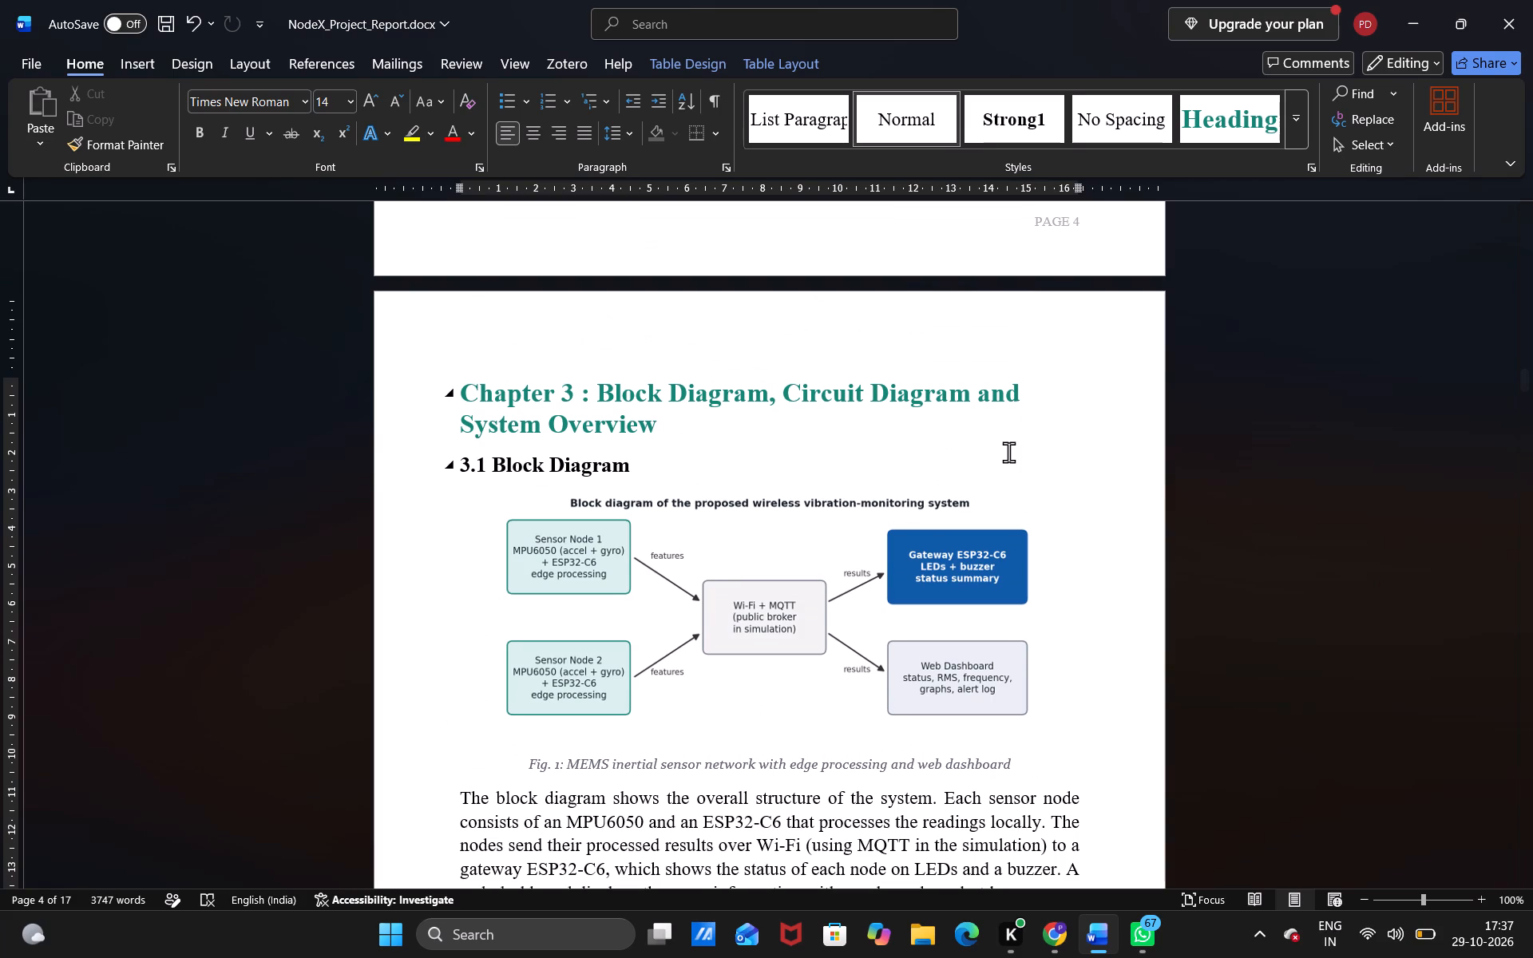
pyautogui.scroll(-1, 1008, 452)
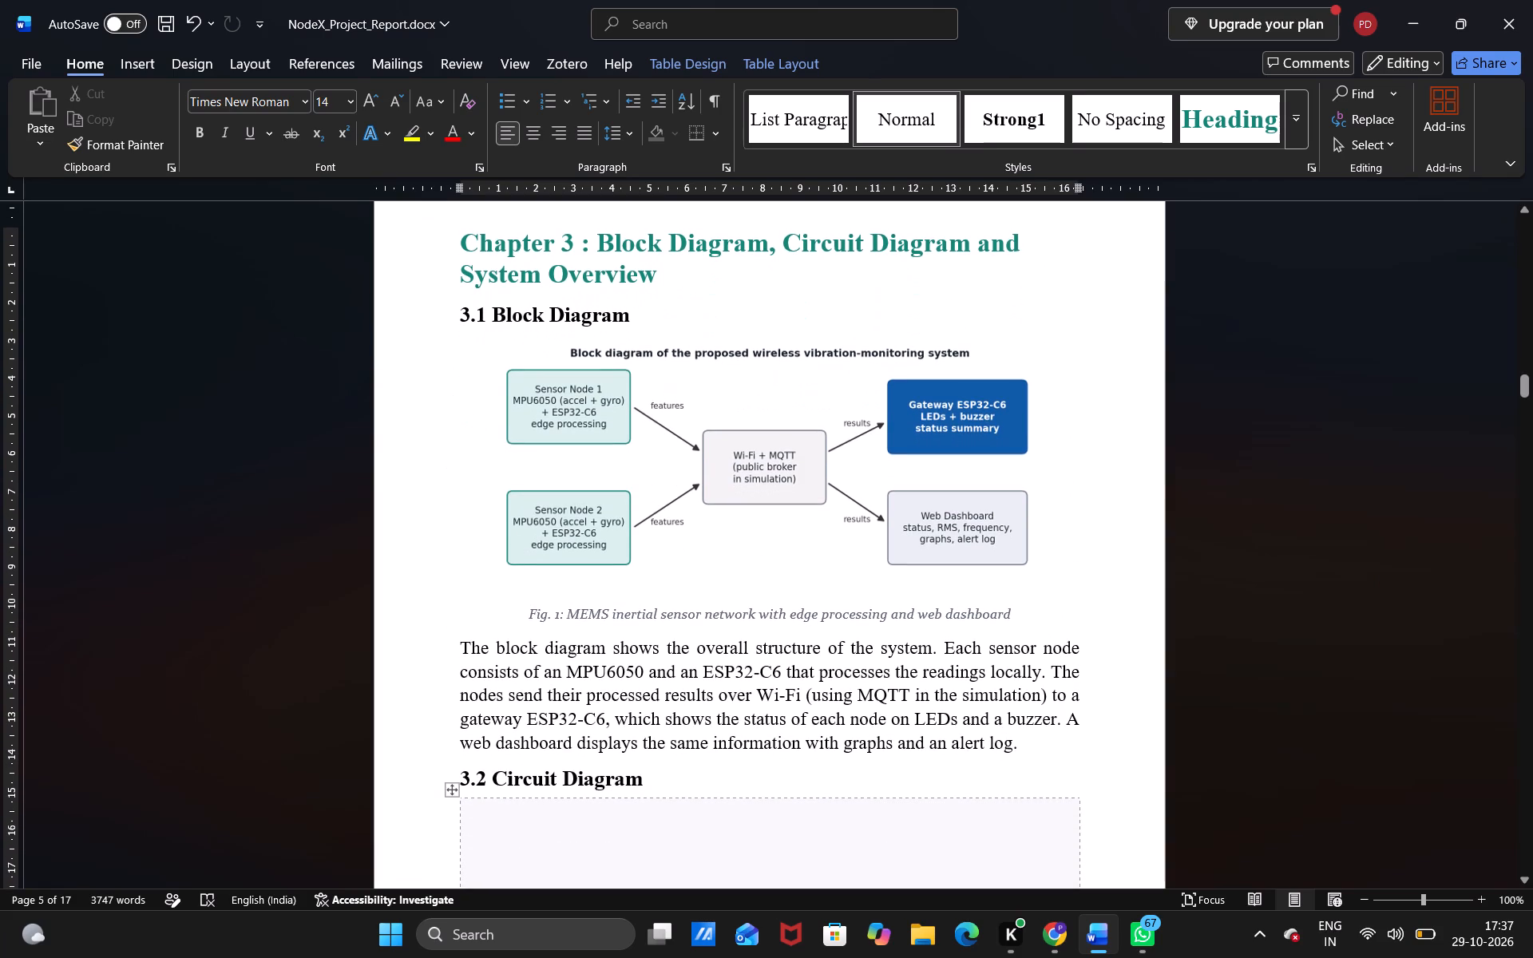
# Review the gateway circuit placeholder, system overview, hardware connection tables and Chapter 5 sensor node firmware code.
pyautogui.scroll(-3, 1008, 452)
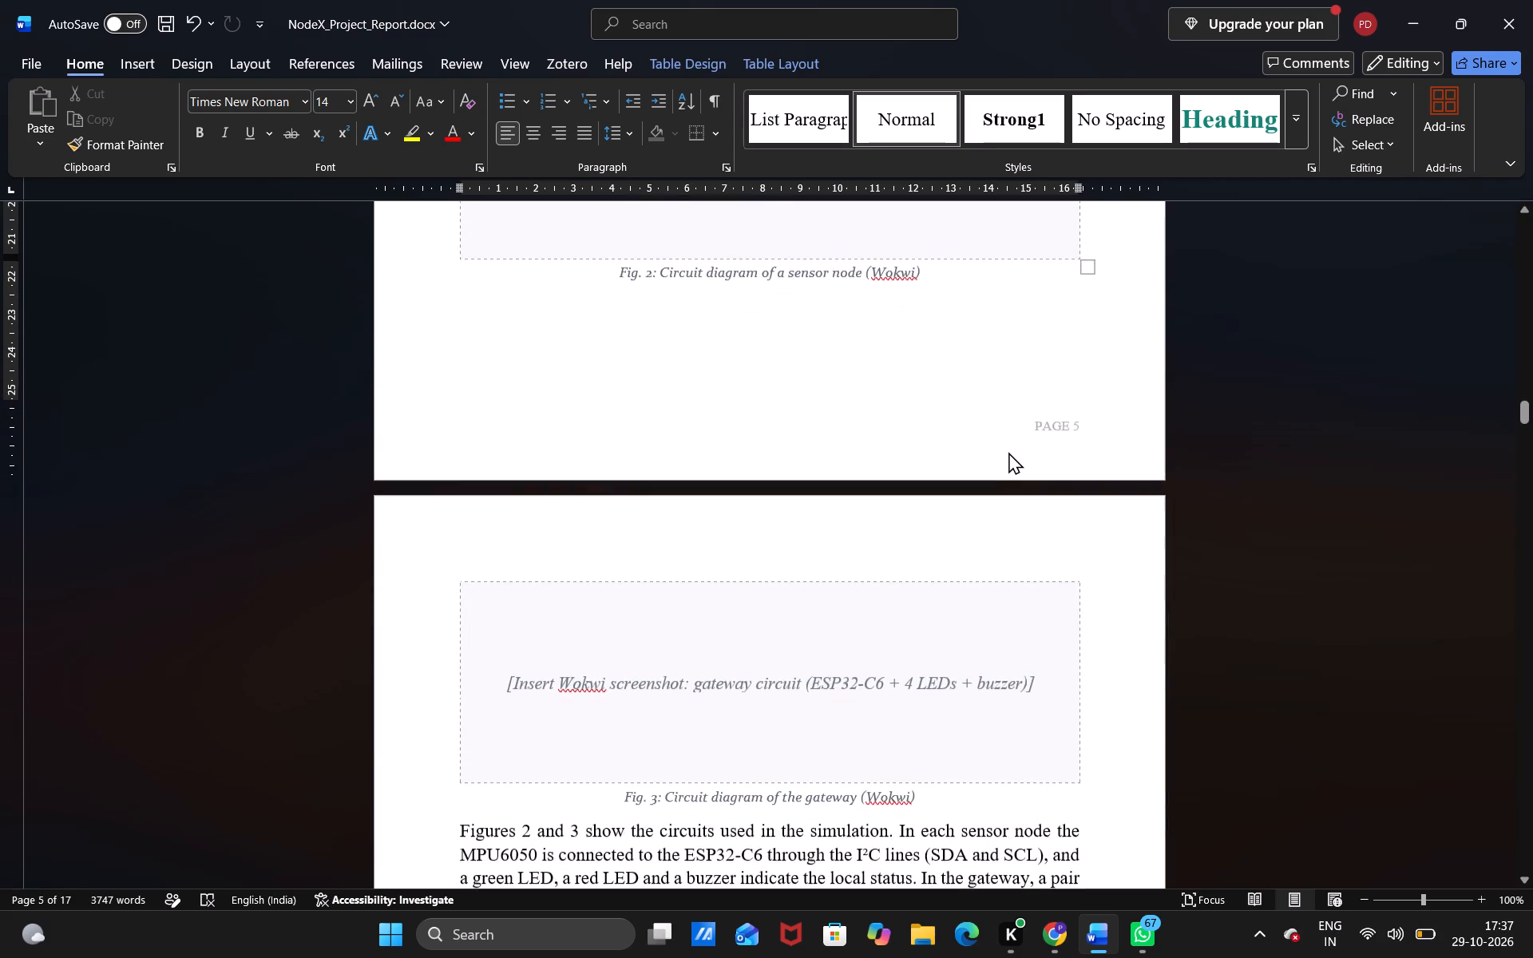
pyautogui.scroll(-6, 1008, 452)
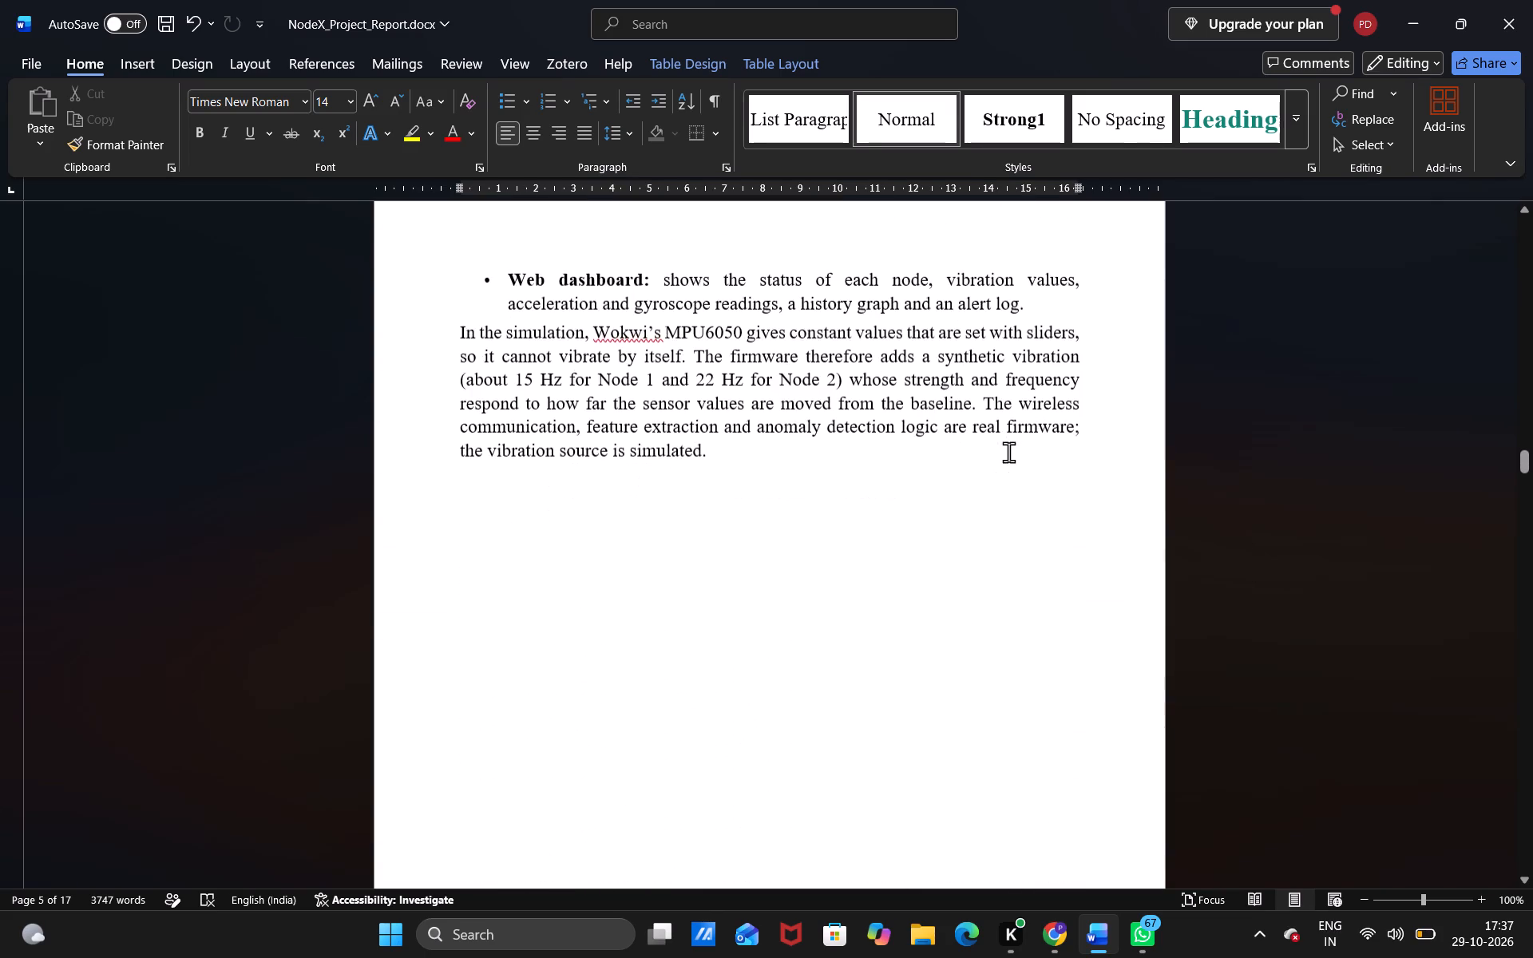
pyautogui.scroll(-6, 1008, 452)
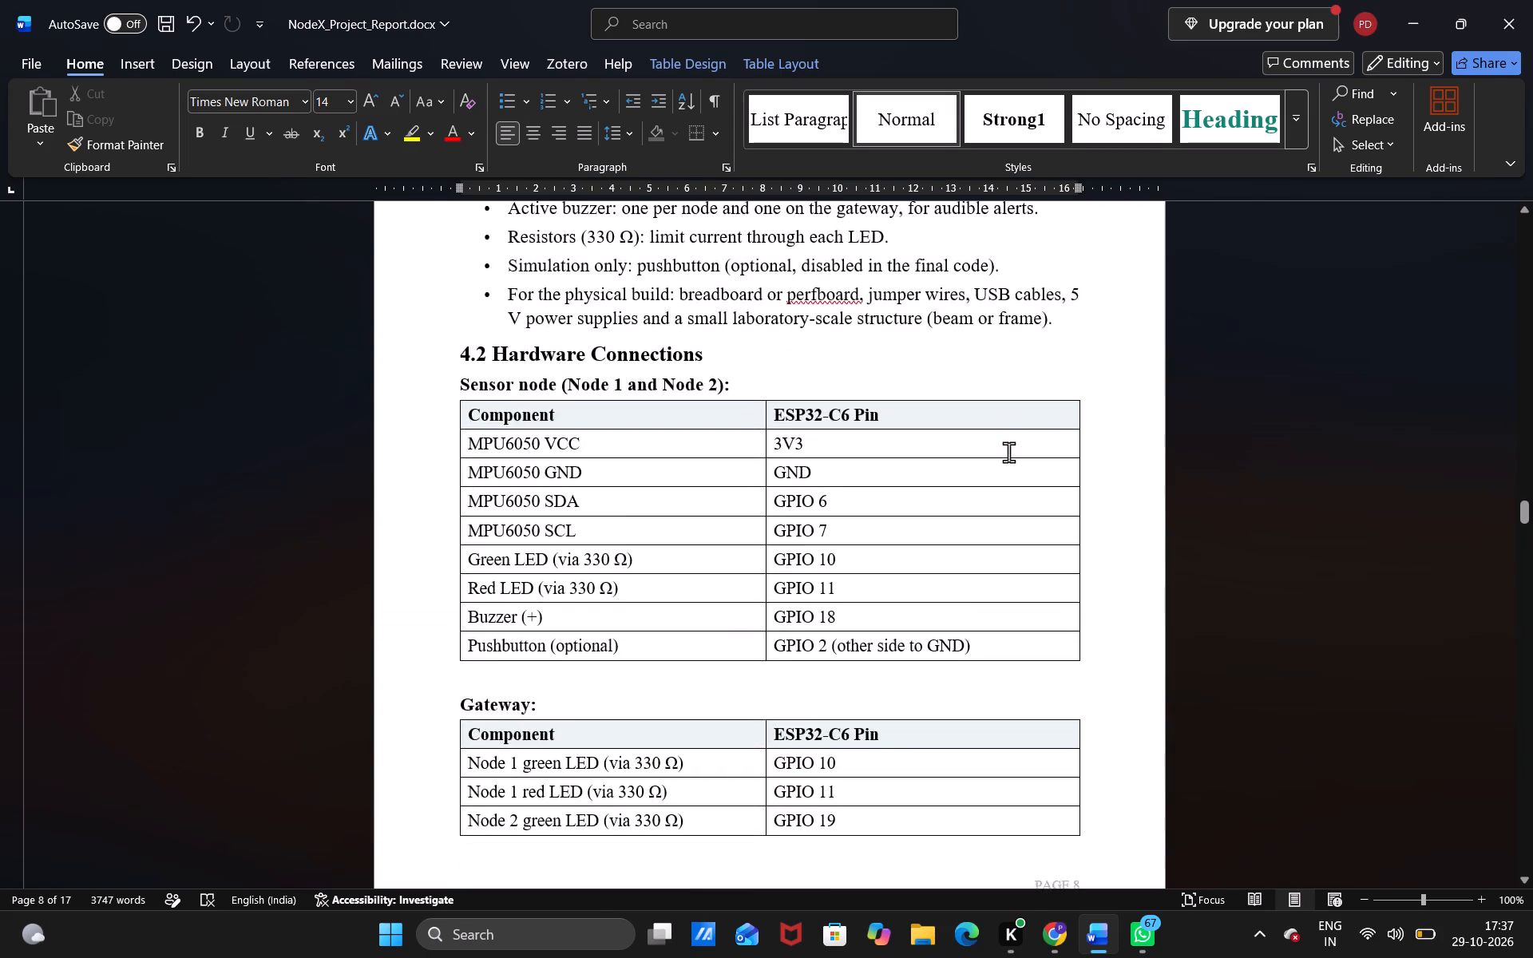
pyautogui.scroll(-4, 1008, 452)
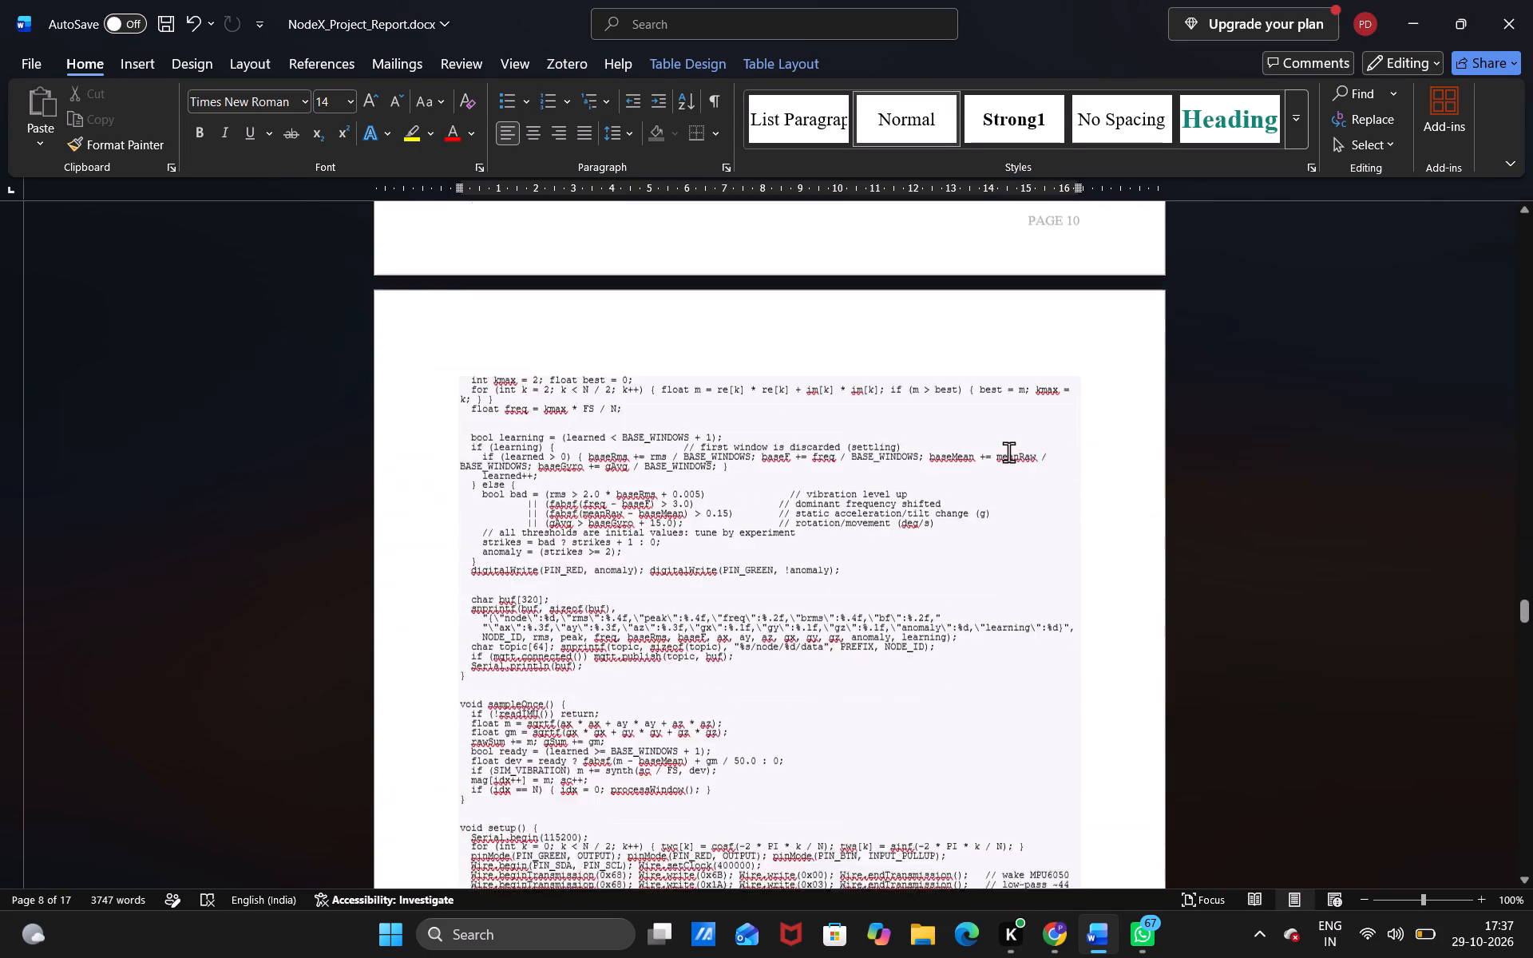
pyautogui.scroll(4, 1008, 452)
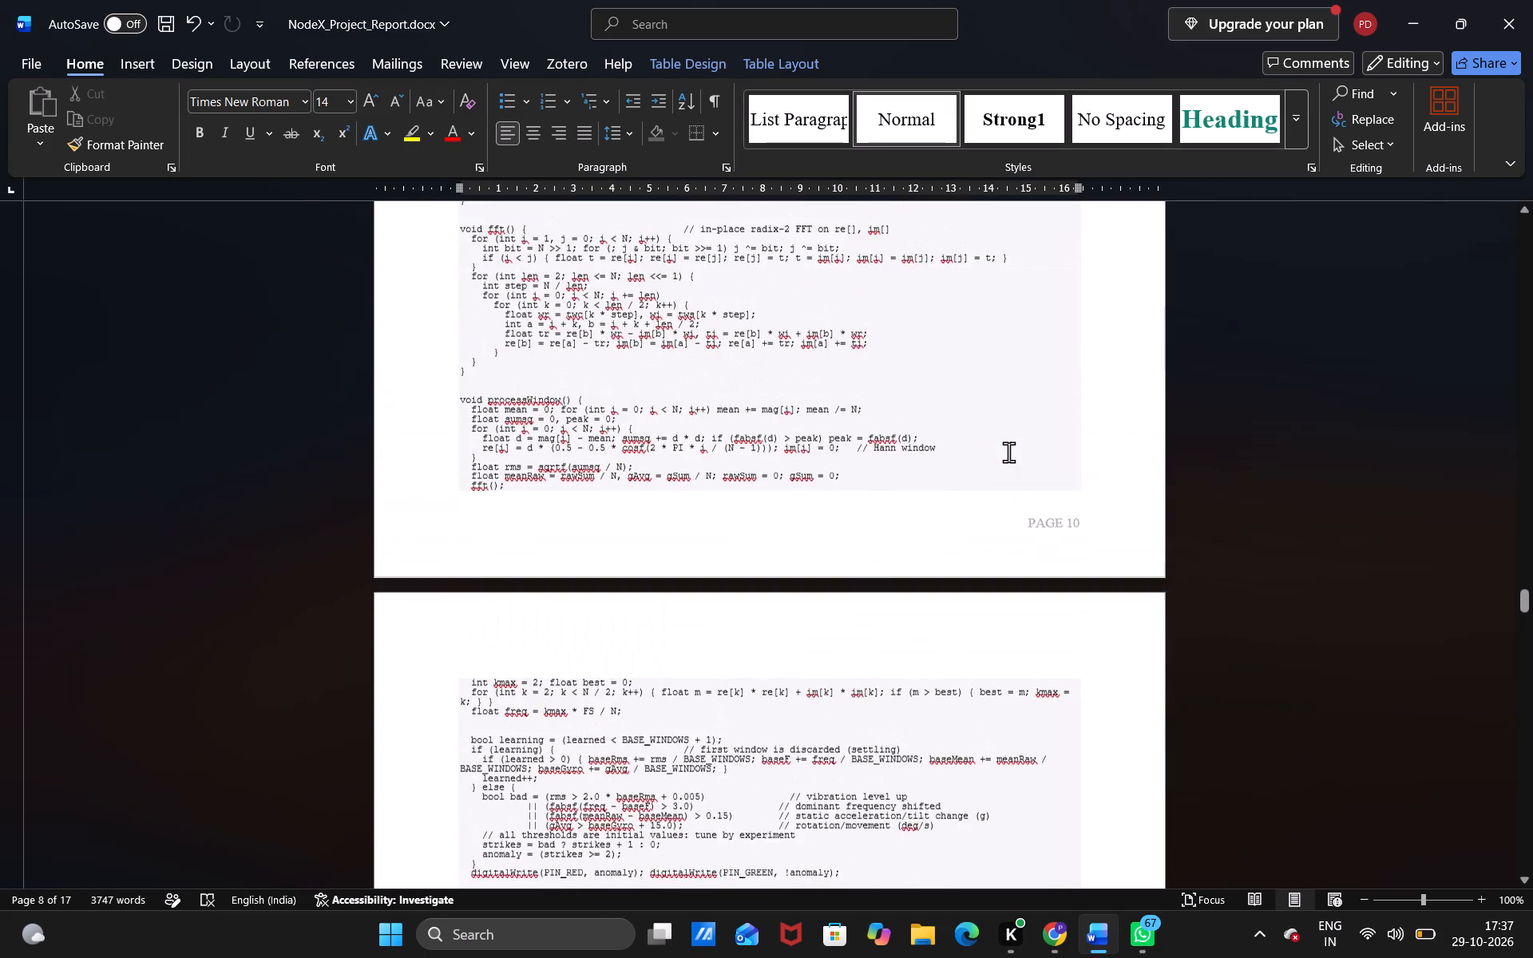
pyautogui.scroll(3, 1008, 452)
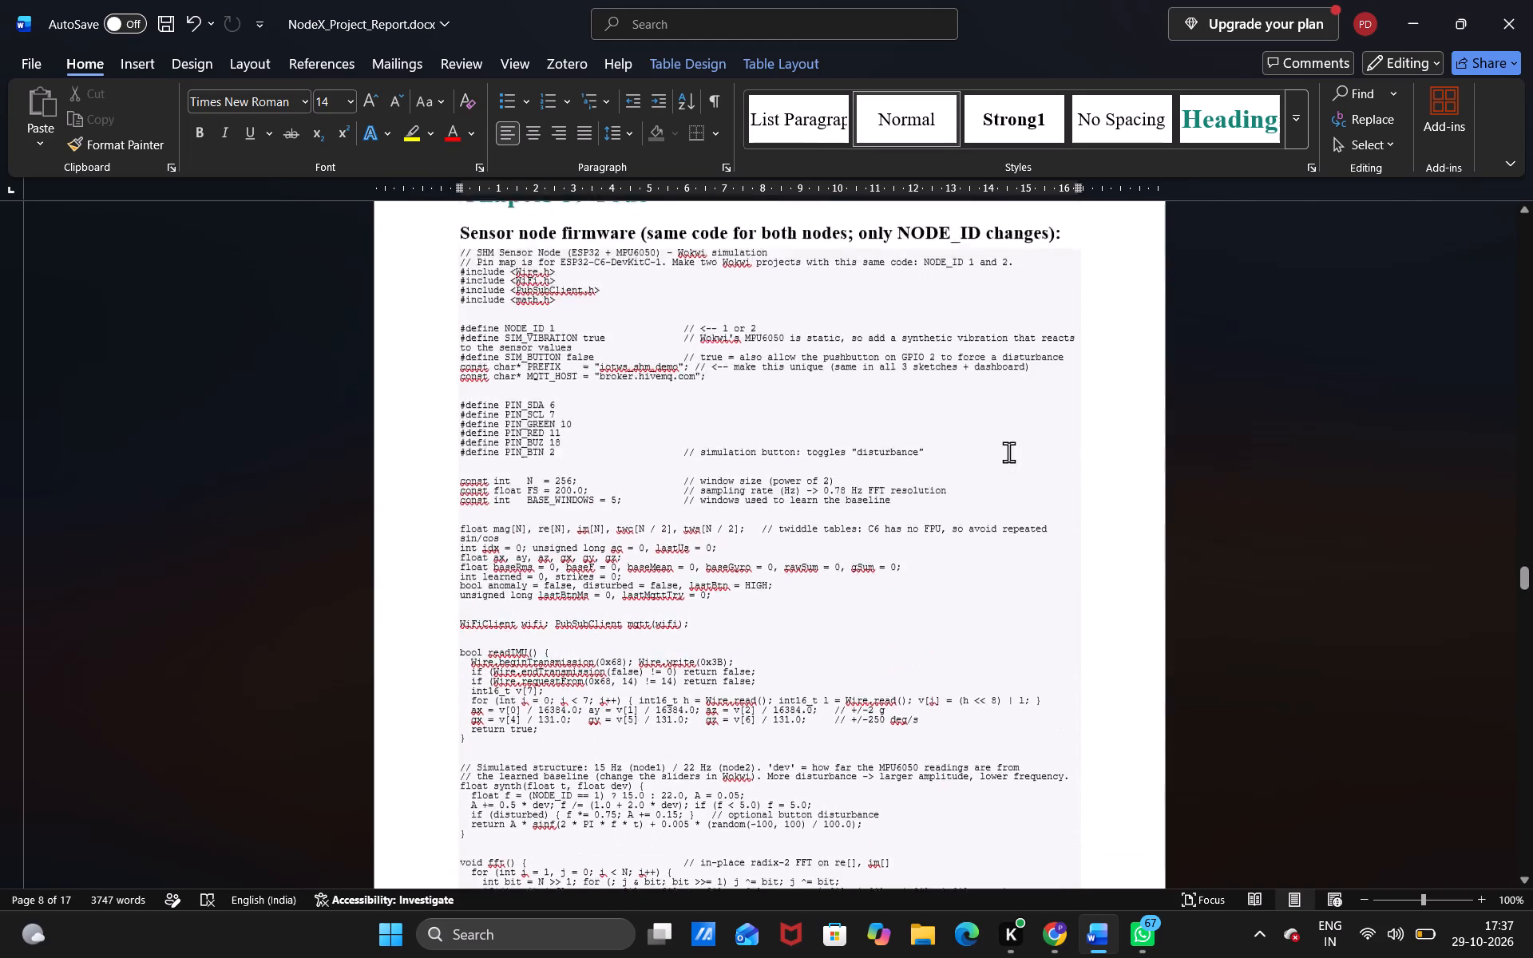
pyautogui.scroll(1, 1008, 452)
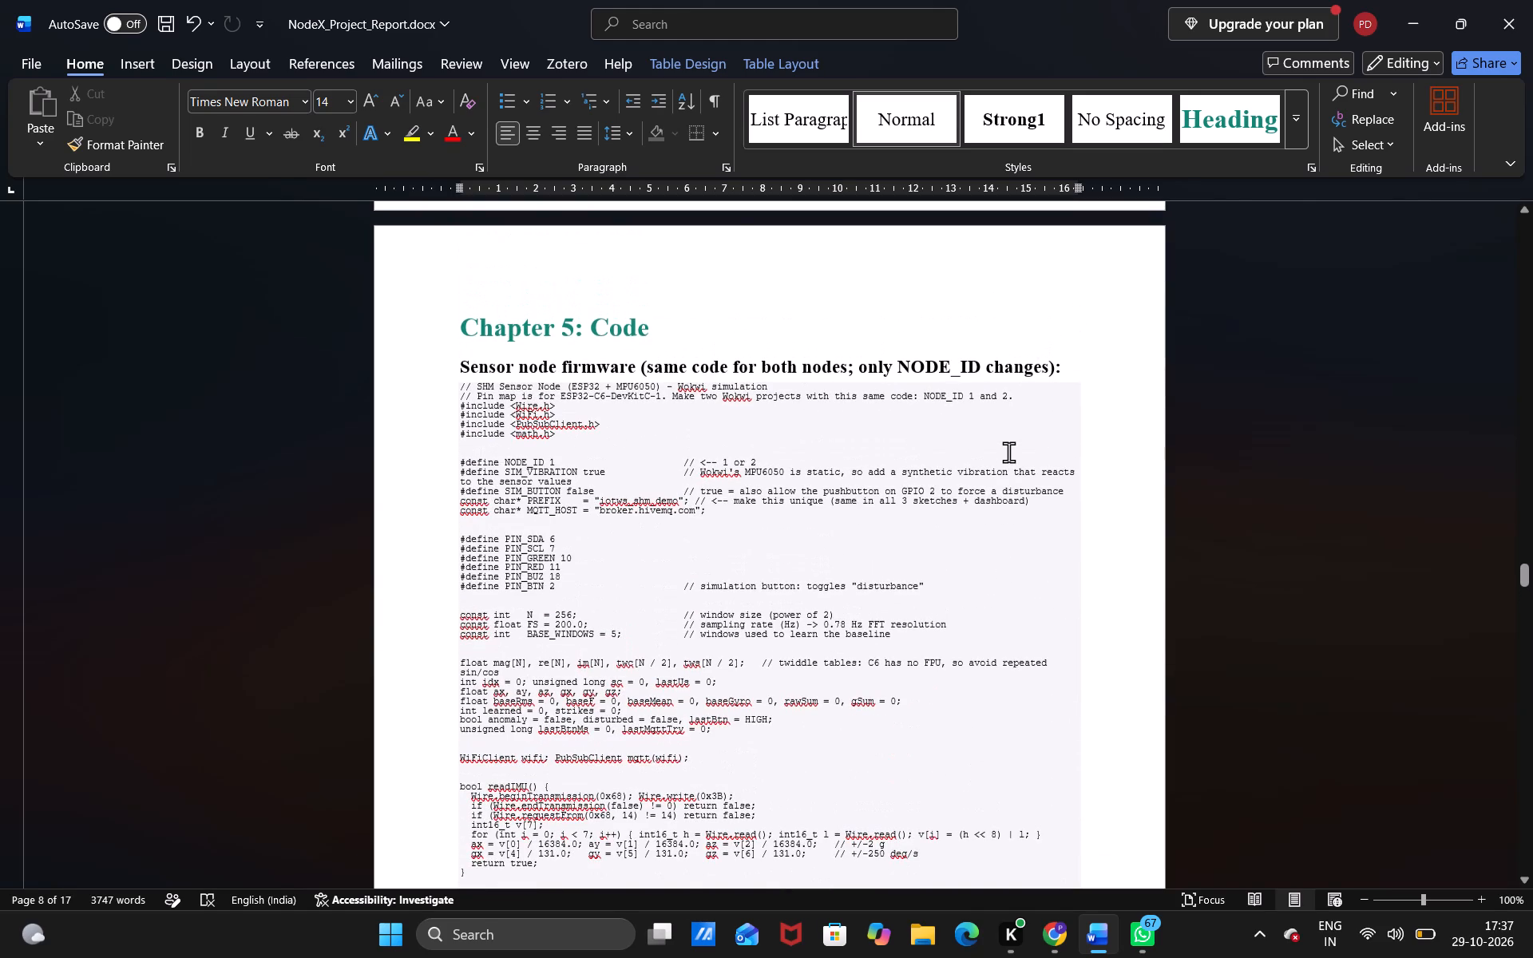
pyautogui.click(884, 440)
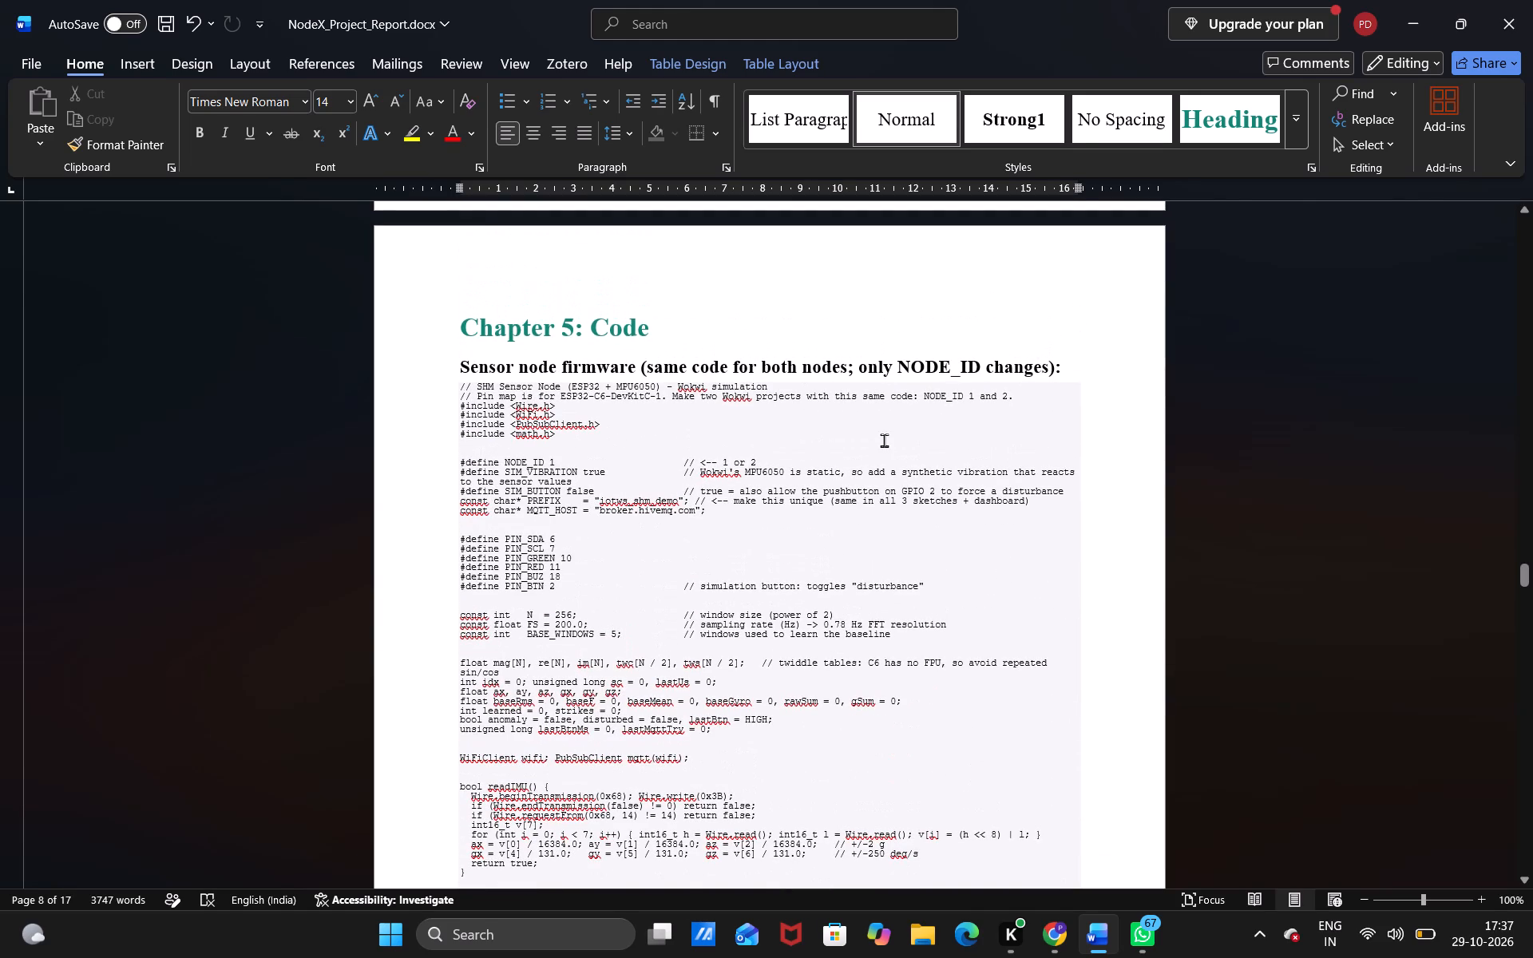
pyautogui.click(757, 315)
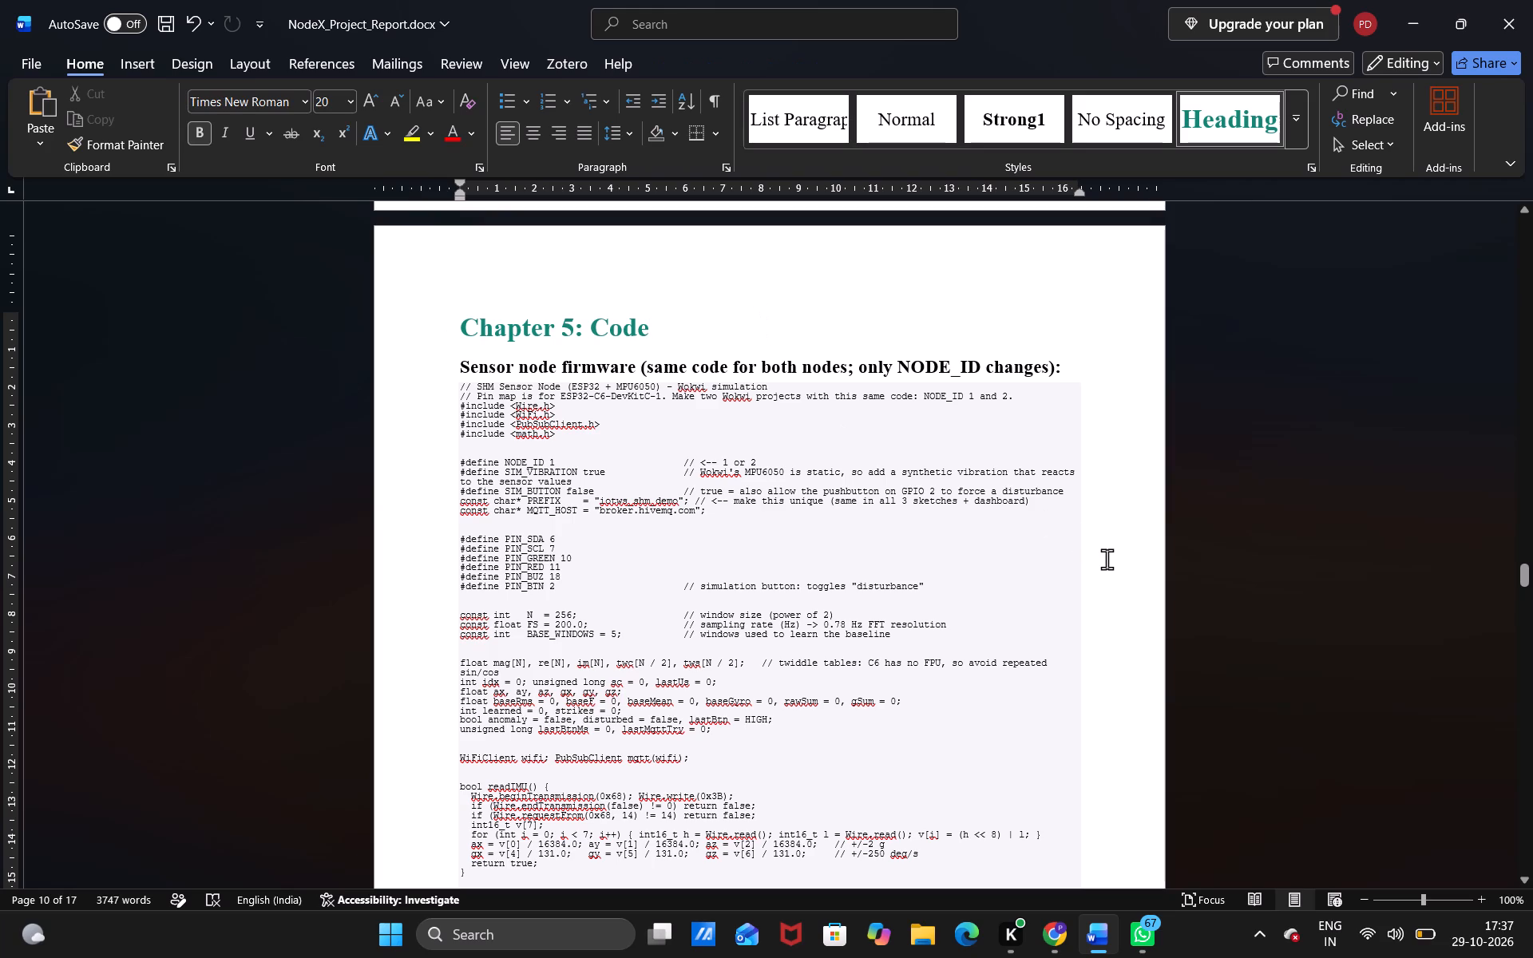
pyautogui.click(1107, 559)
# Look back through the hardware connections and system overview to the Wokwi screenshot placeholders in Chapter 3.
pyautogui.scroll(9, 929, 390)
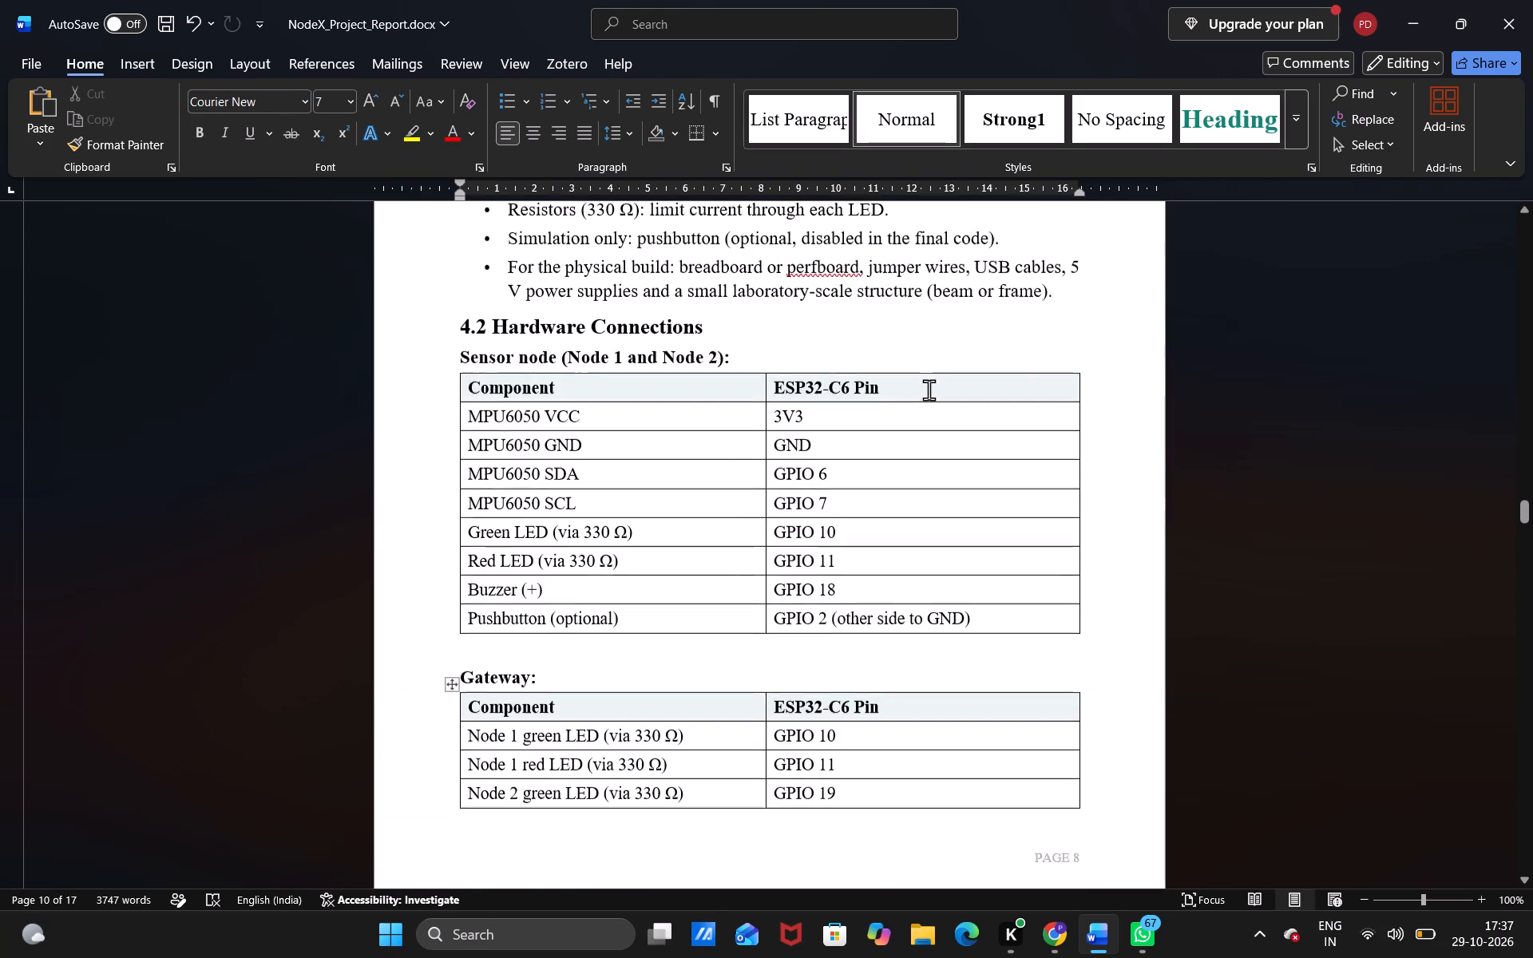
pyautogui.scroll(6, 929, 390)
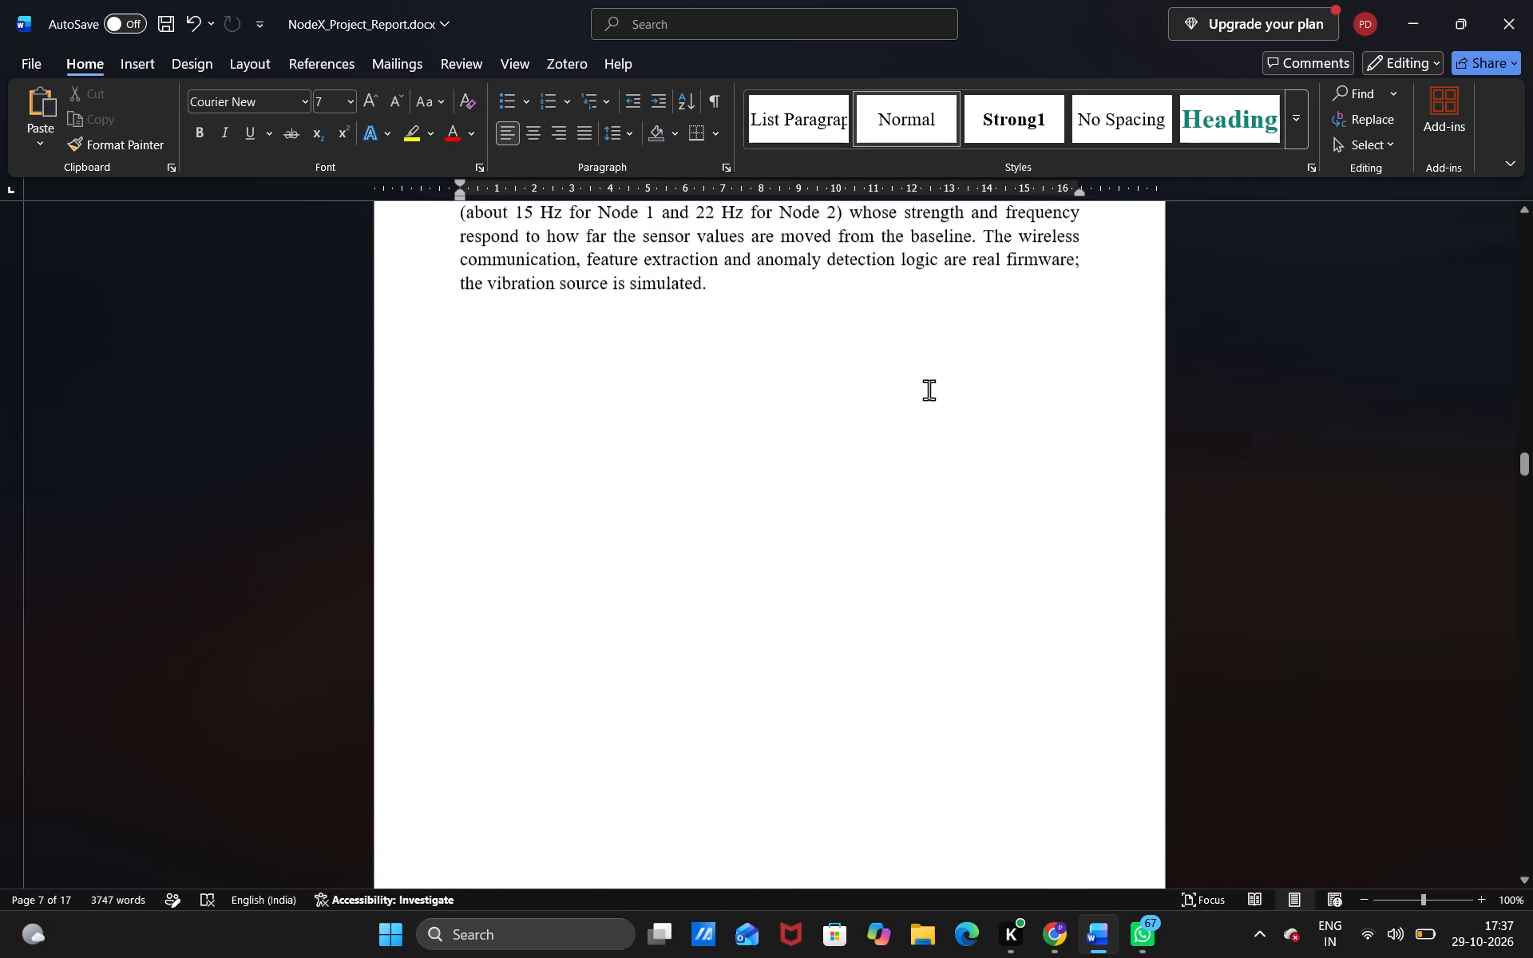
pyautogui.scroll(6, 929, 390)
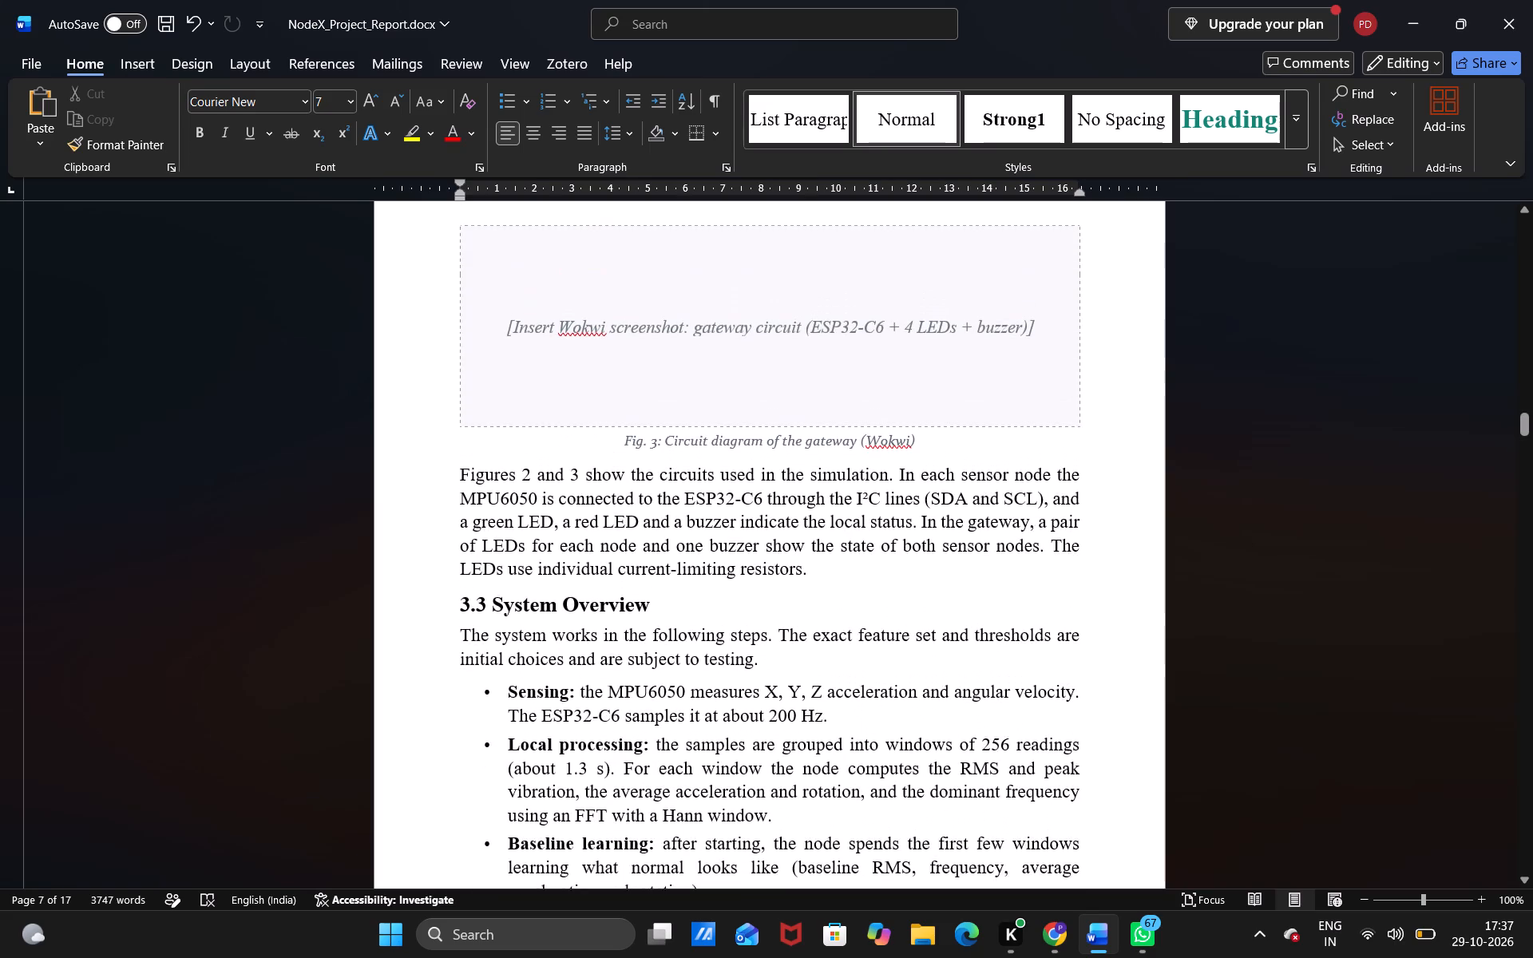
pyautogui.scroll(2, 929, 390)
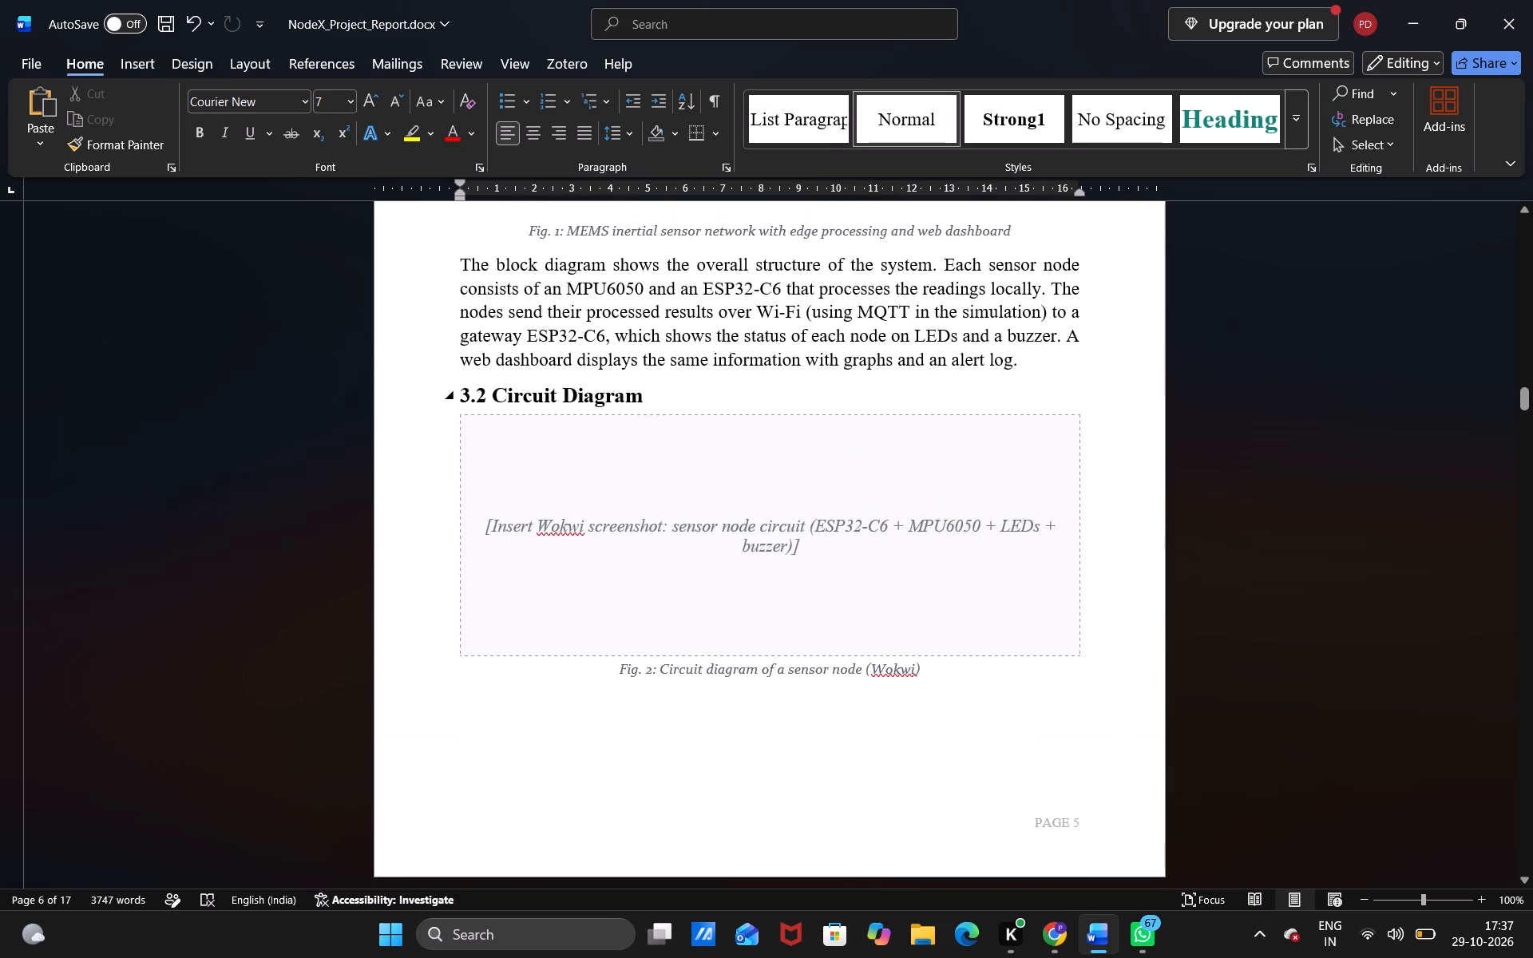
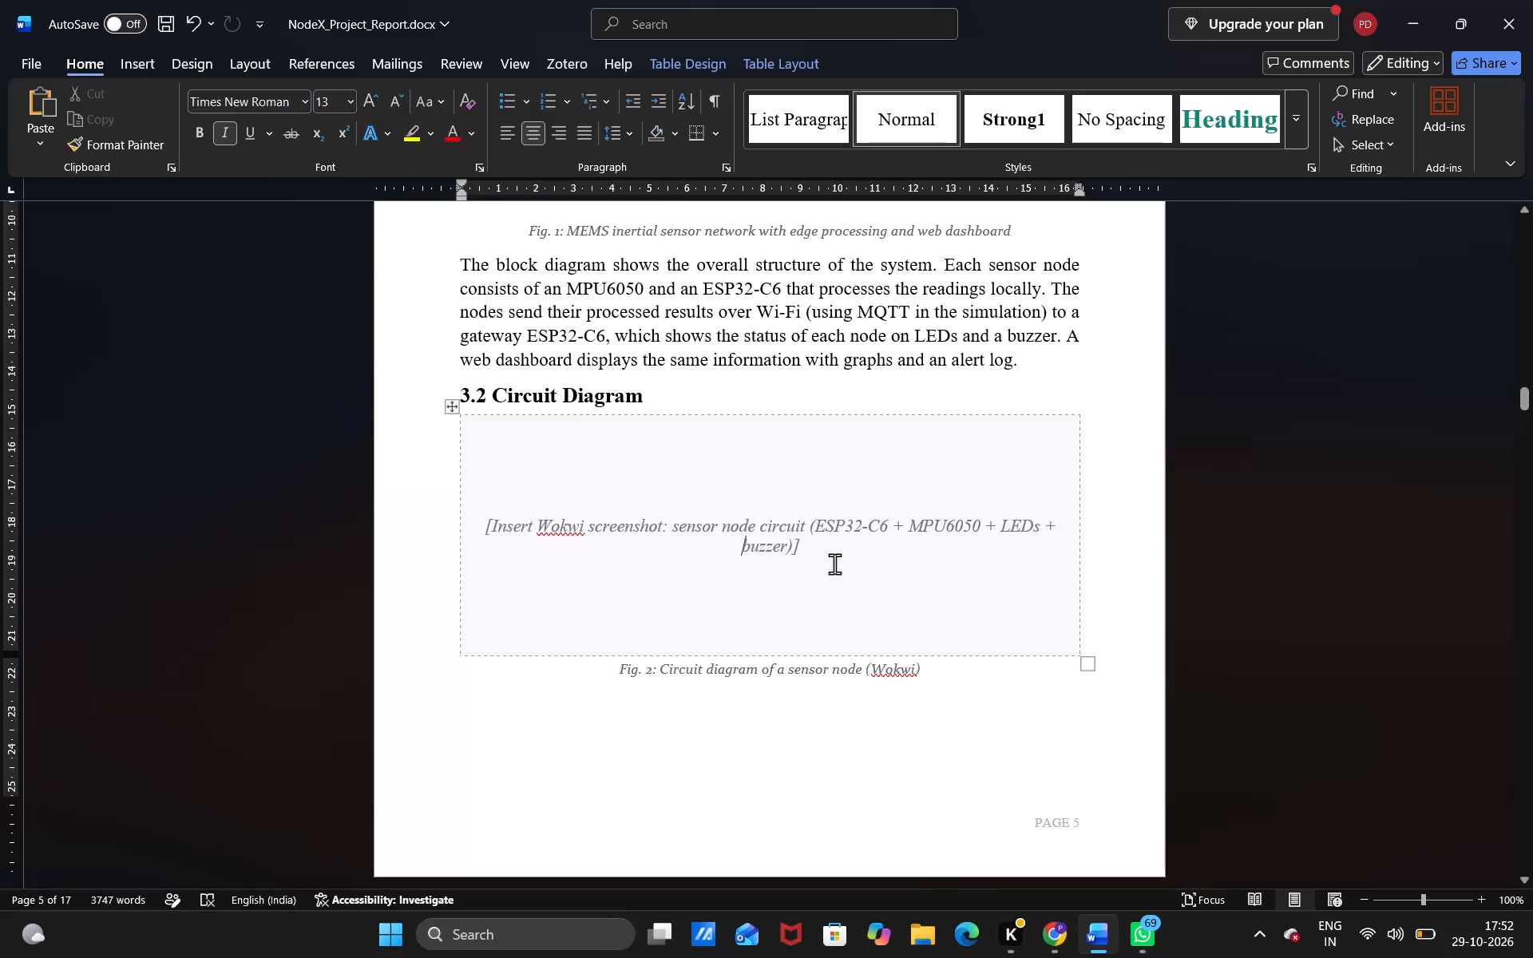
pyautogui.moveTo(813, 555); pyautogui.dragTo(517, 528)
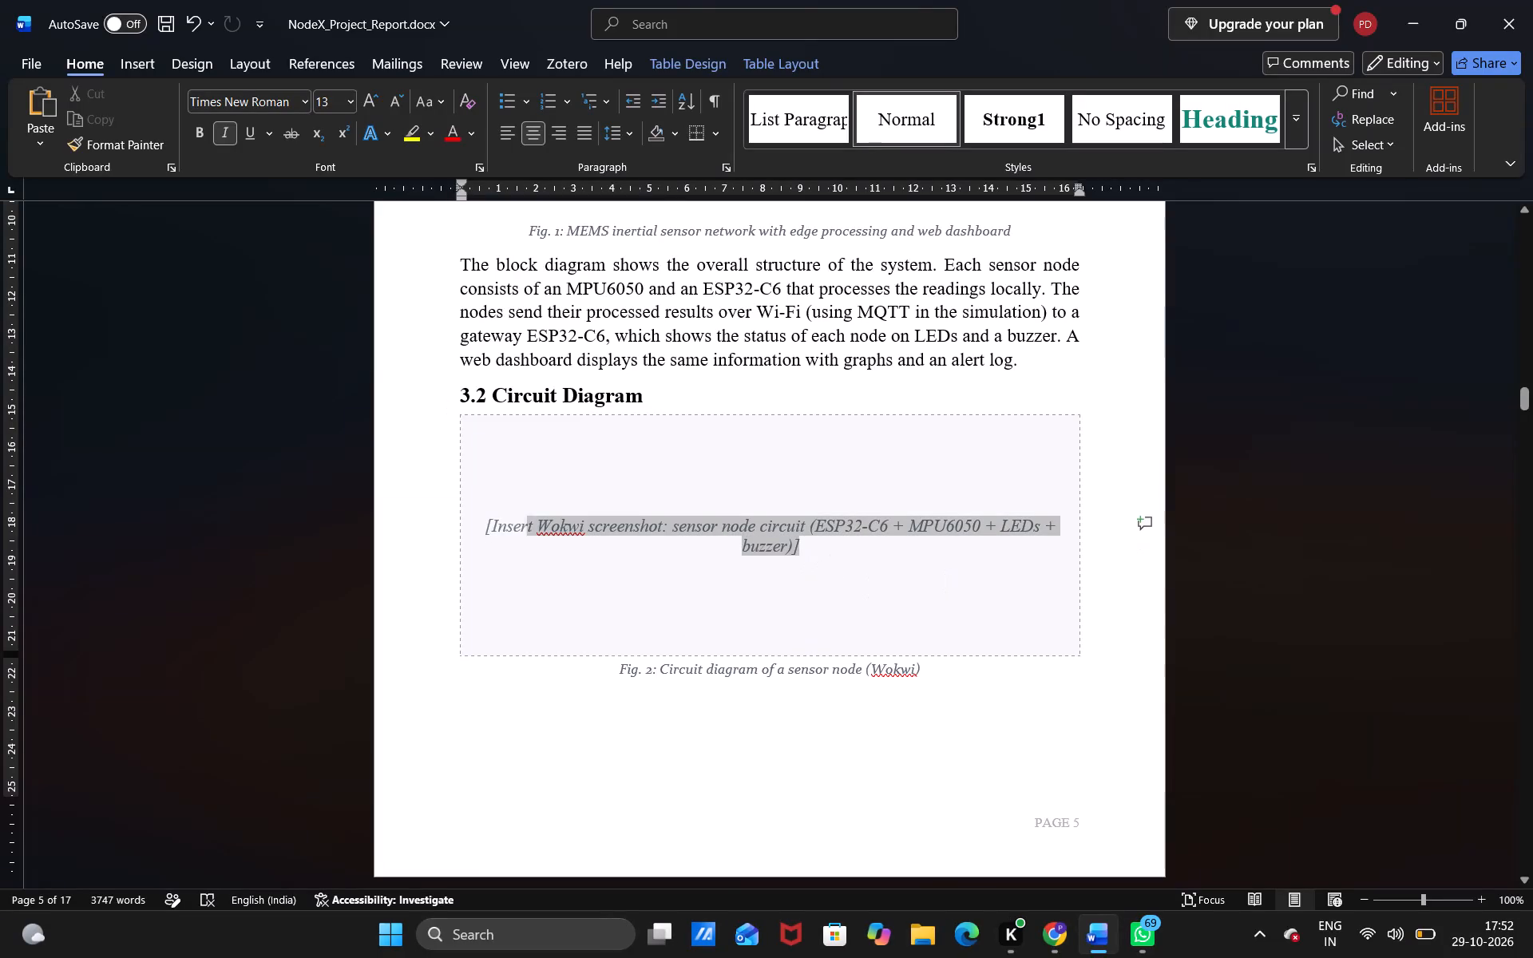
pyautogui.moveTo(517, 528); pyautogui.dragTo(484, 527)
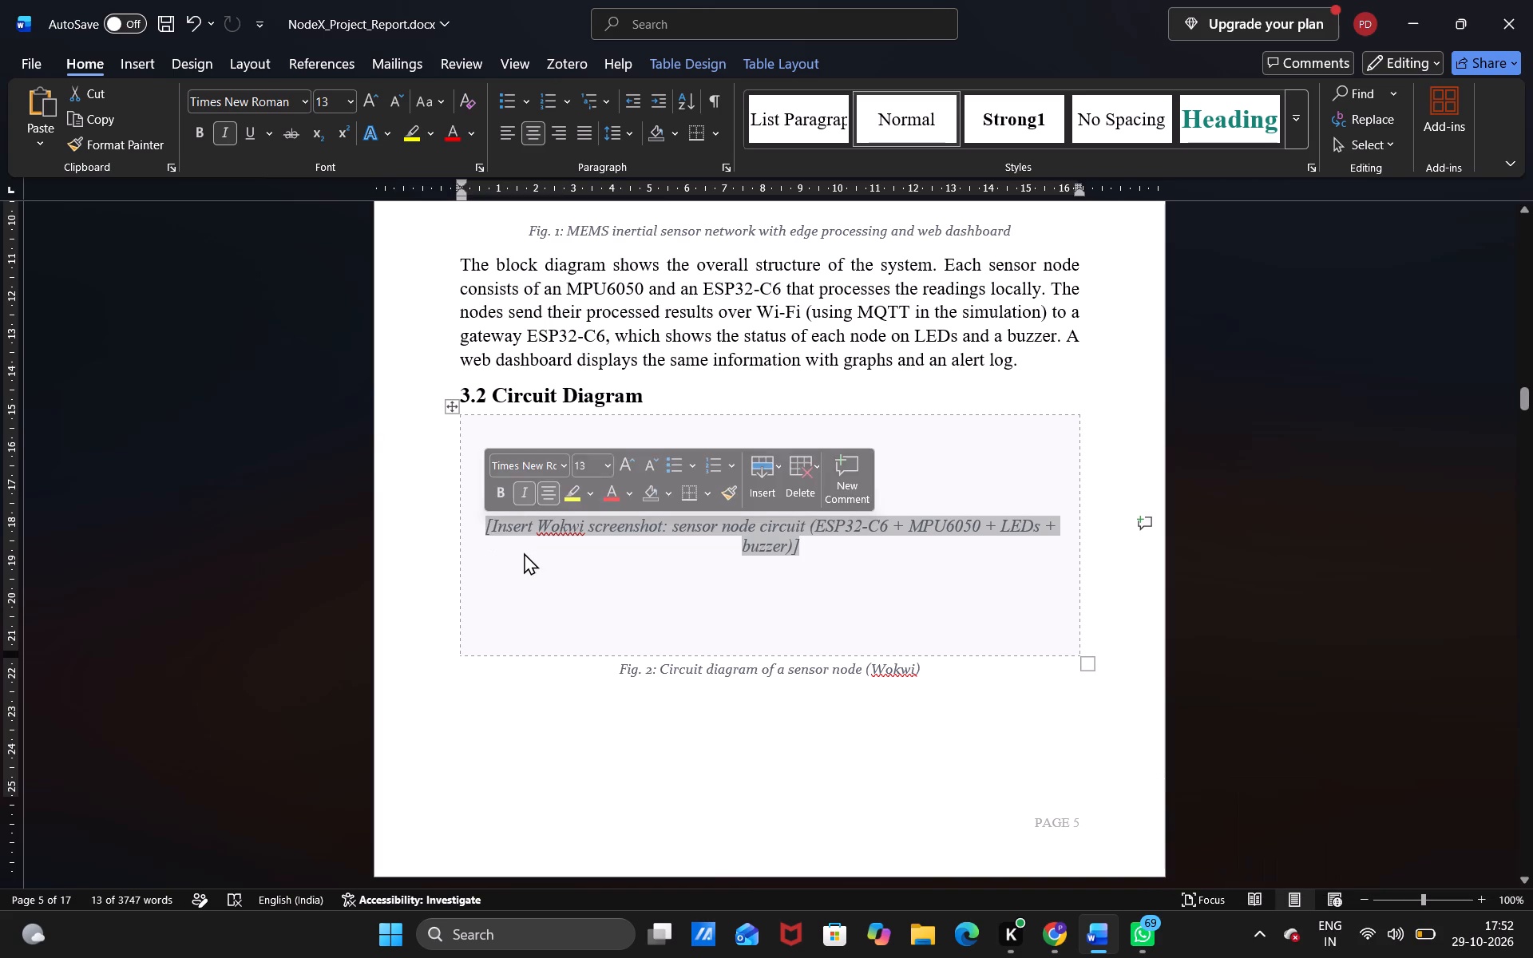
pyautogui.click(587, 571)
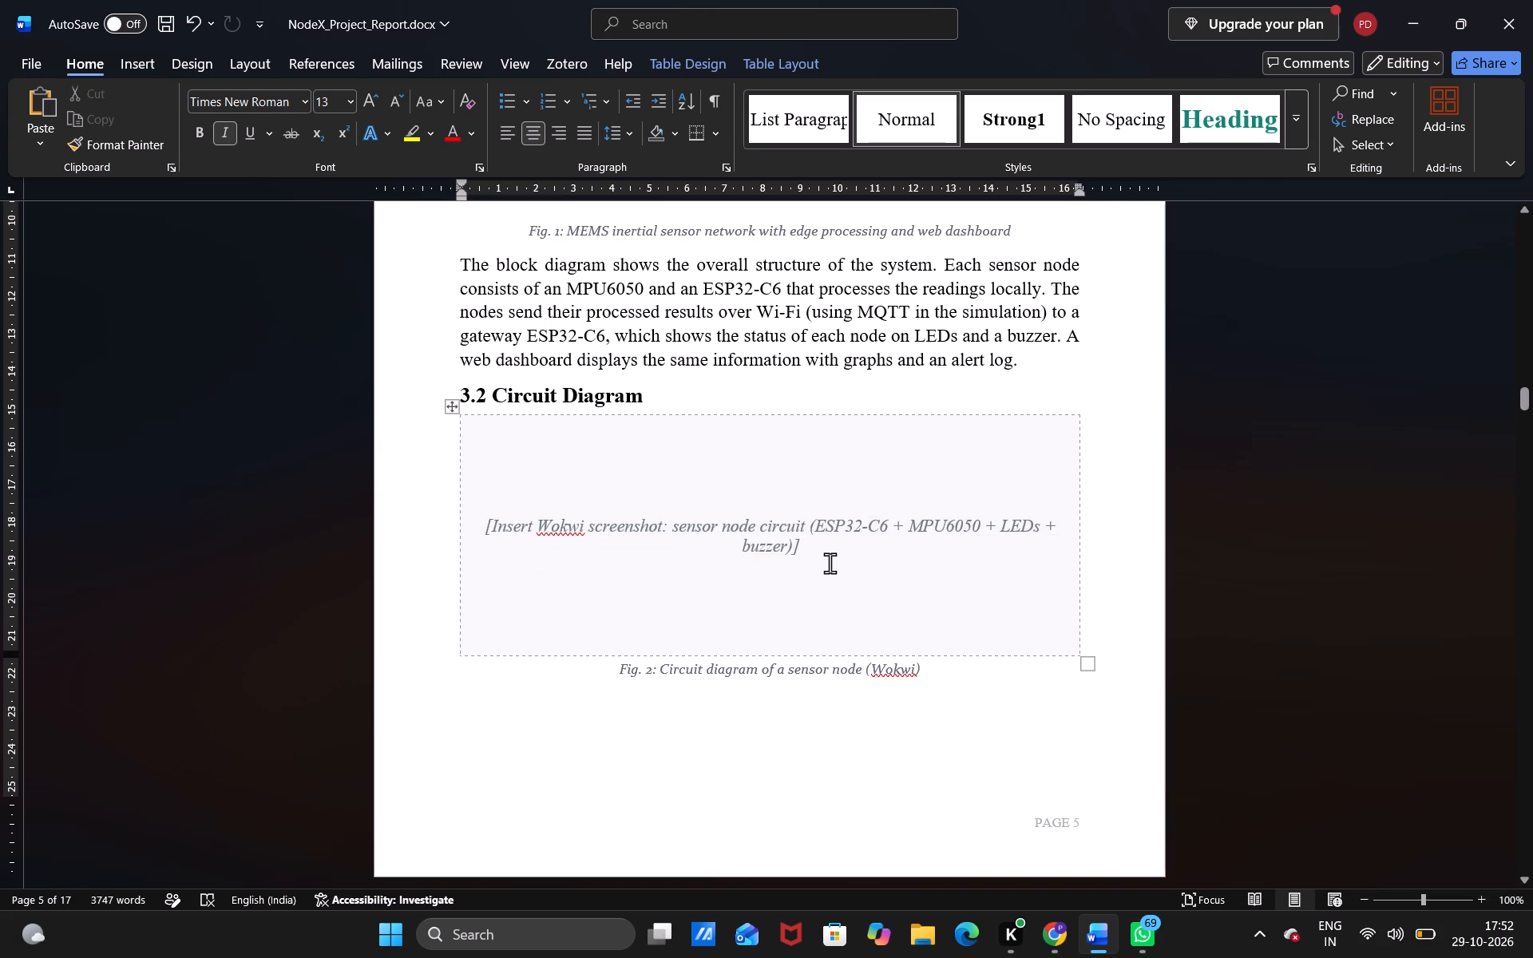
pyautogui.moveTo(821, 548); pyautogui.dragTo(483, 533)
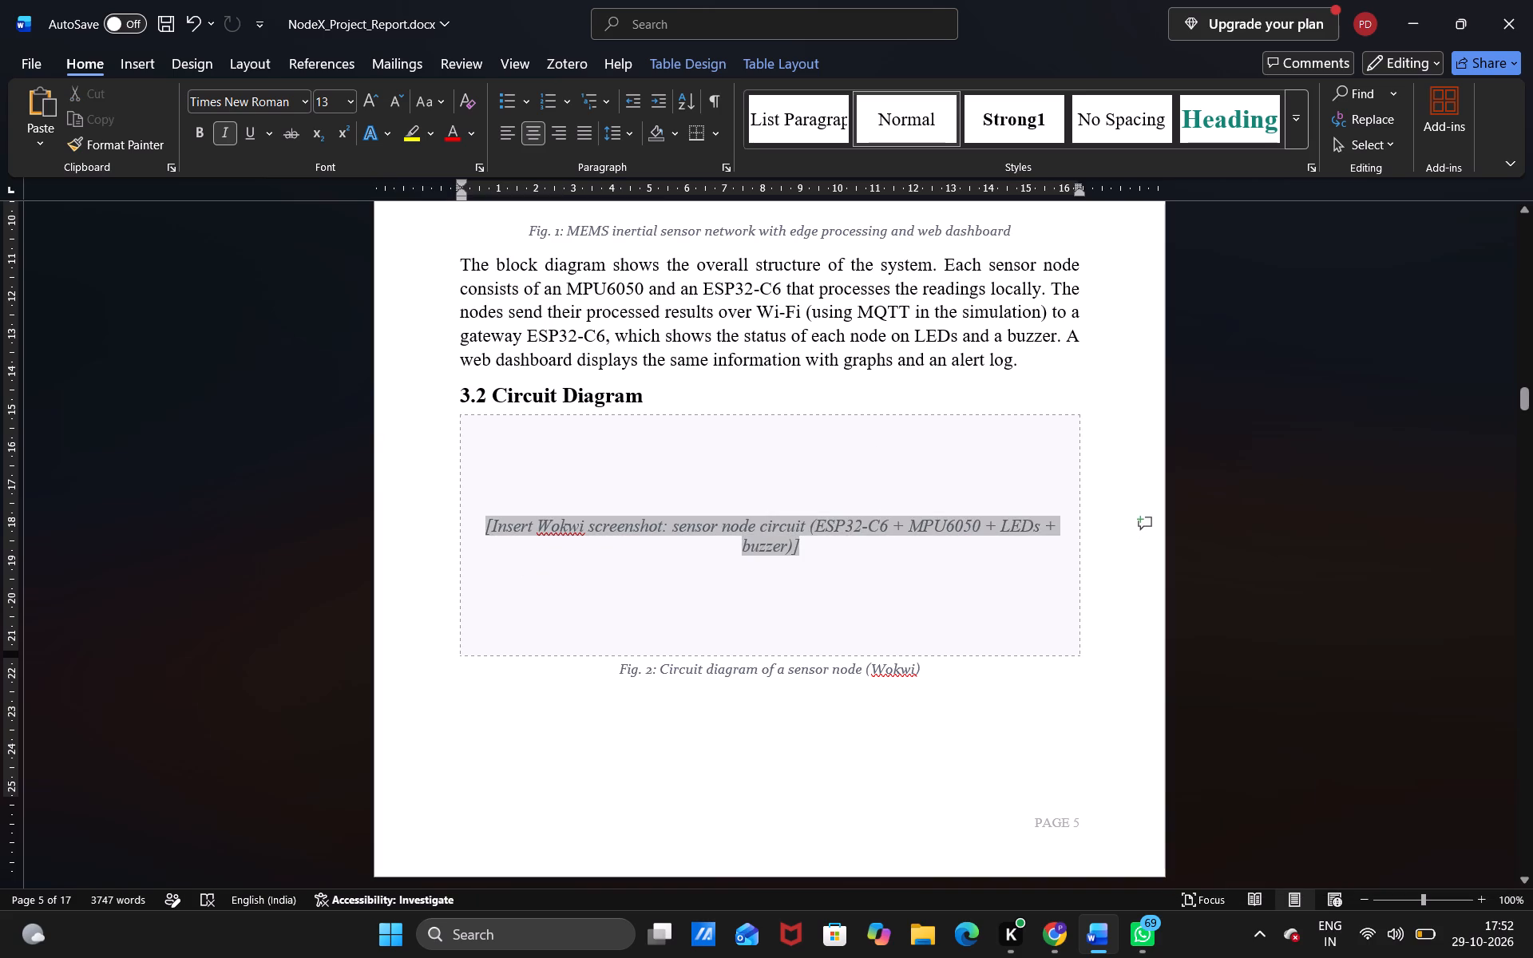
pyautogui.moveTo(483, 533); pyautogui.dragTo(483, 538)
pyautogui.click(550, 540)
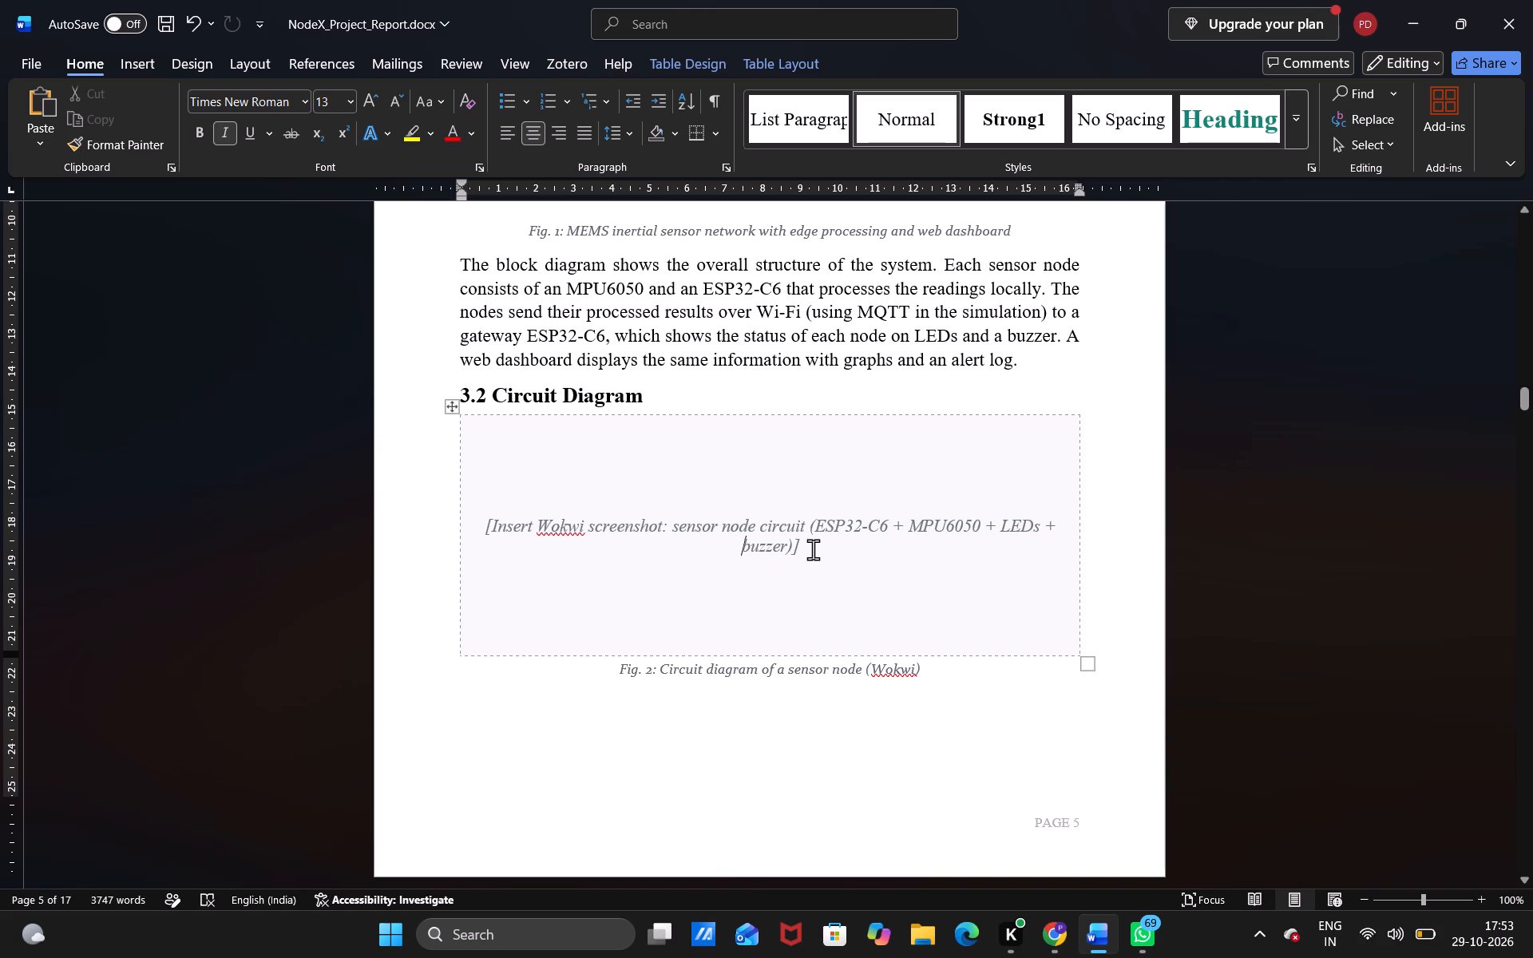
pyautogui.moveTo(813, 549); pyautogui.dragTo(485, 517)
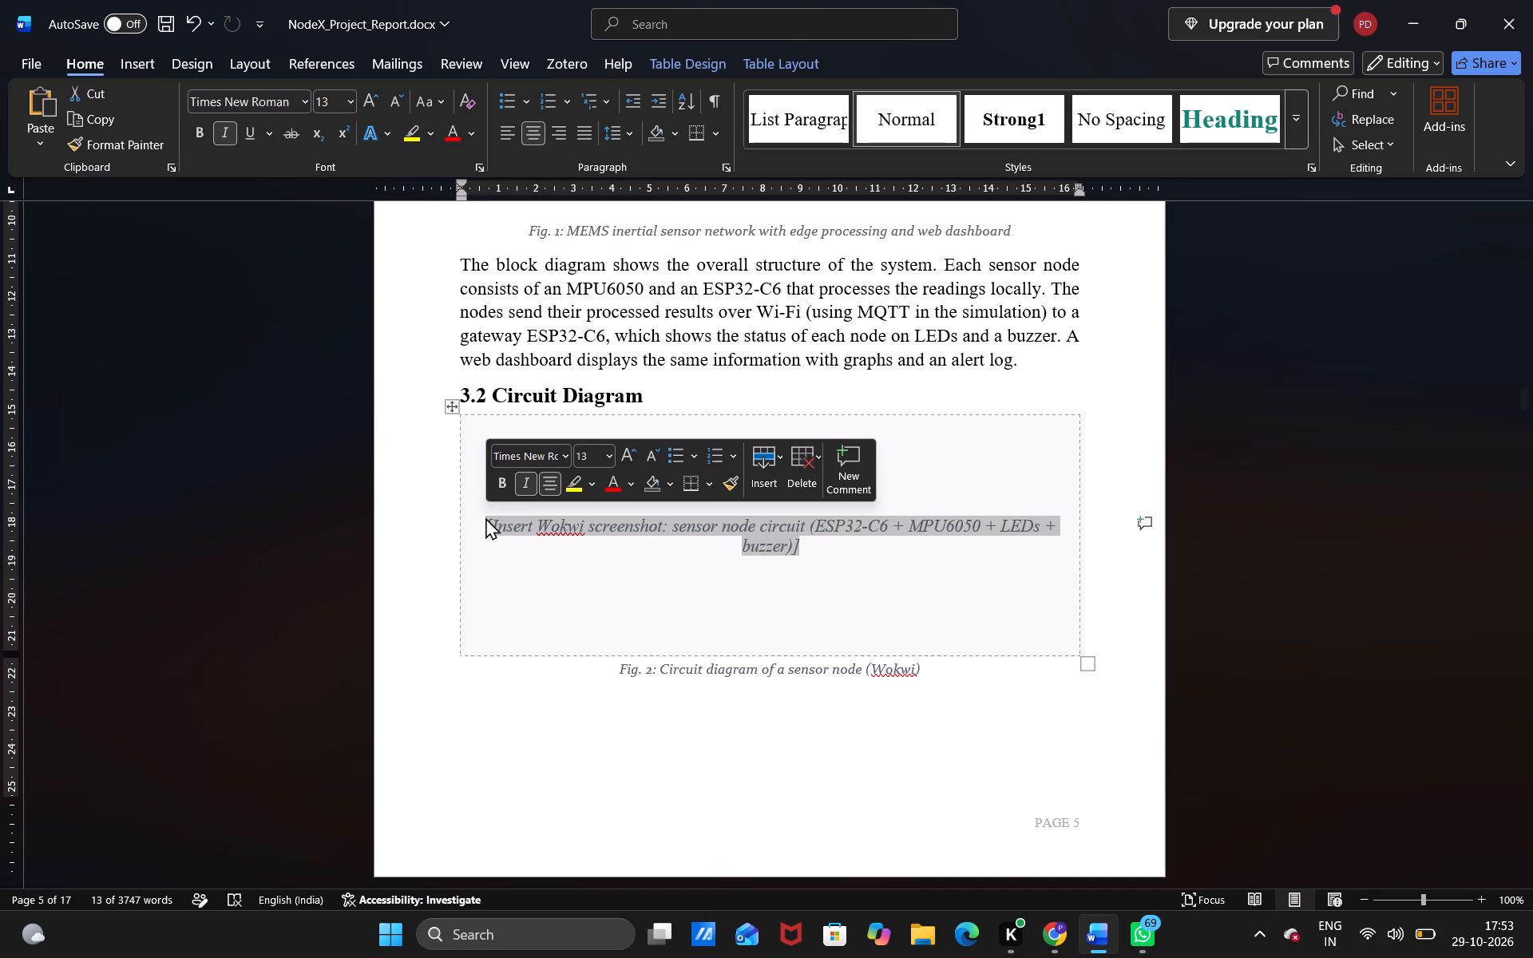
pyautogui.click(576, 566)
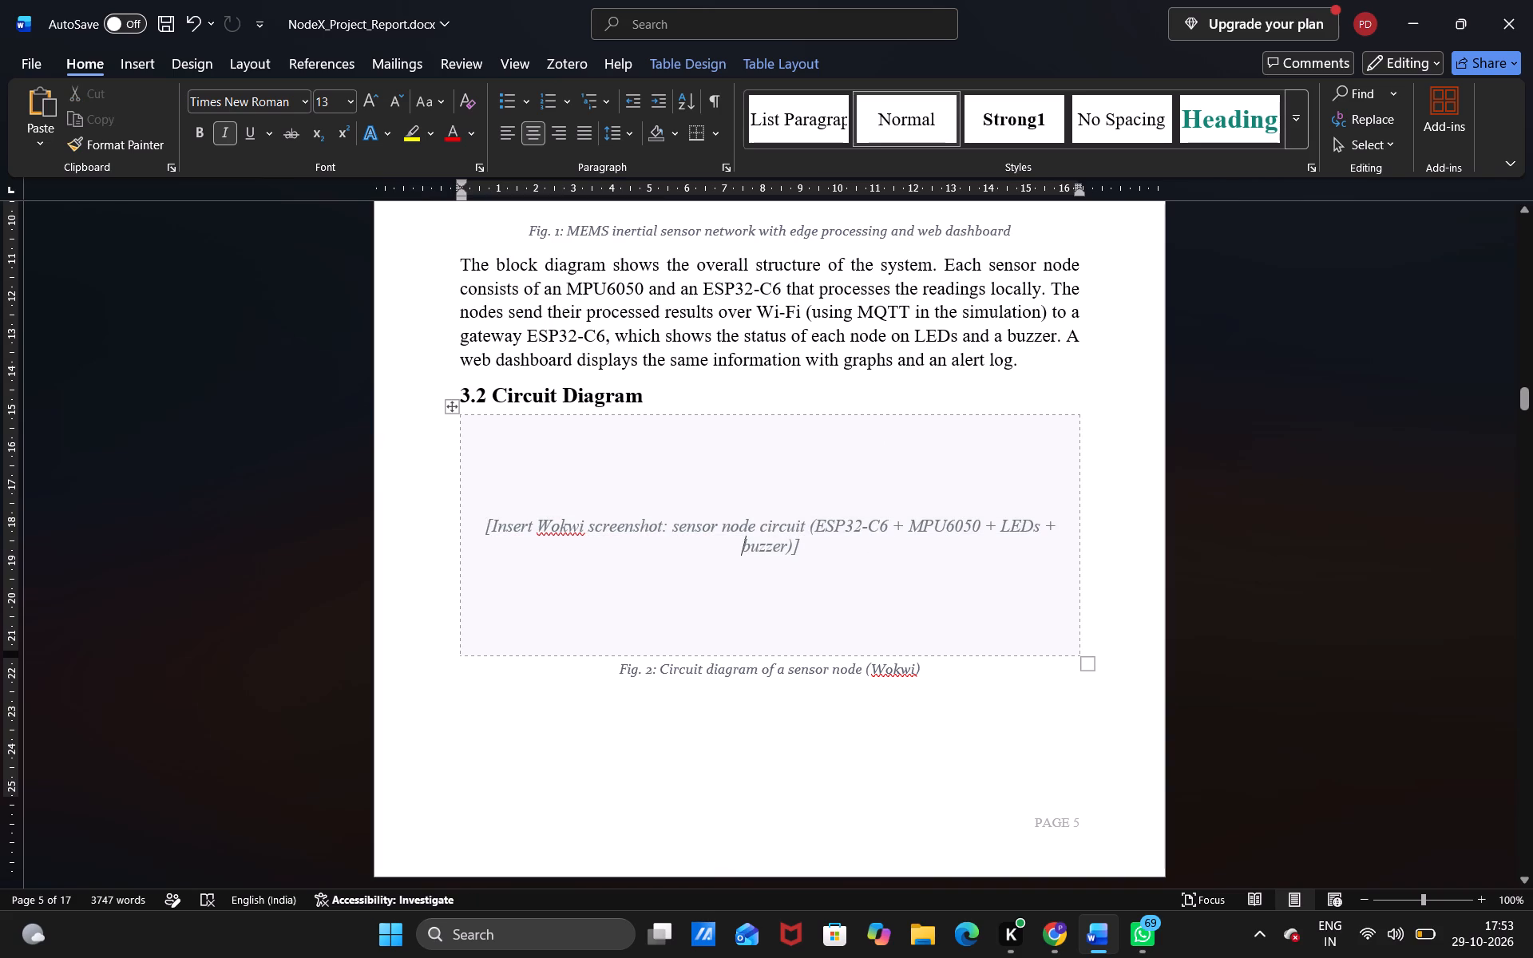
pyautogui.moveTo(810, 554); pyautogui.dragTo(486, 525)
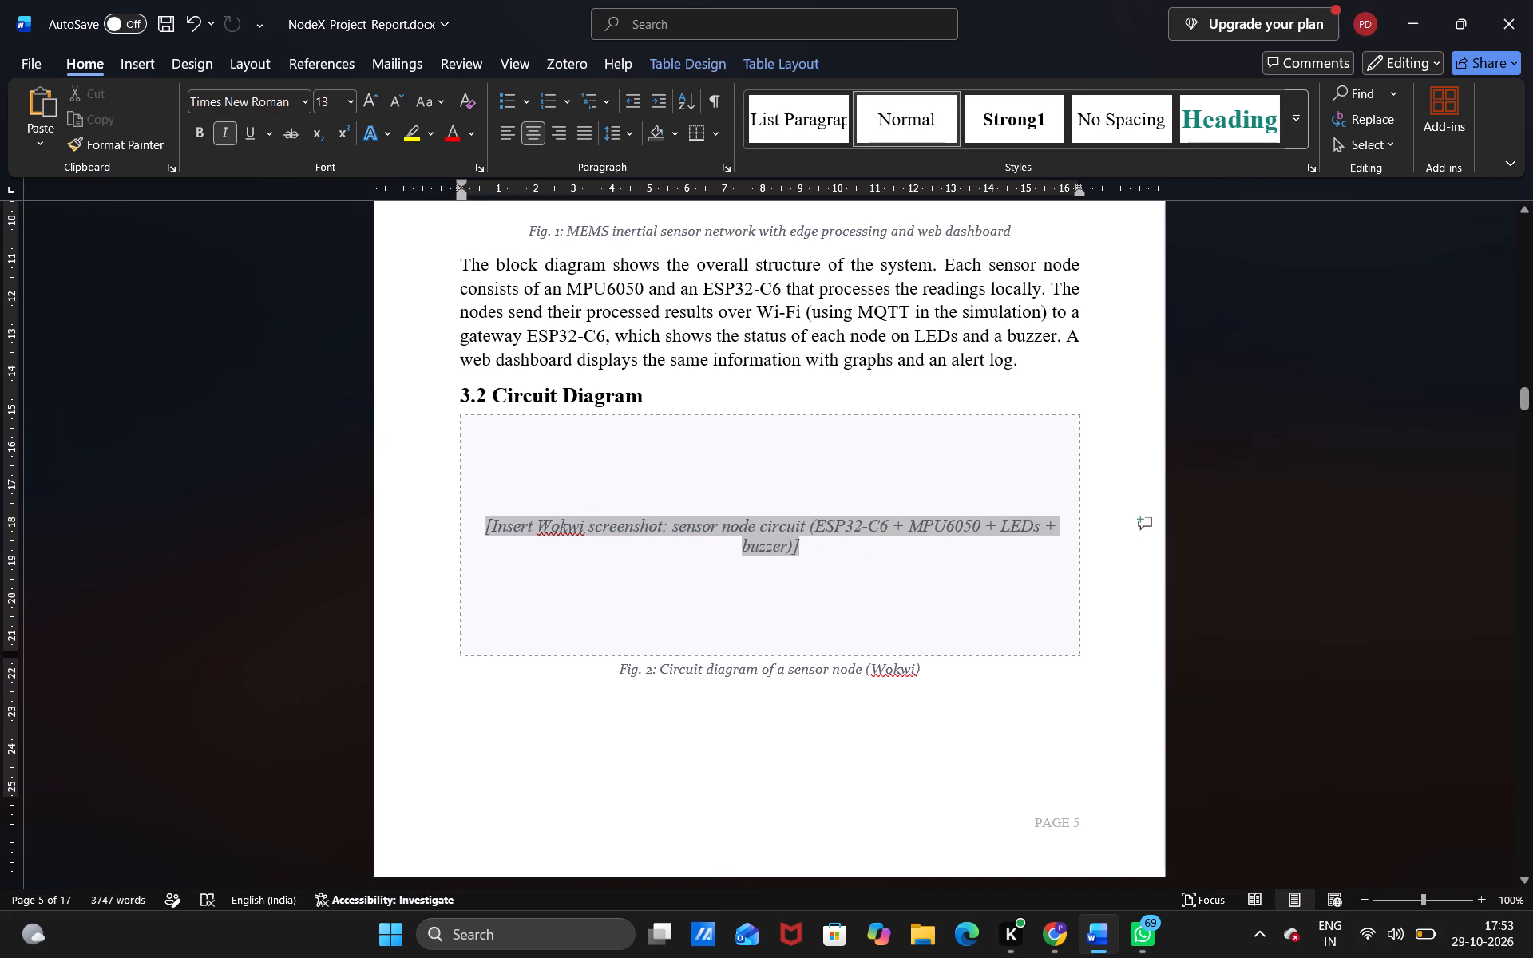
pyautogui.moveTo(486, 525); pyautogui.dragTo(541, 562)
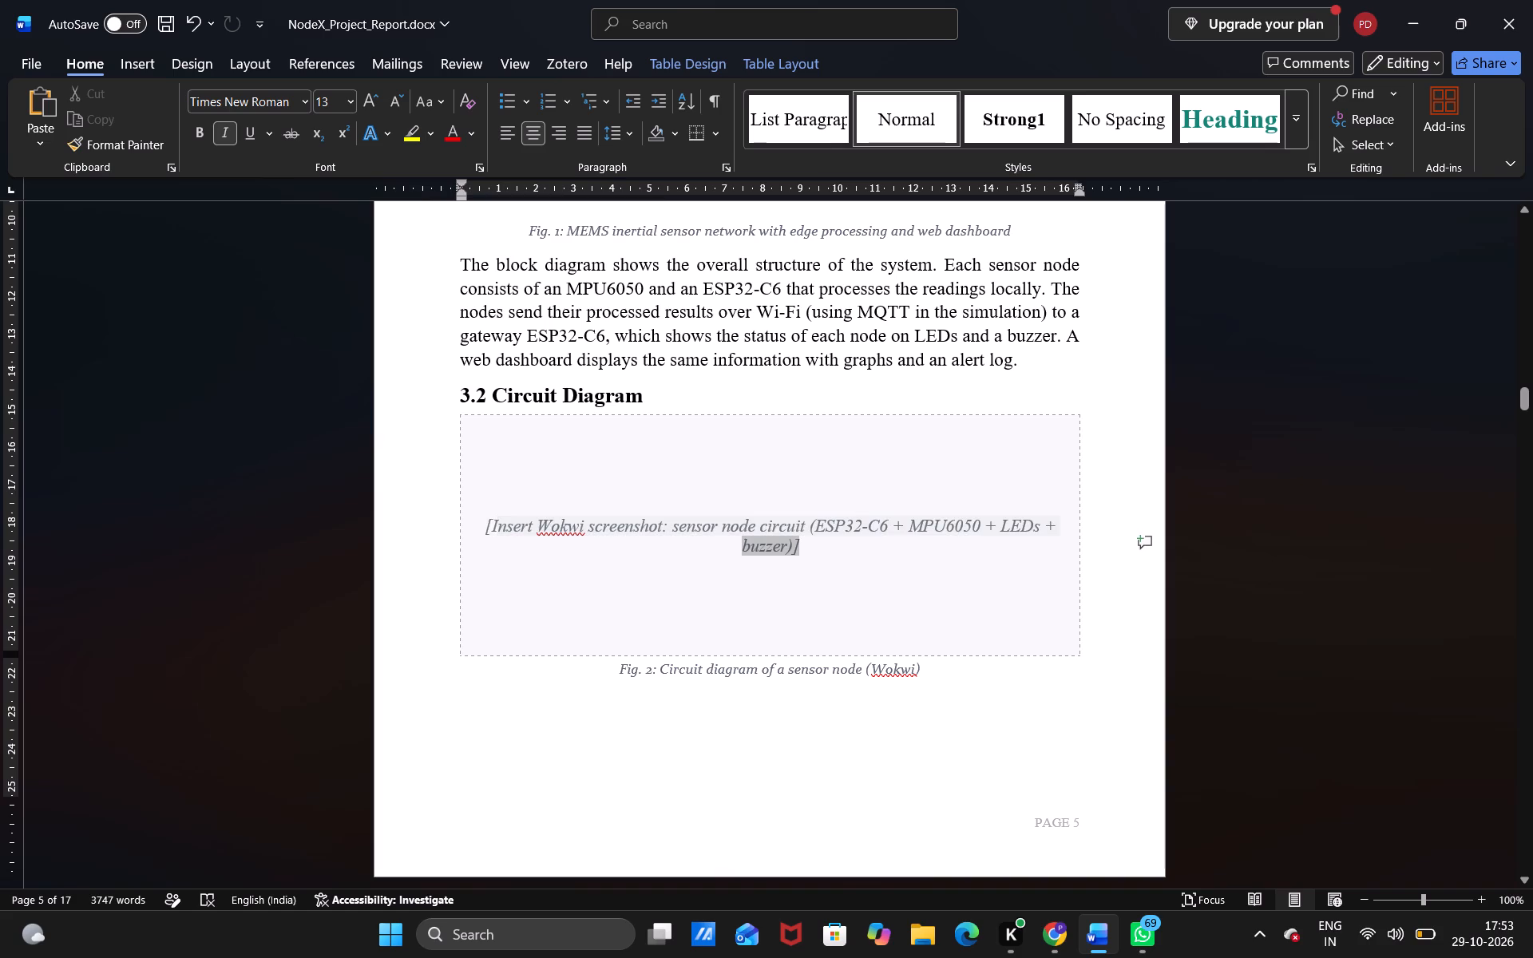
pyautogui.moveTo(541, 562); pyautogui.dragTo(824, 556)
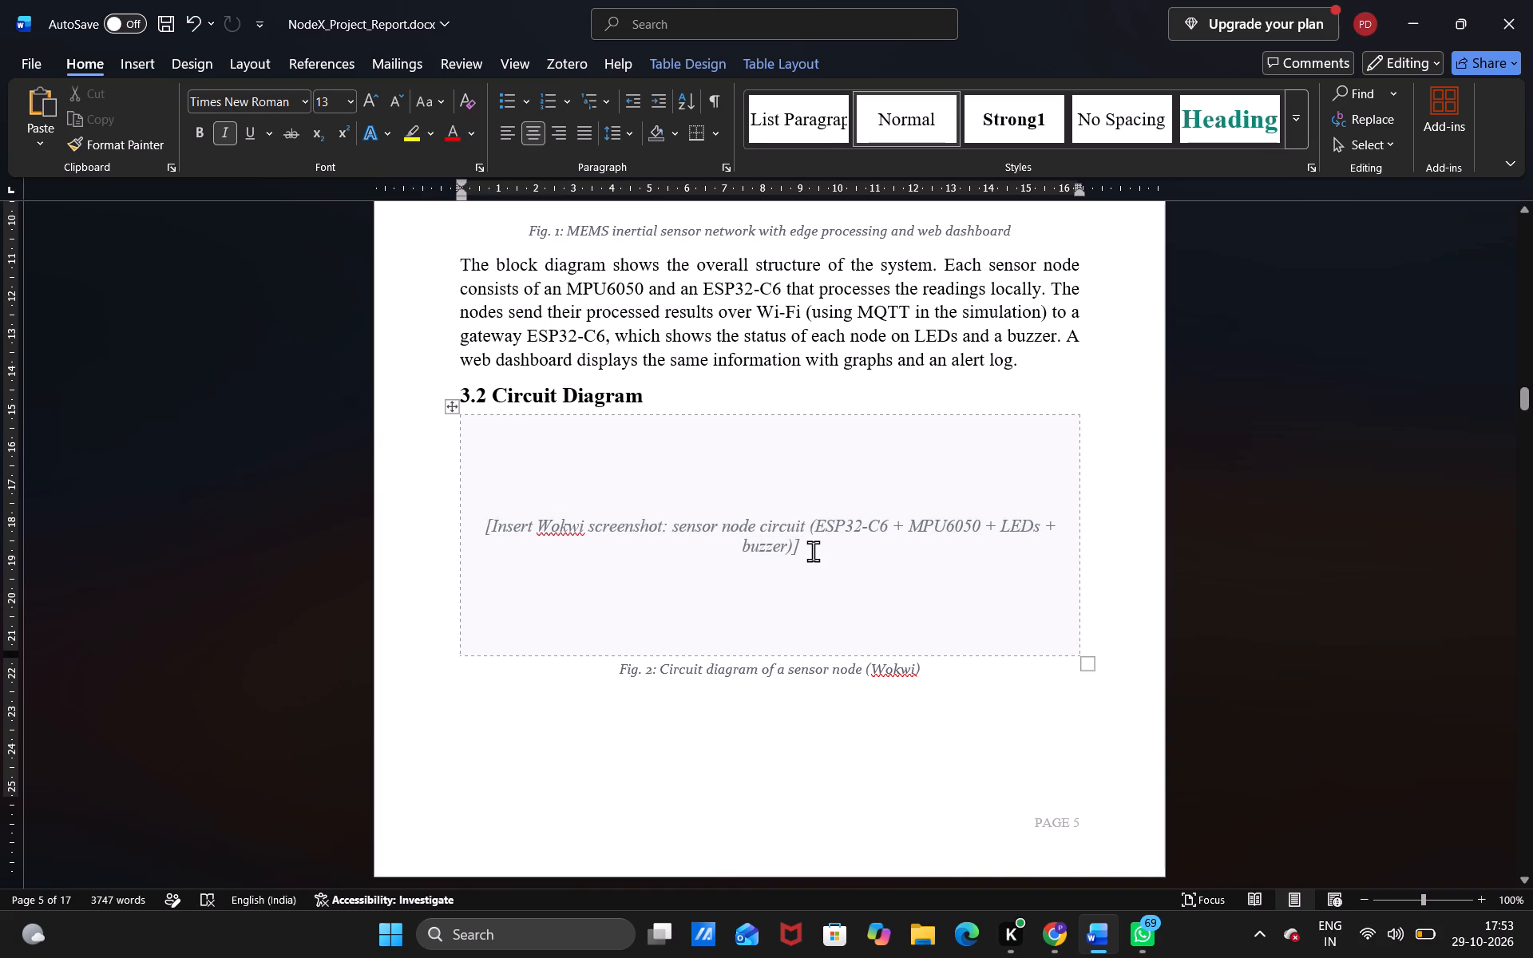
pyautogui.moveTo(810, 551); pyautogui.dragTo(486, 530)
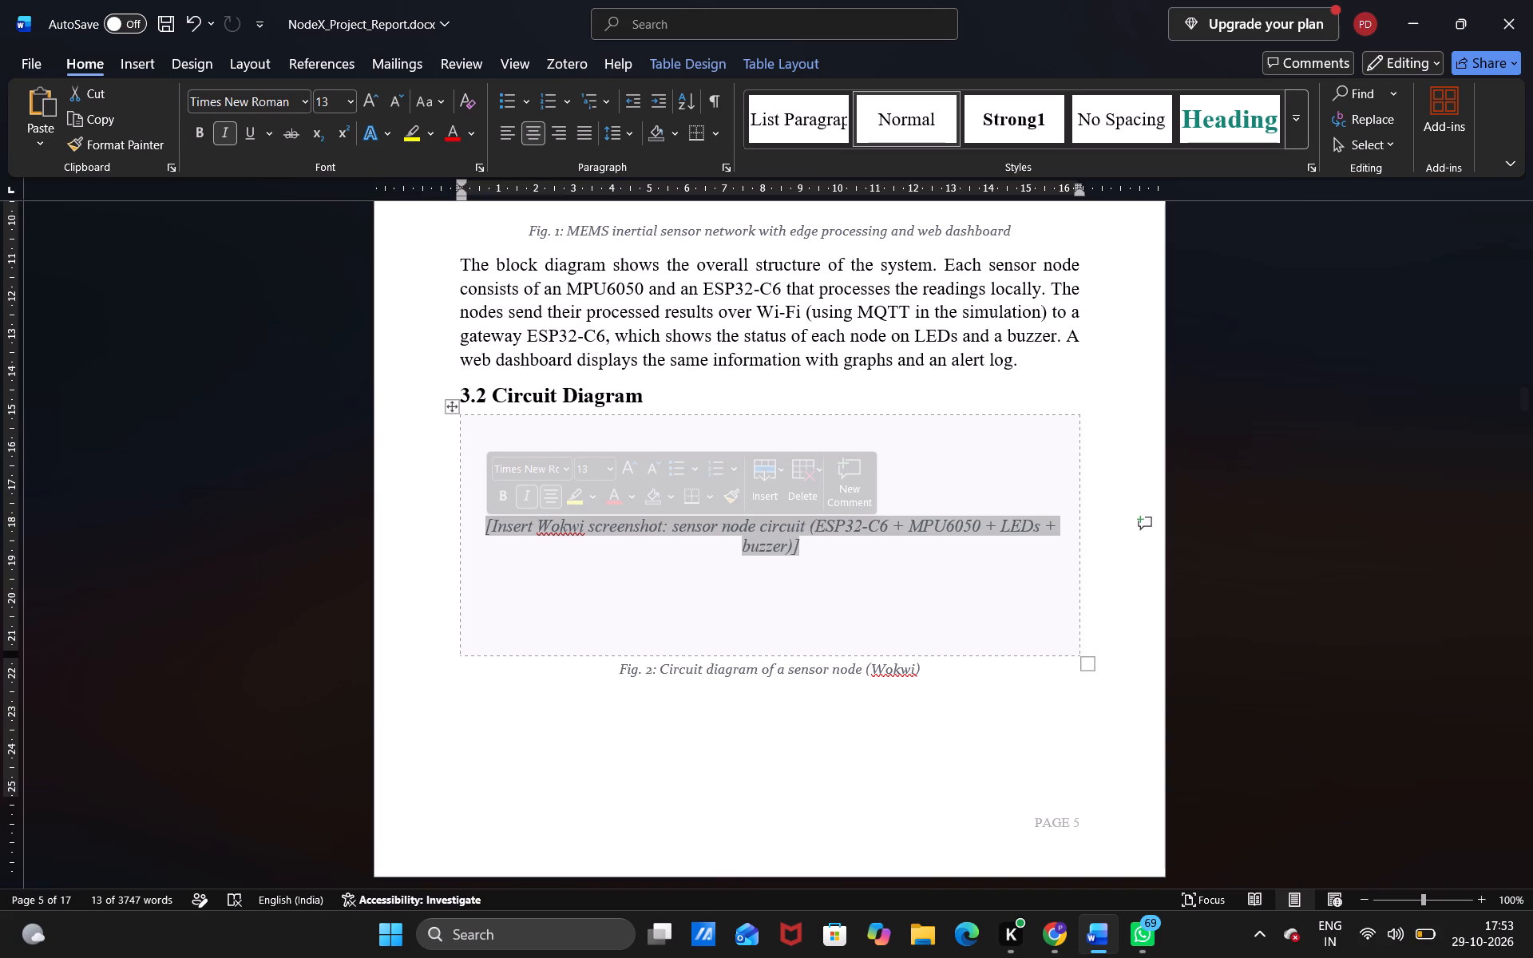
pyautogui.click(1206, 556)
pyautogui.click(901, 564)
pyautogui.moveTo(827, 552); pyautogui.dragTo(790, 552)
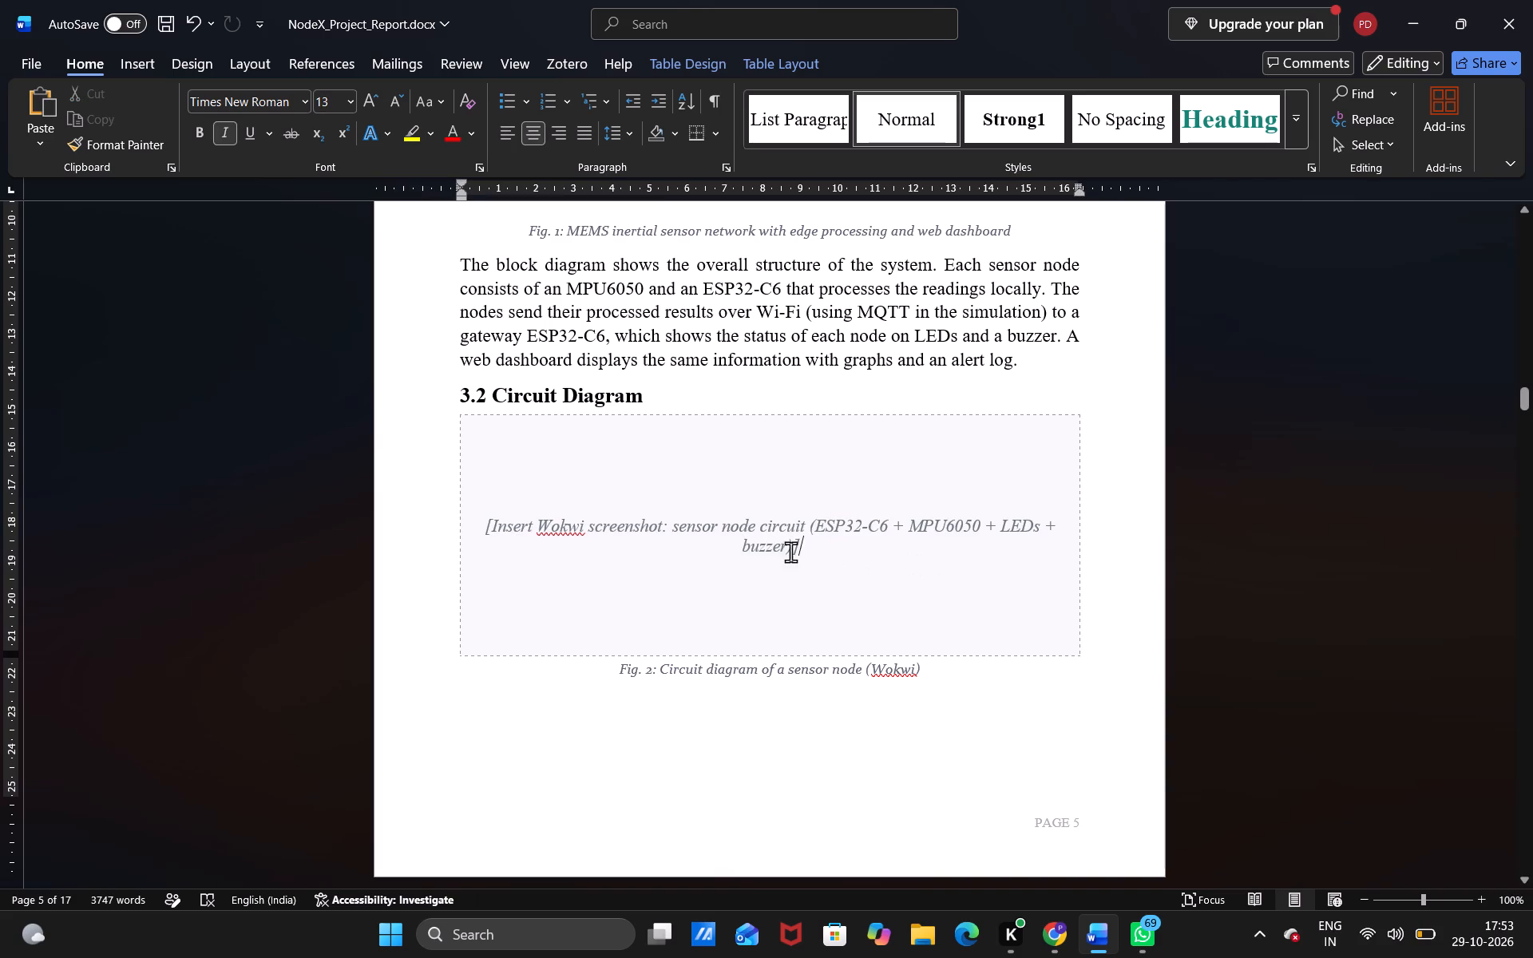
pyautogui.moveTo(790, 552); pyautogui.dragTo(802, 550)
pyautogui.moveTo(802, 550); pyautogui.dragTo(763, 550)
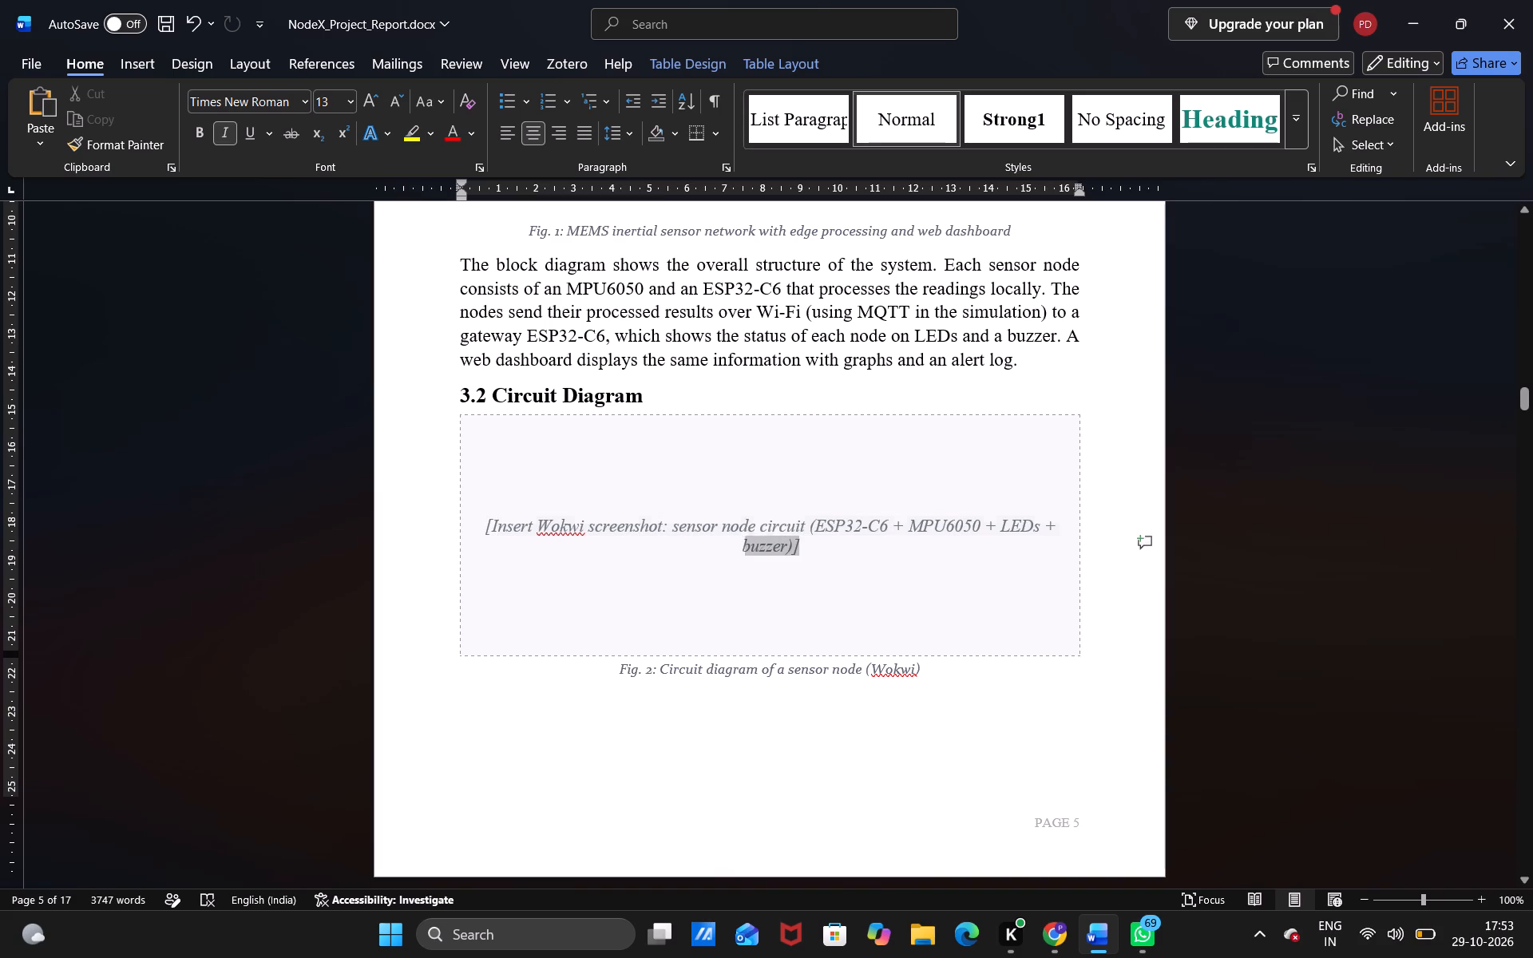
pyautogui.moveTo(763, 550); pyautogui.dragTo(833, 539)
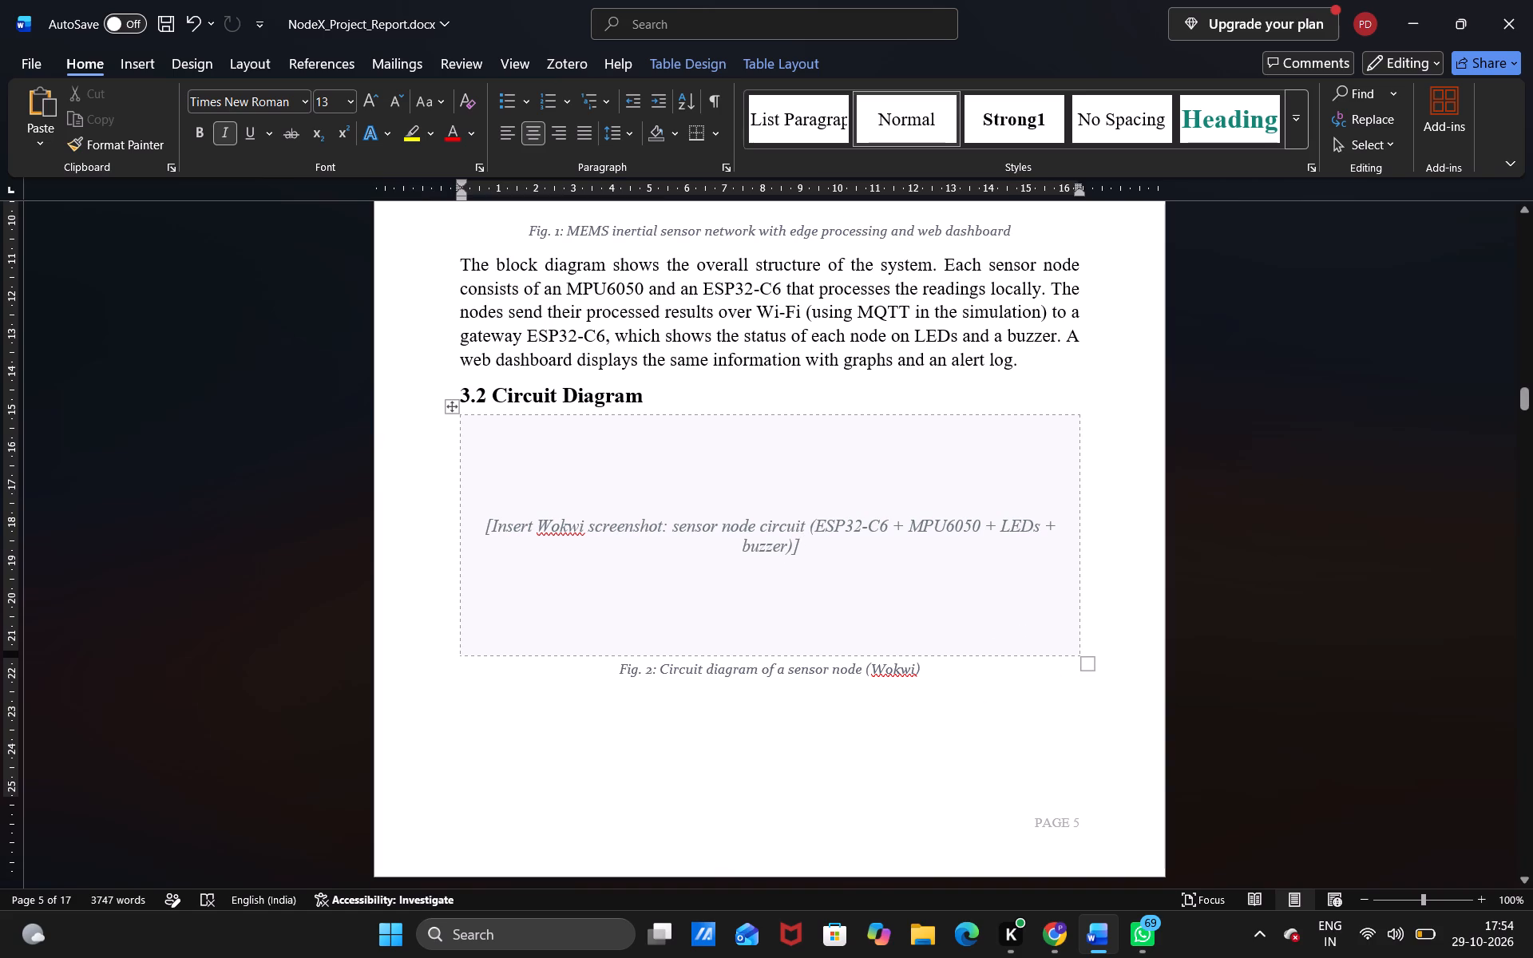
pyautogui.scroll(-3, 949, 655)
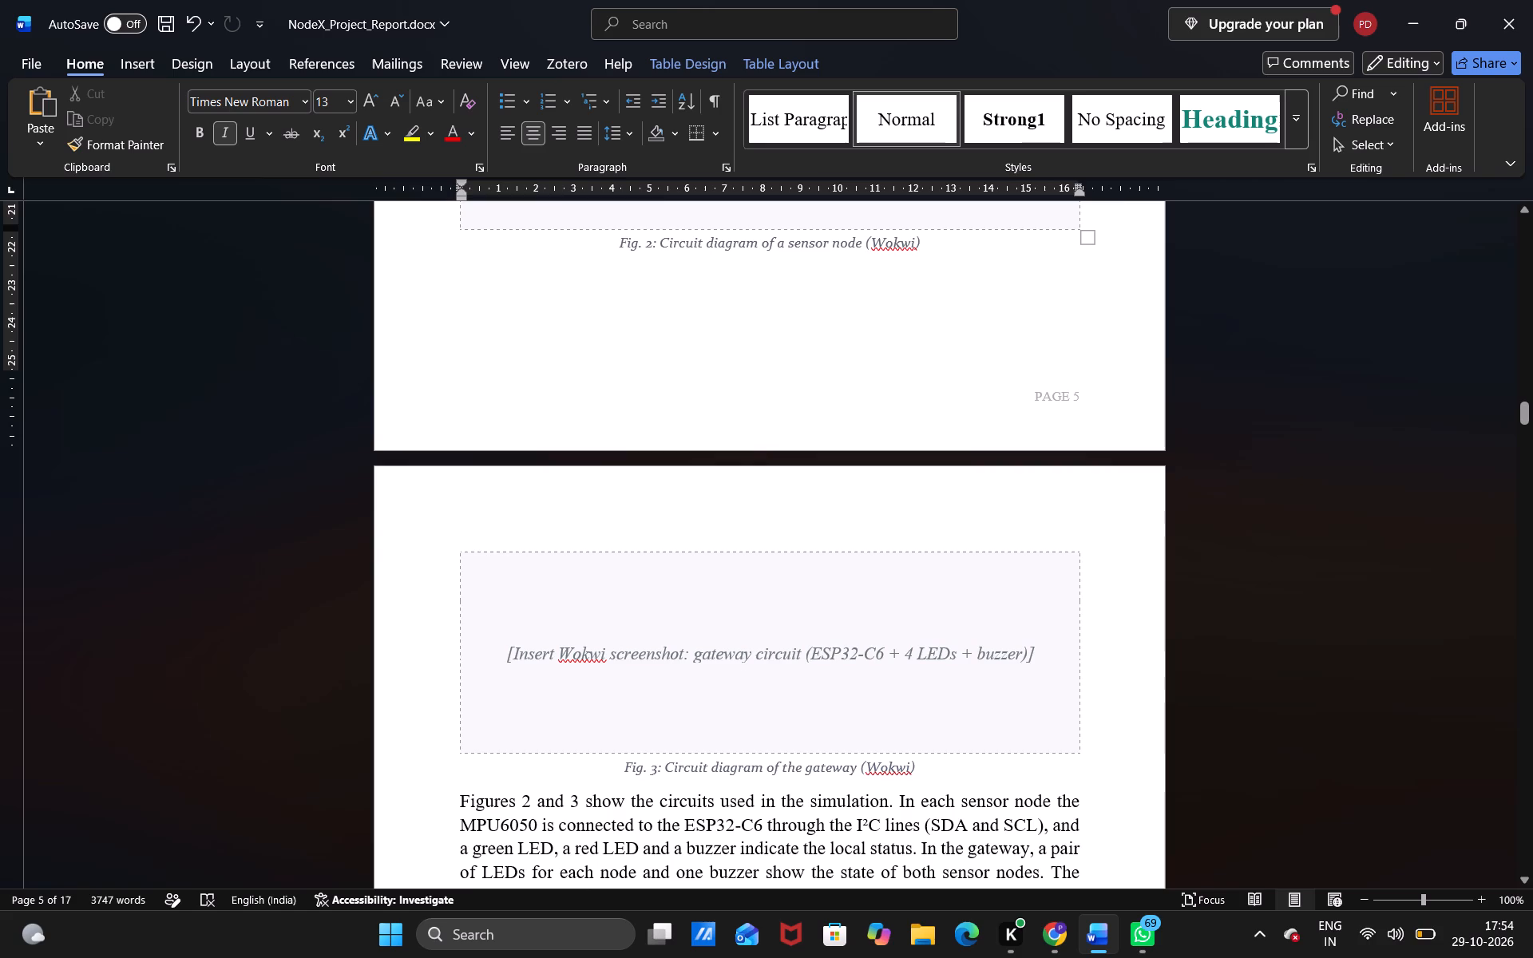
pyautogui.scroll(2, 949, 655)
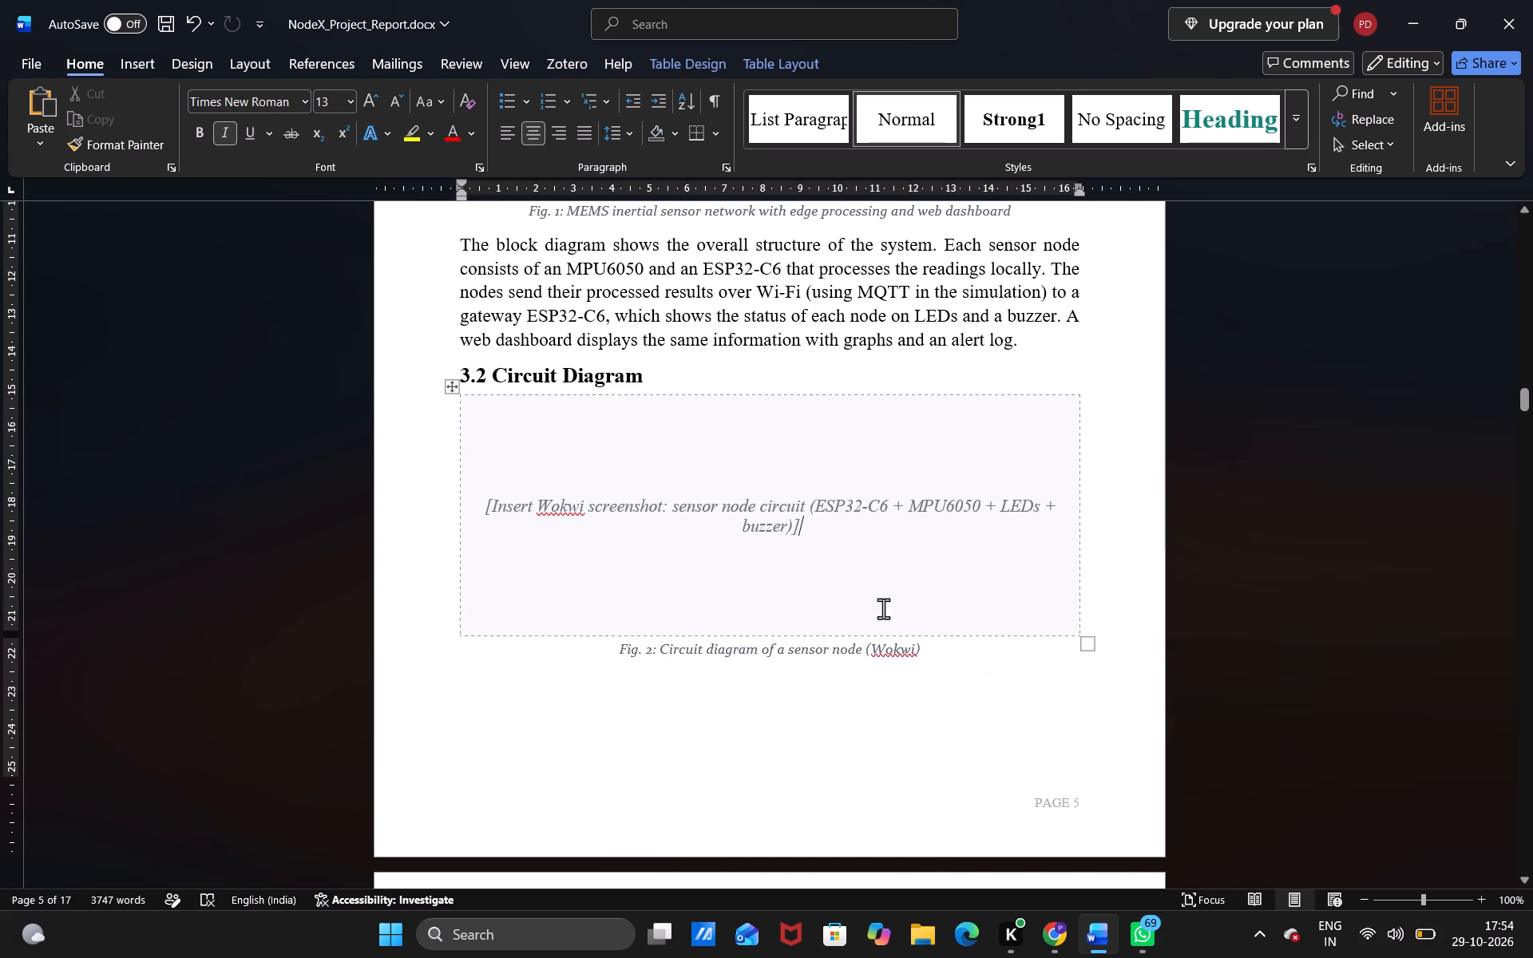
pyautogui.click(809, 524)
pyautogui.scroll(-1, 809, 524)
# Switch to Chrome and search the browsing history for "wokwi" in a new tab.
pyautogui.click(1059, 957)
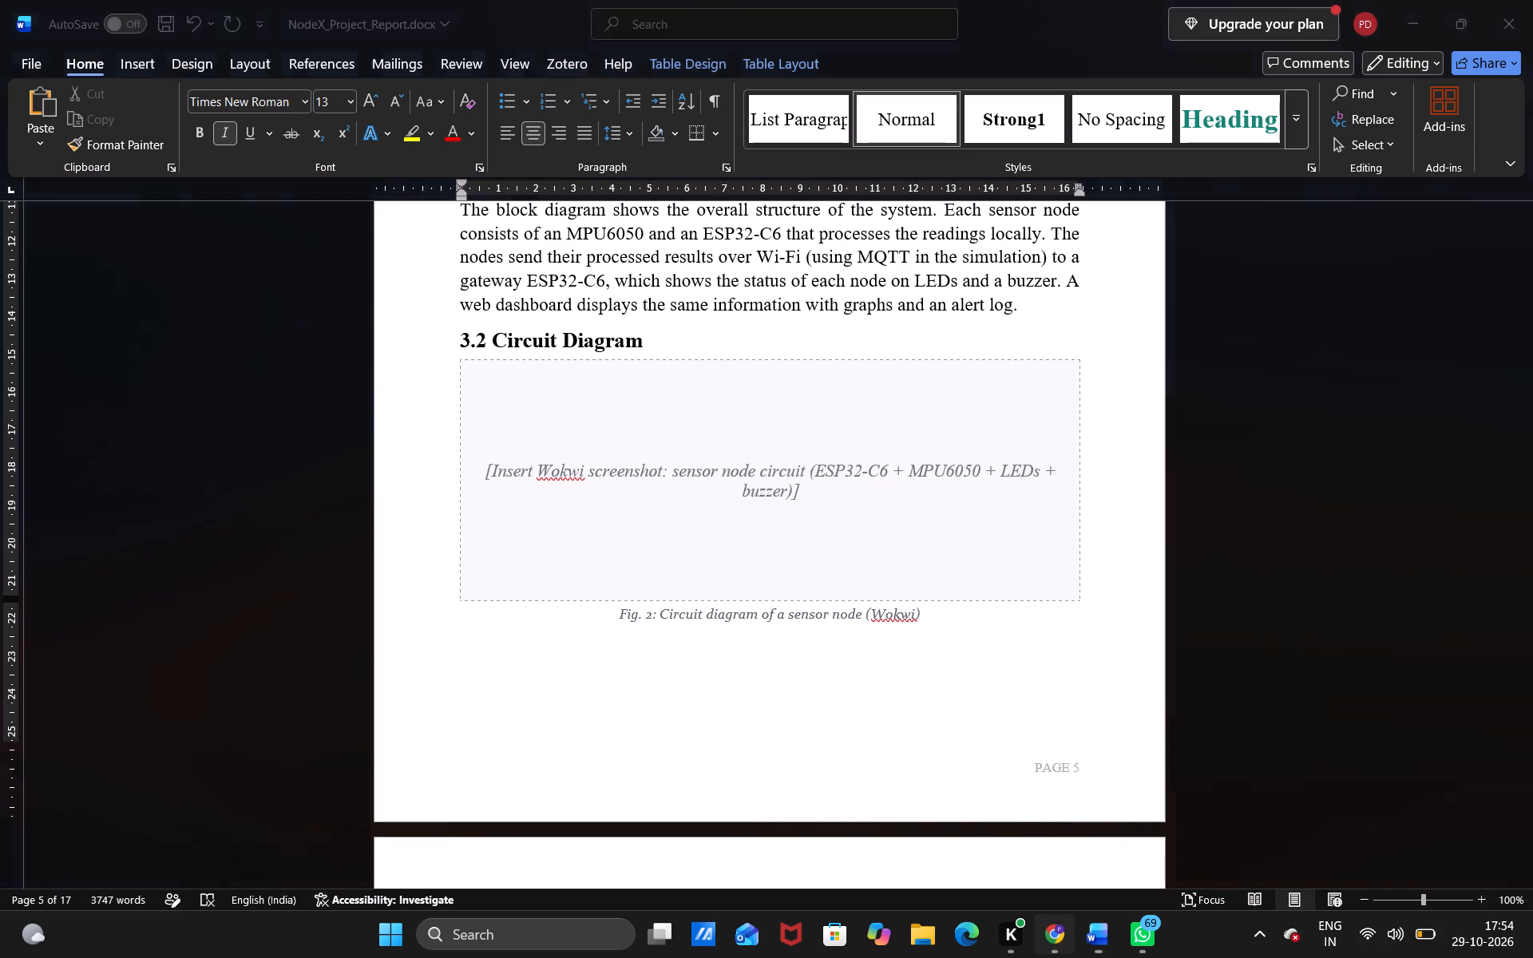
pyautogui.click(289, 7)
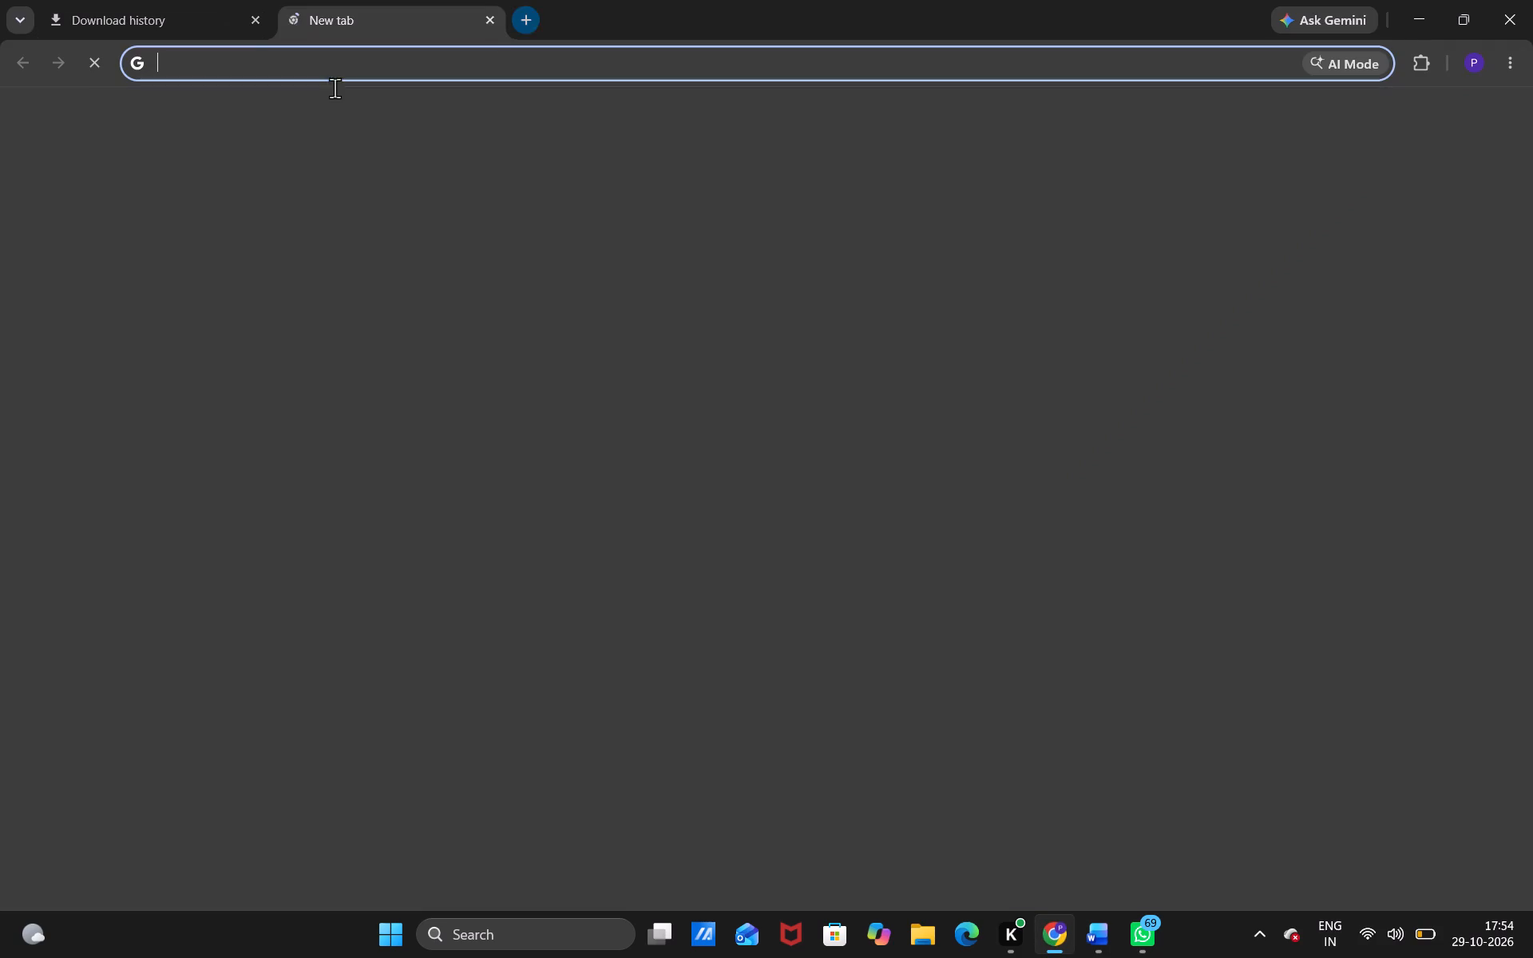
pyautogui.hotkey('ctrl', 'h')
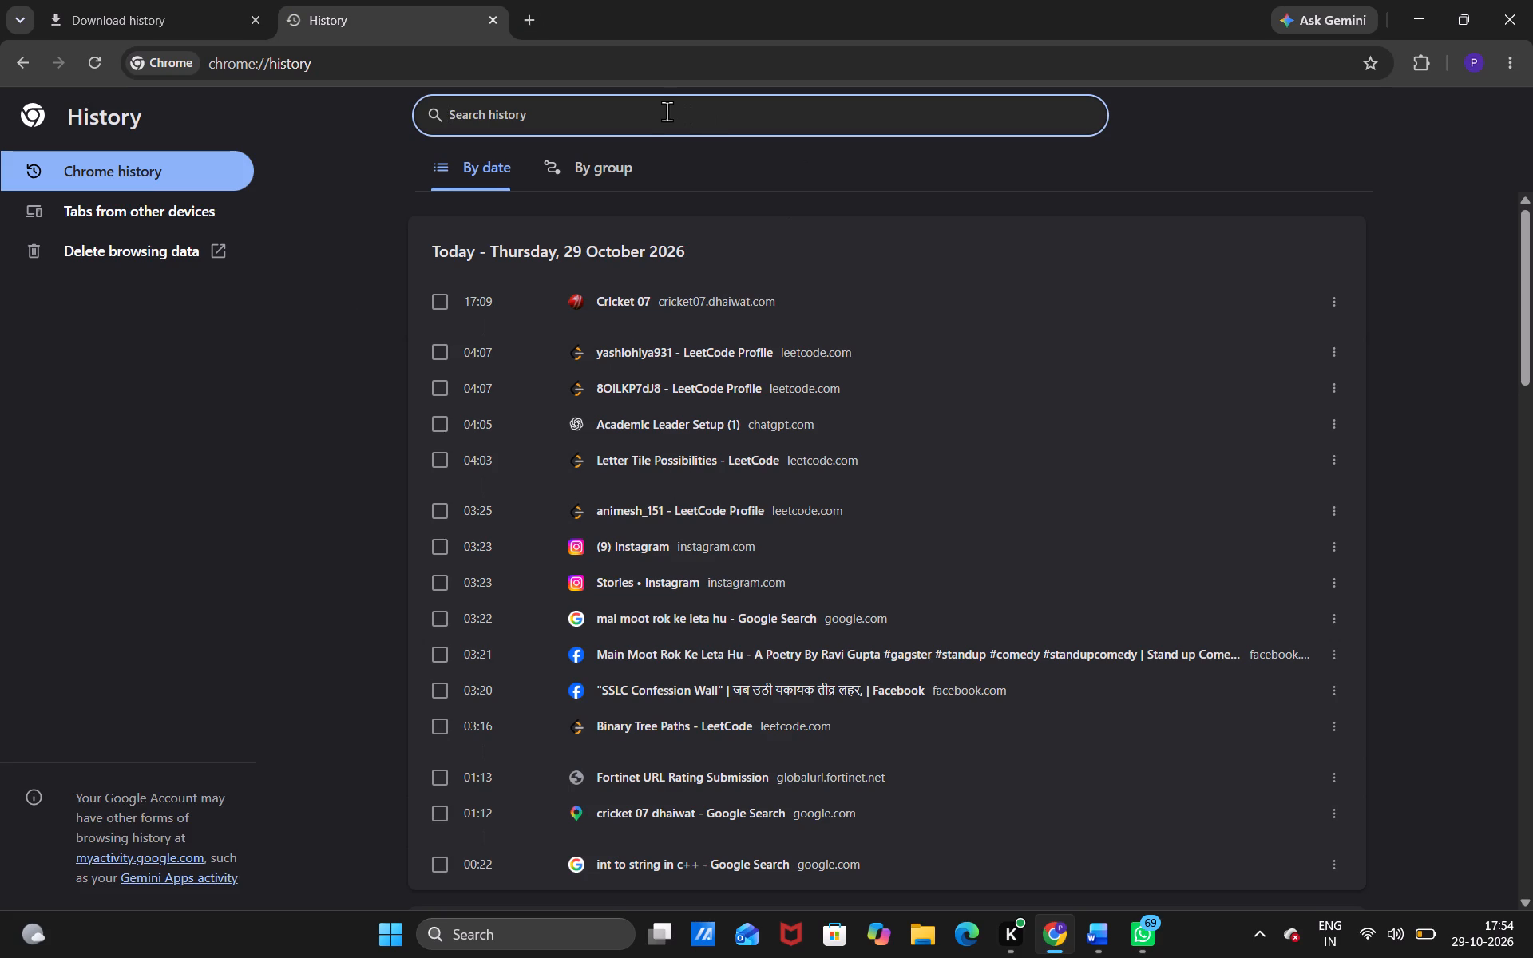
pyautogui.click(647, 121)
pyautogui.write('wokwi')
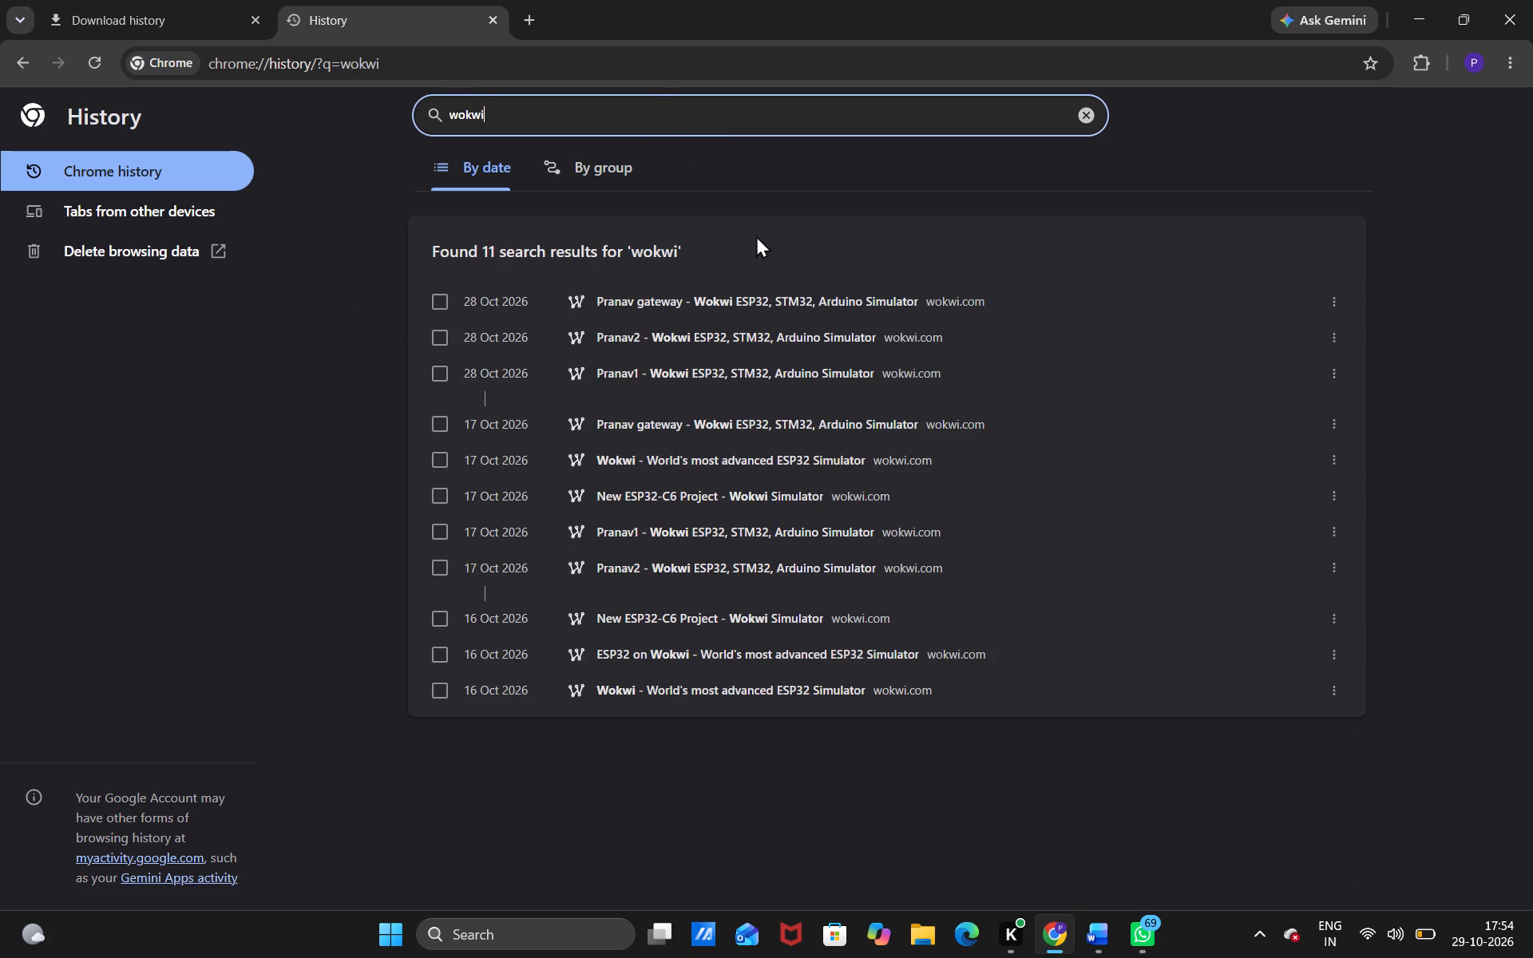
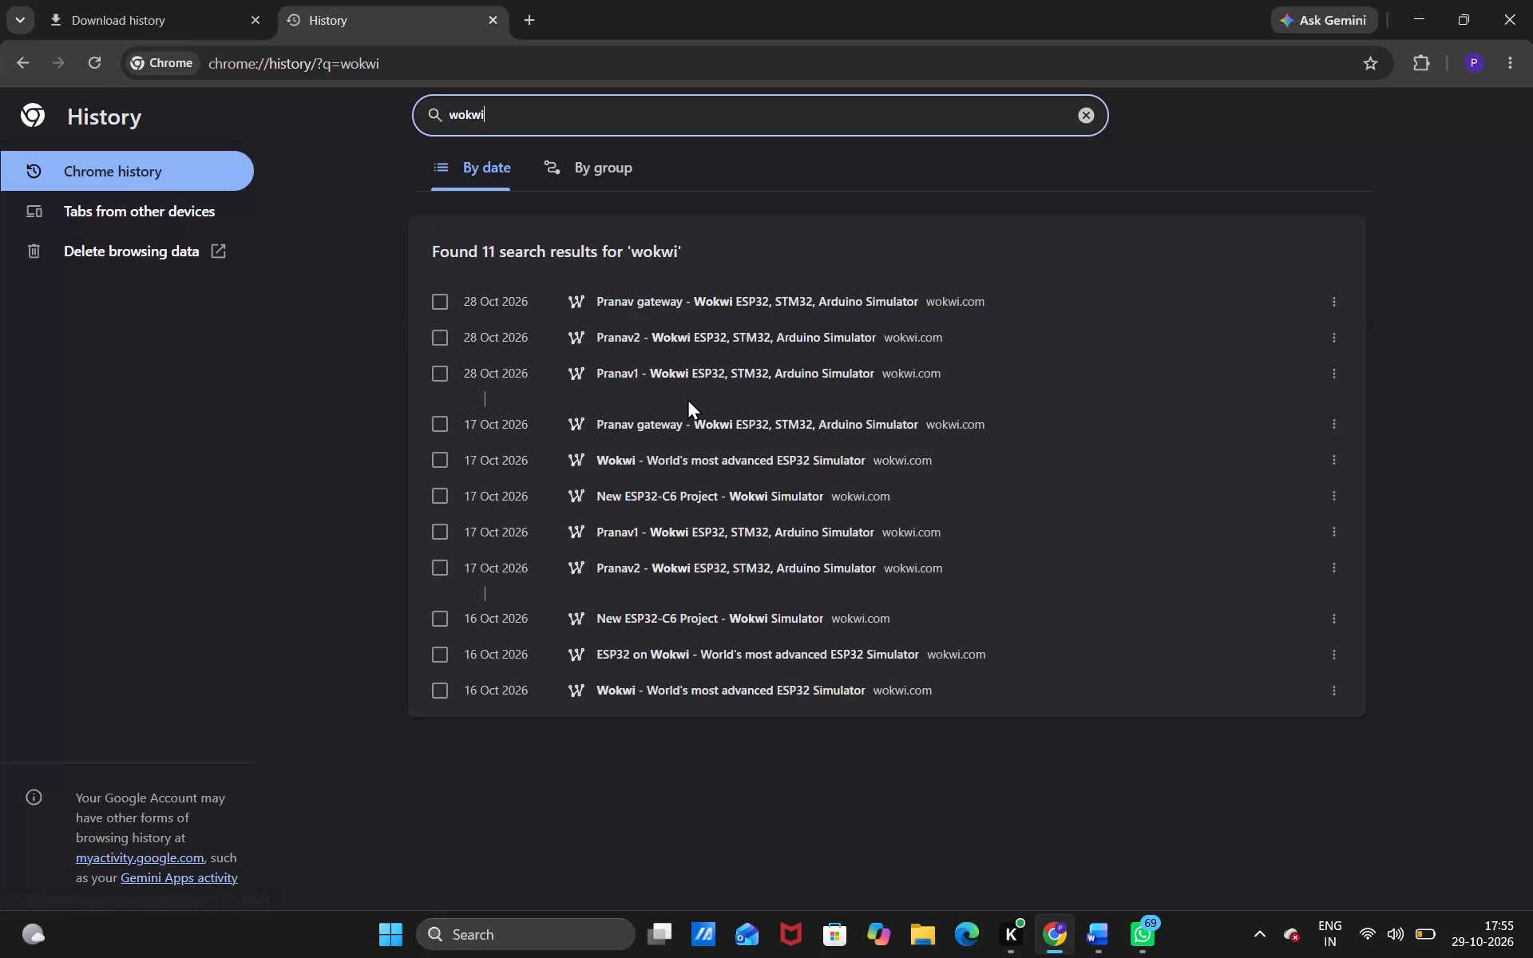
# Open the Pranav1 Wokwi project from the 28 Oct 2026 history entries and copy a rectangular screenshot of its whole circuit diagram.
pyautogui.click(679, 368)
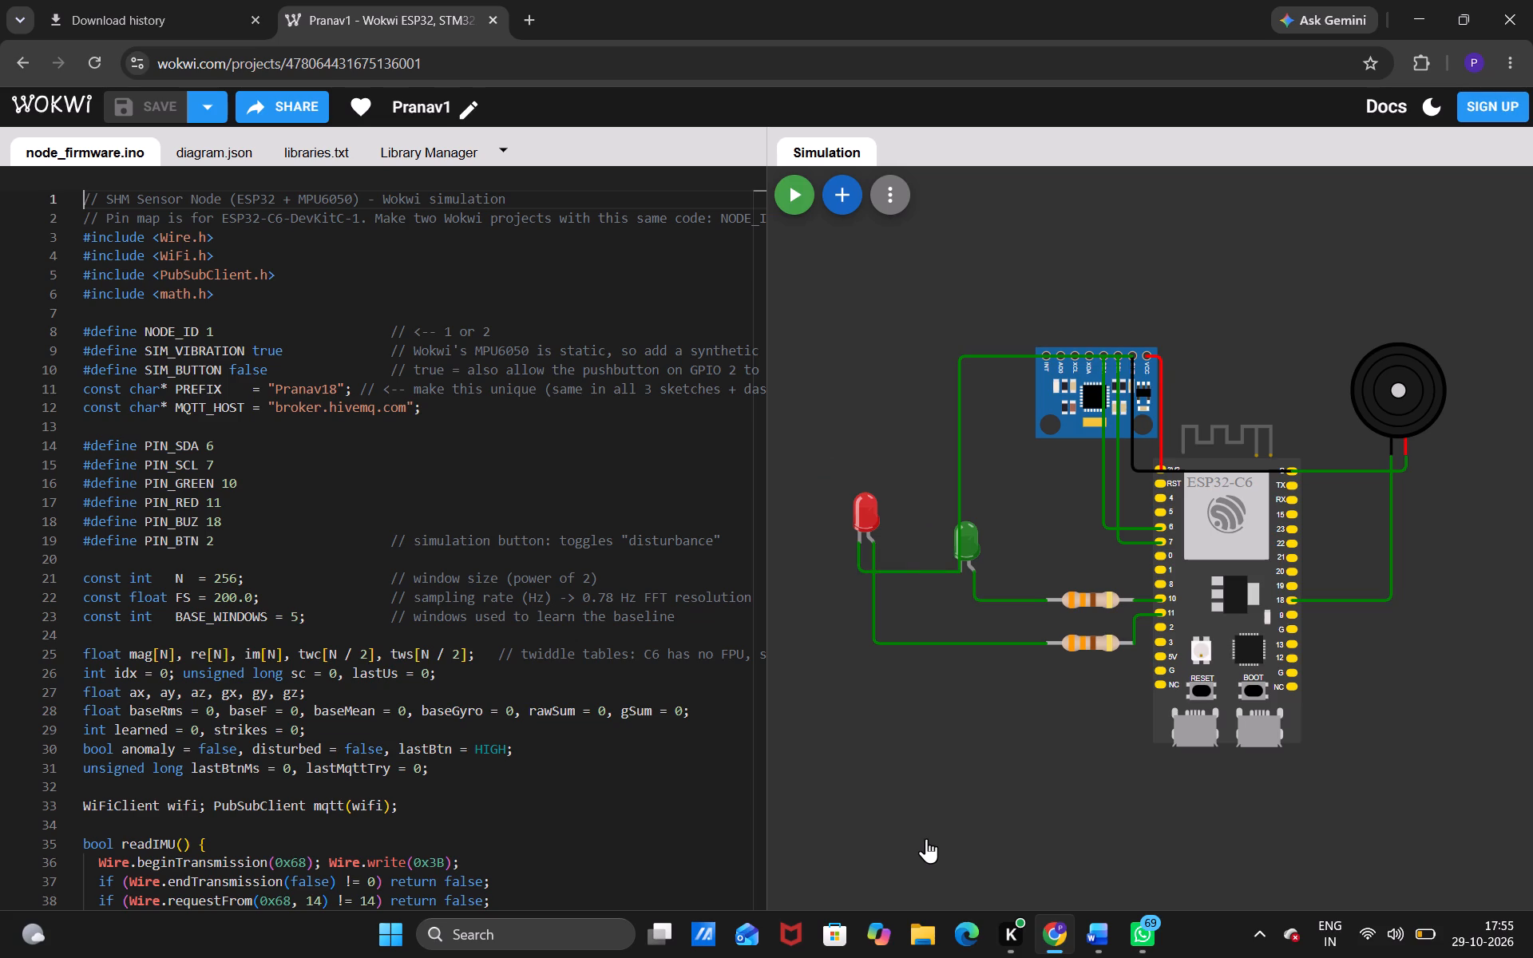
pyautogui.press('Print')
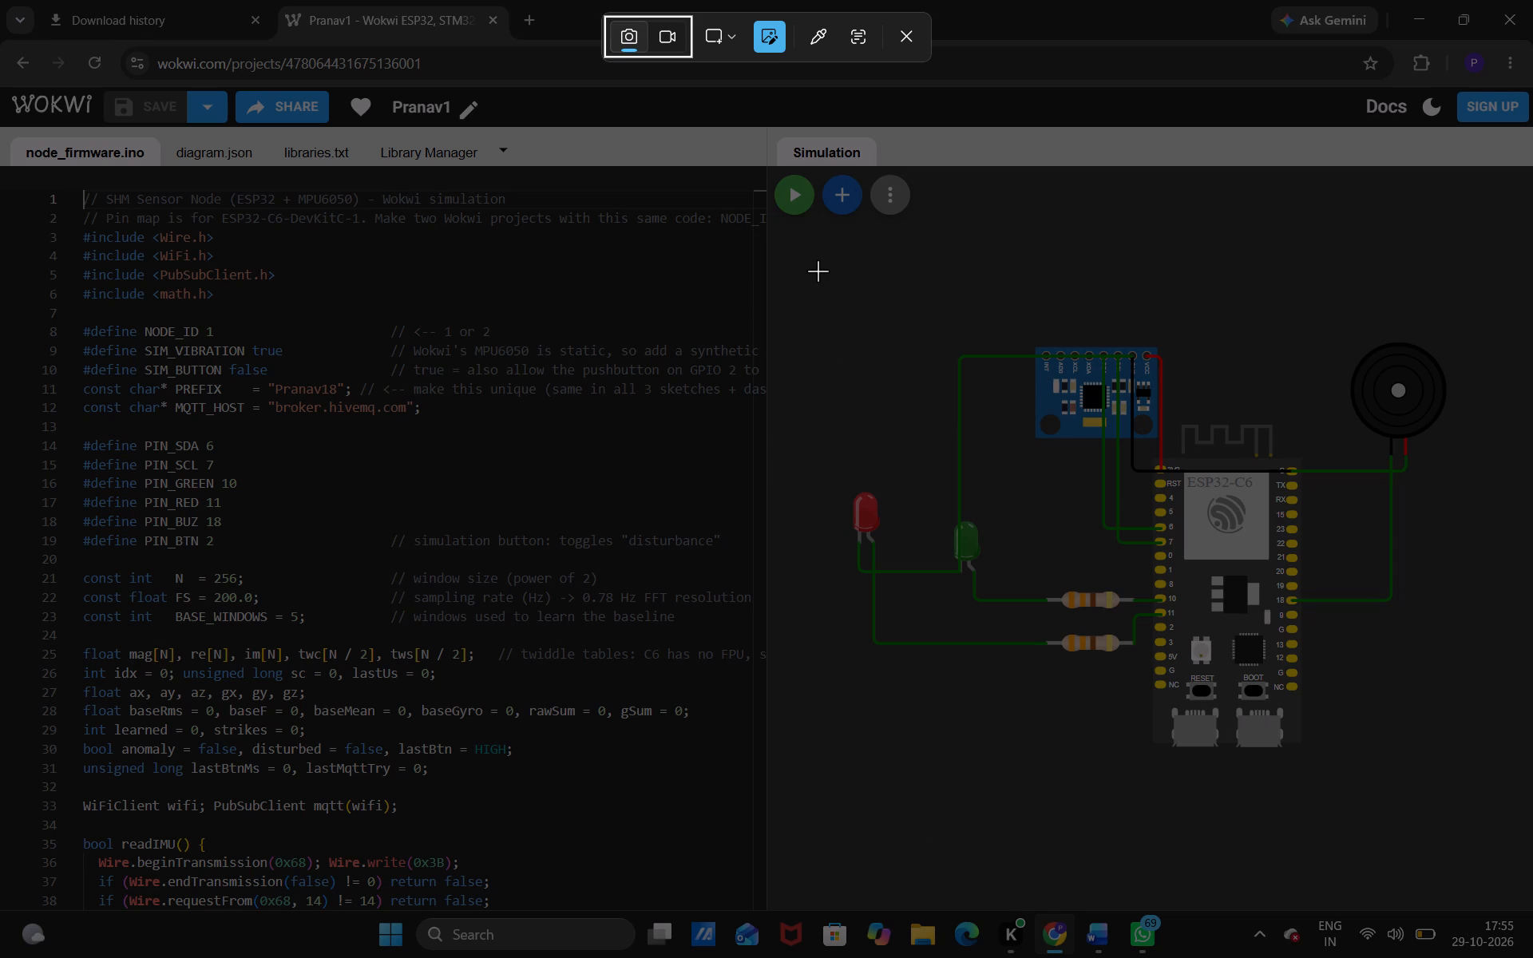
pyautogui.moveTo(818, 271); pyautogui.dragTo(1489, 780)
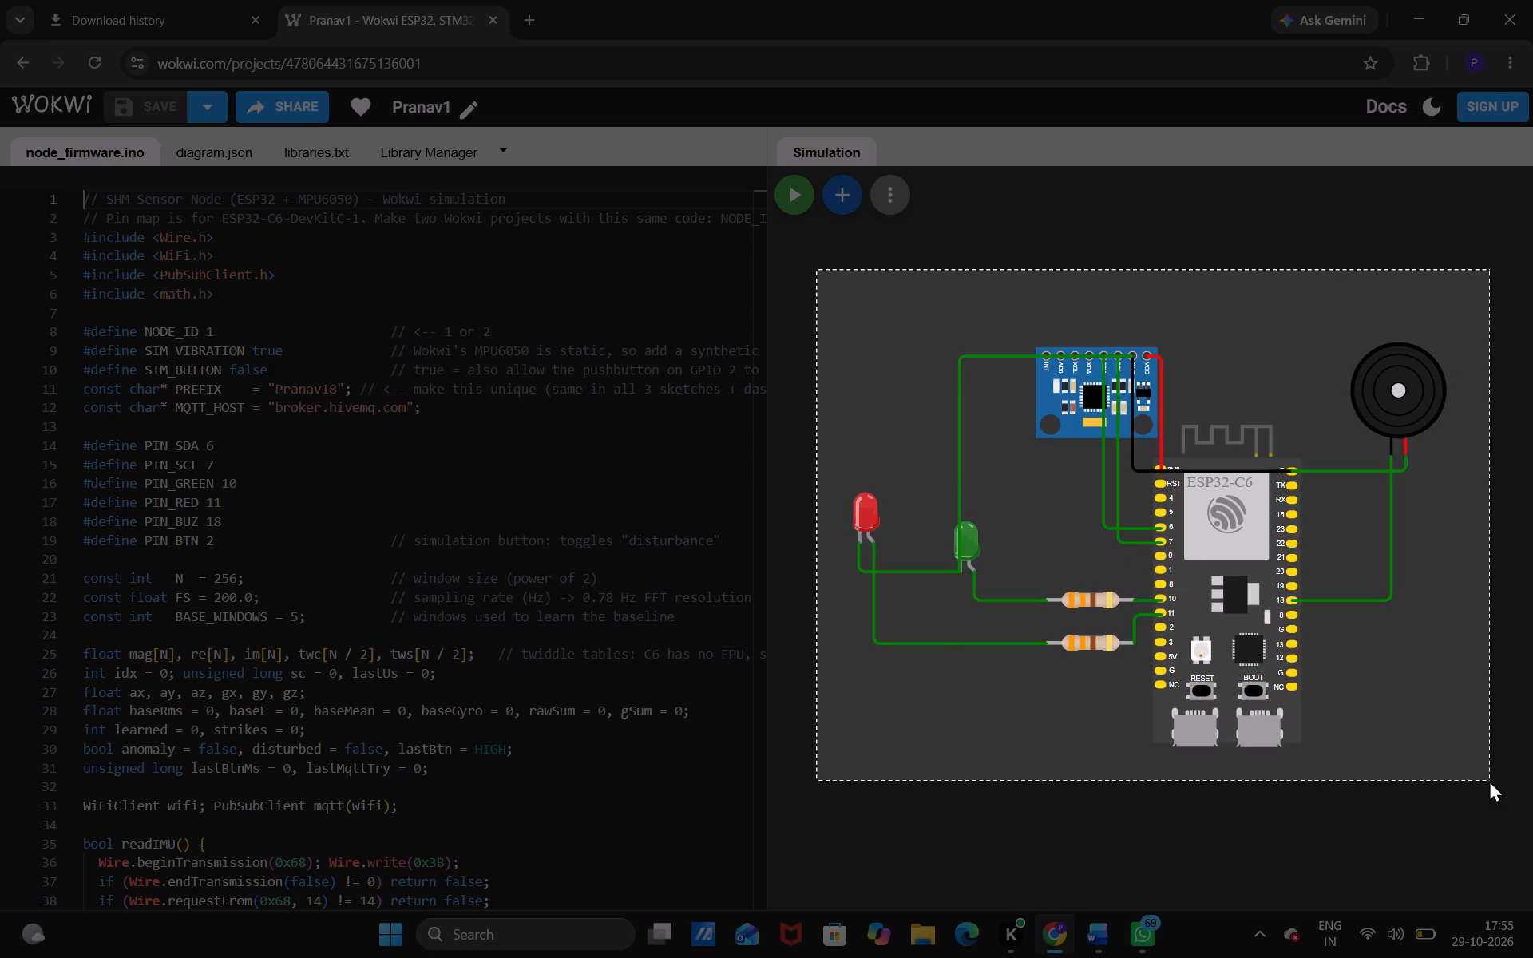
pyautogui.moveTo(1489, 780); pyautogui.dragTo(1495, 774)
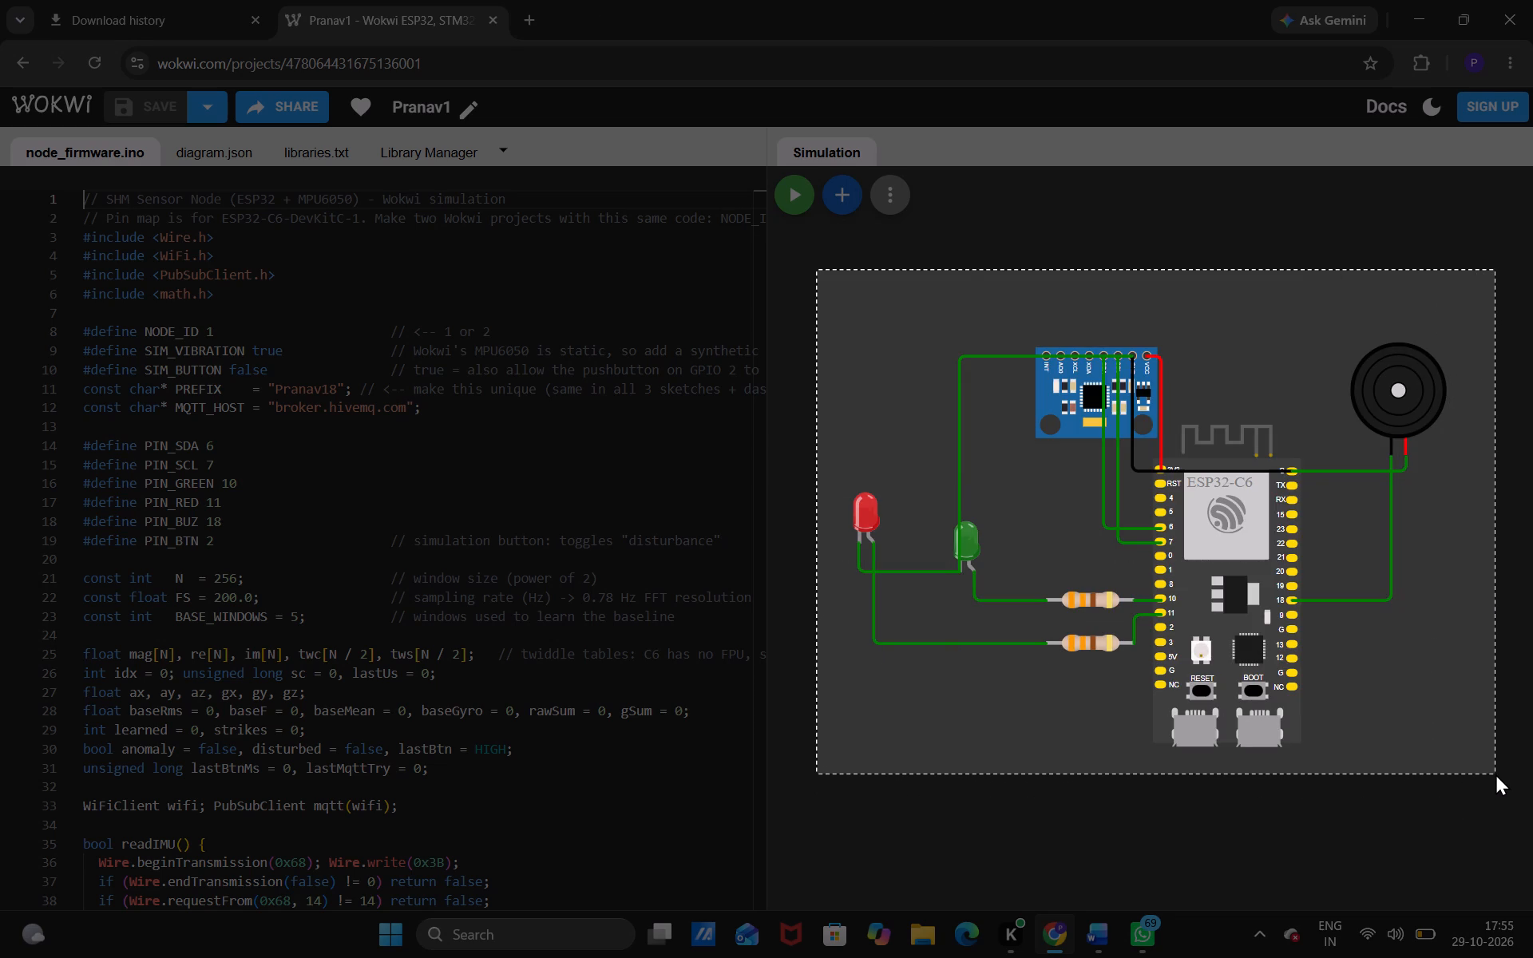
pyautogui.moveTo(1495, 774); pyautogui.dragTo(1502, 768)
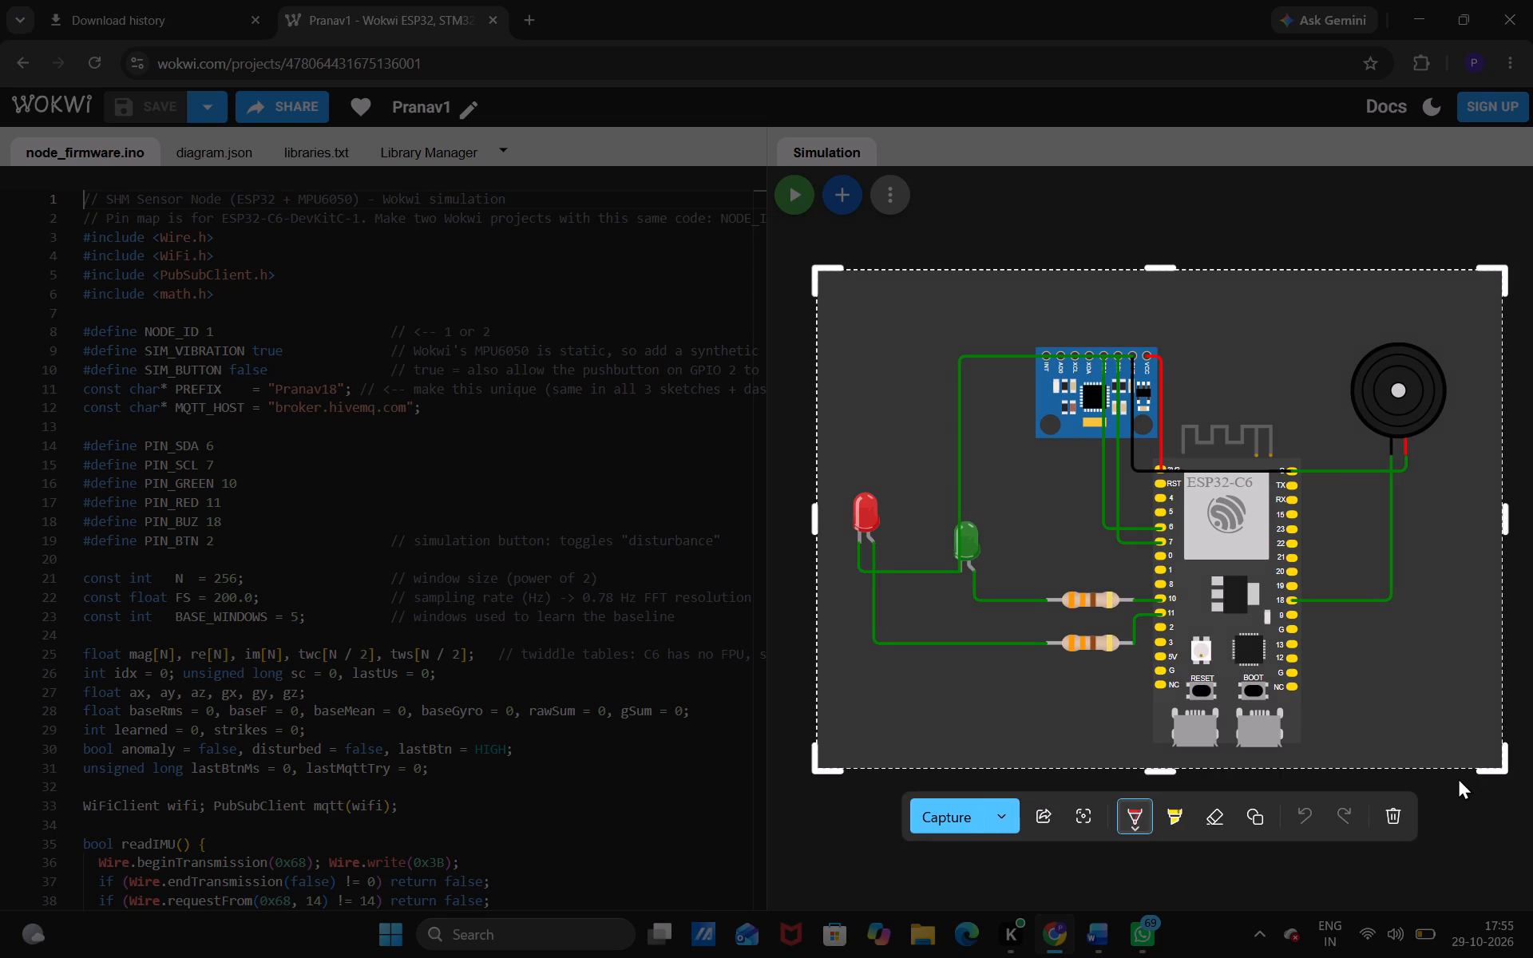
pyautogui.hotkey('ctrl', 'c')
# Switch to Word and replace the sensor node circuit placeholder text above the Fig. 2 caption with the copied screenshot.
pyautogui.click(1091, 938)
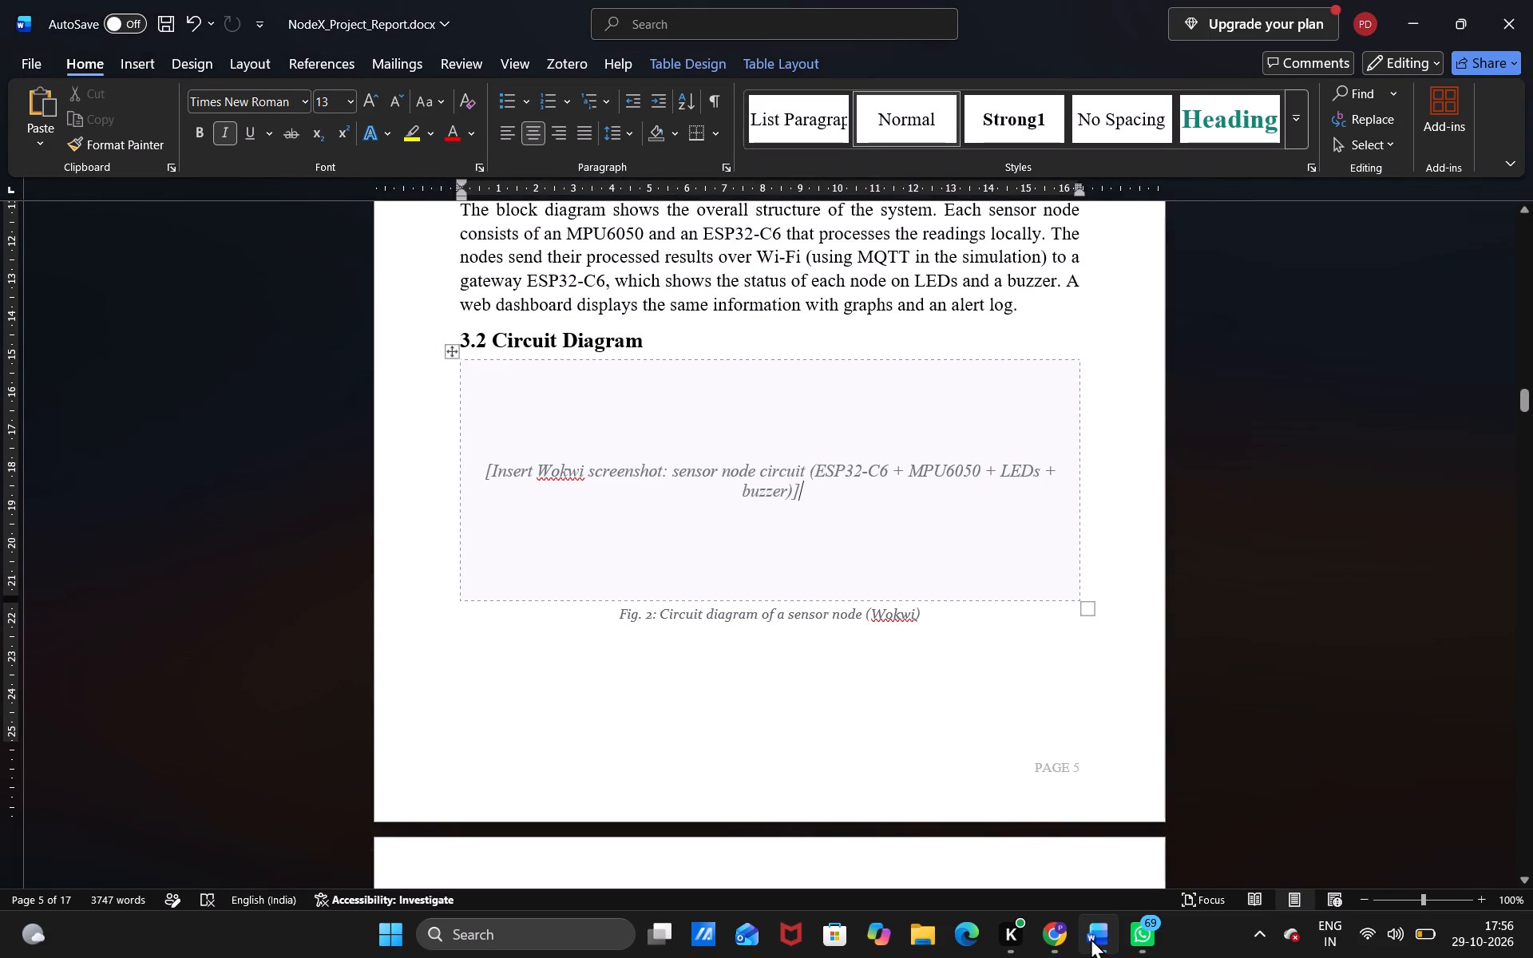
pyautogui.moveTo(816, 495); pyautogui.dragTo(555, 481)
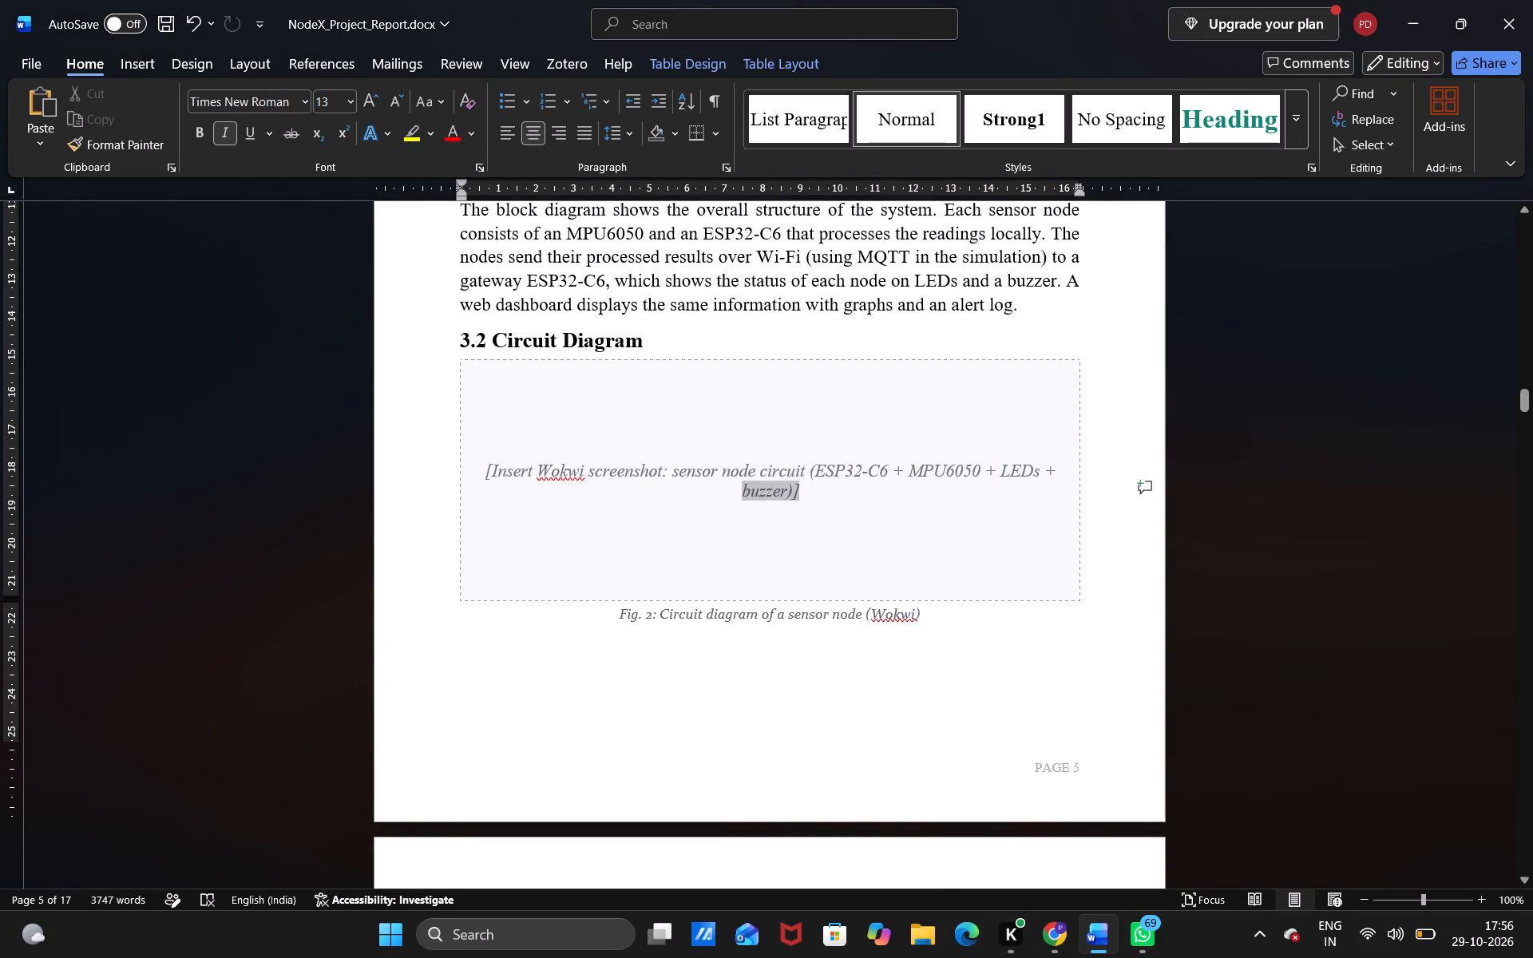
pyautogui.moveTo(555, 481); pyautogui.dragTo(482, 469)
pyautogui.hotkey('ctrl', 'v')
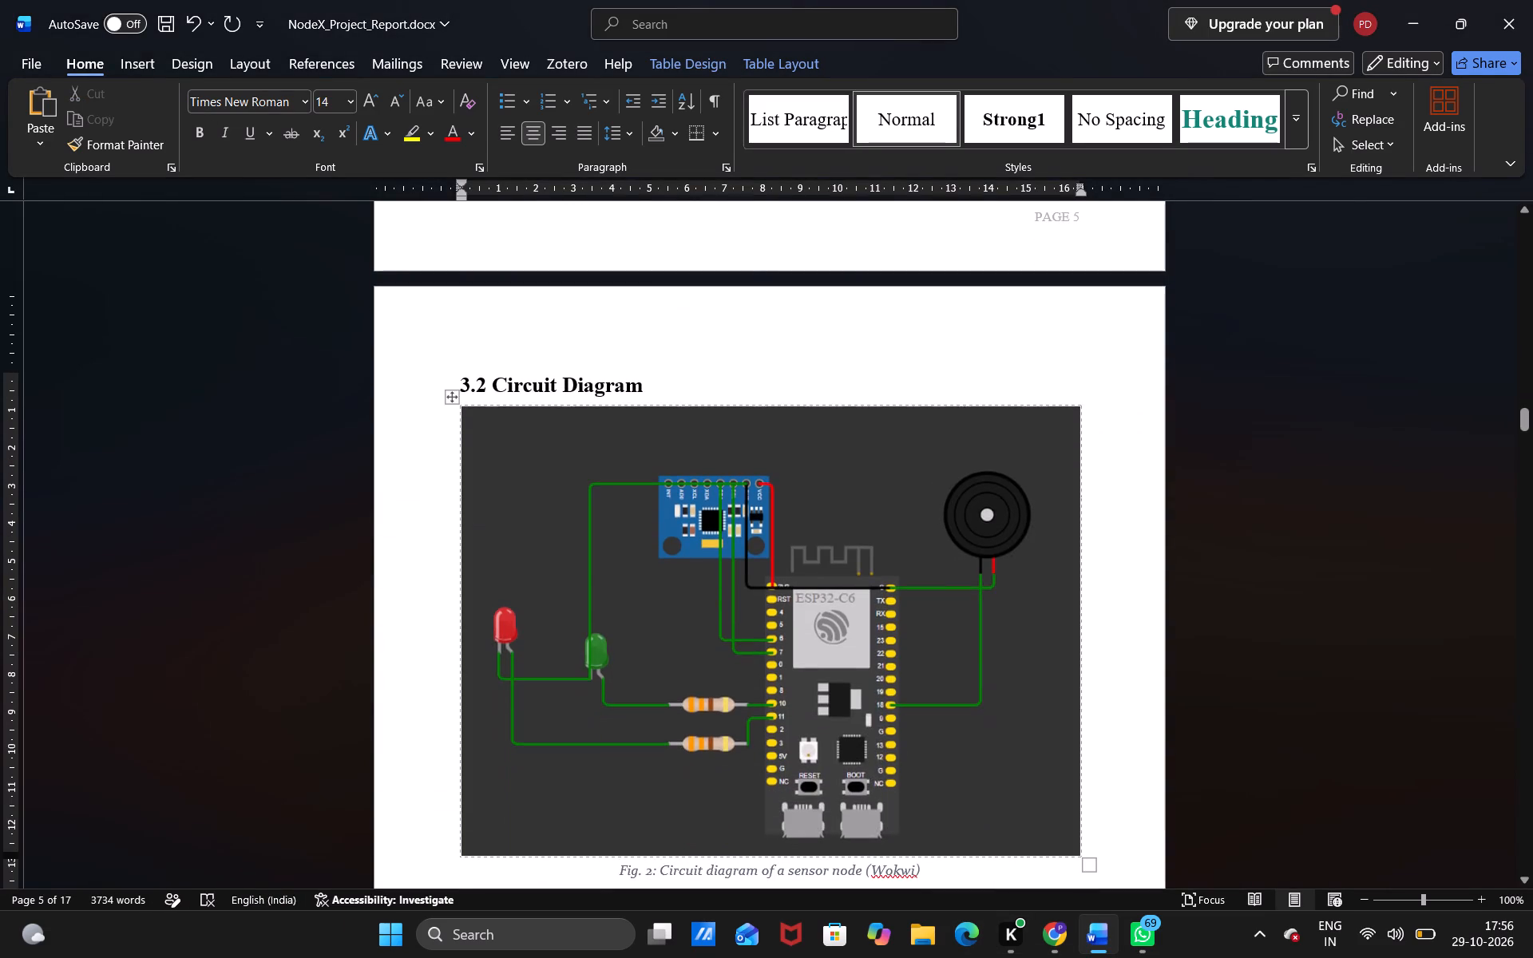
# Review the report's layout around section 3.2 and back to the cover page, checking the inserted circuit image and the remaining gateway placeholder.
pyautogui.scroll(1, 624, 437)
pyautogui.scroll(-3, 624, 437)
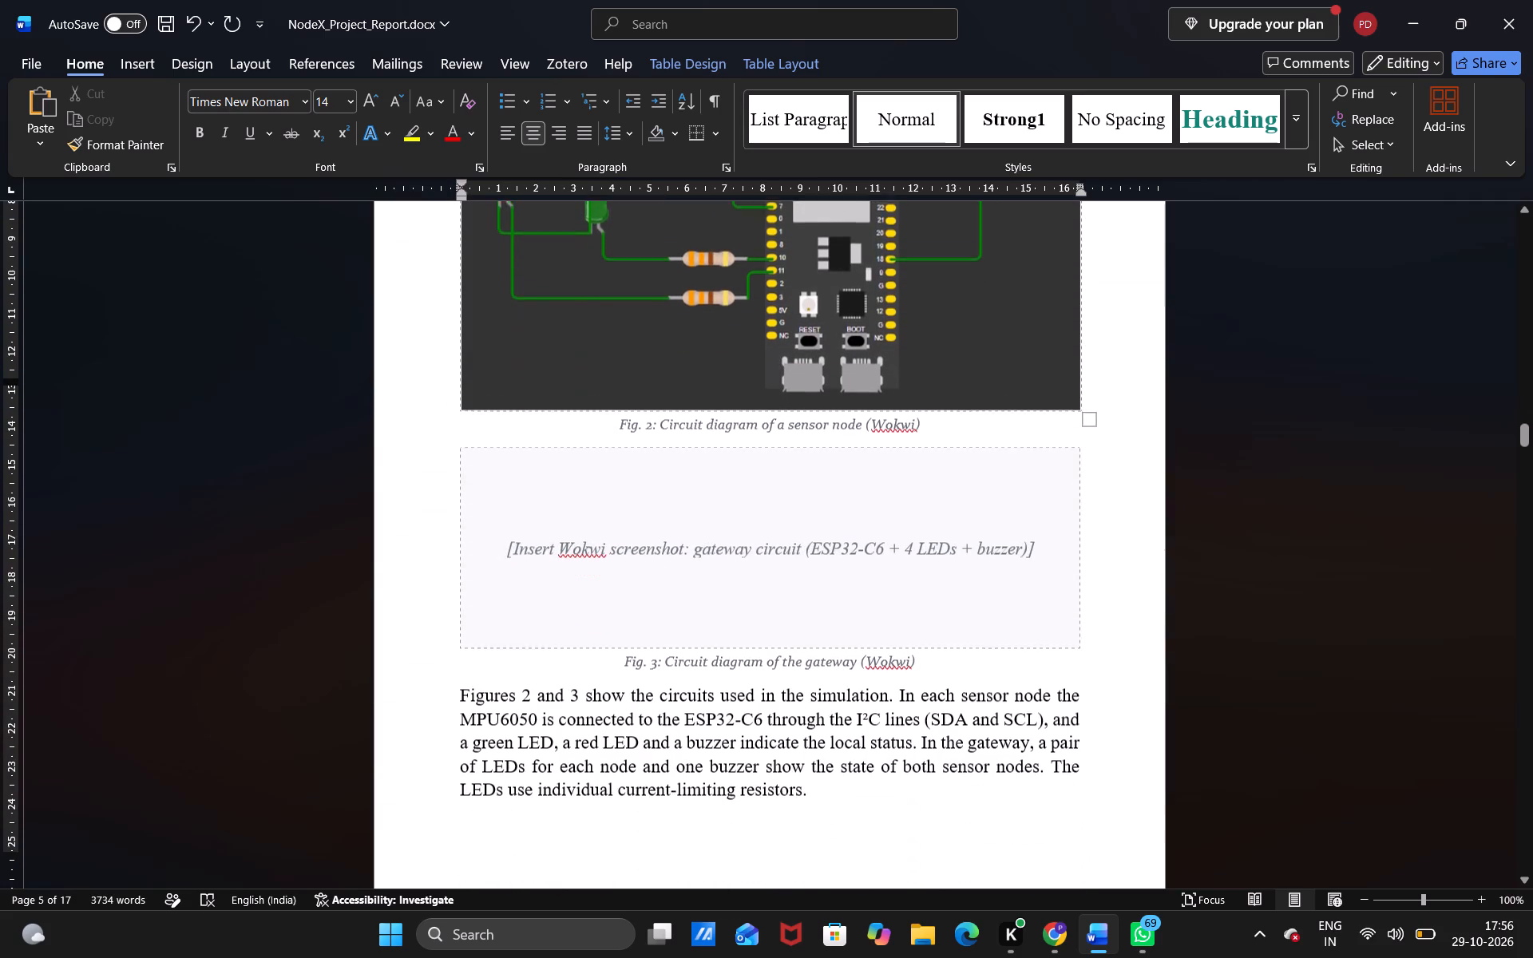
pyautogui.scroll(2, 699, 457)
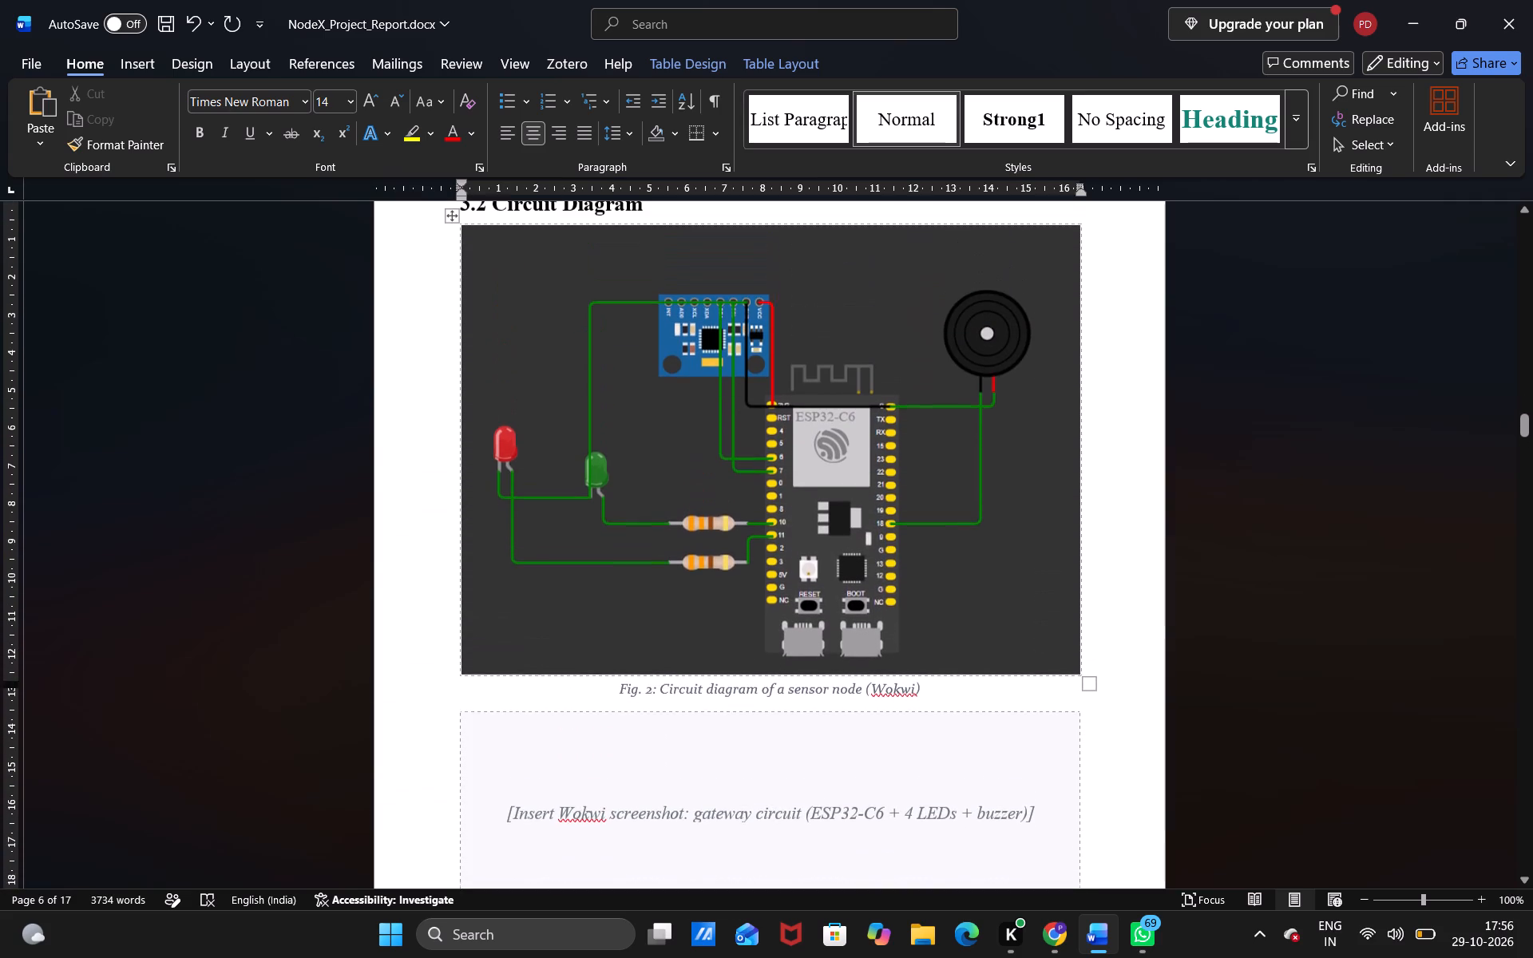
pyautogui.scroll(1, 699, 457)
pyautogui.scroll(-1, 699, 457)
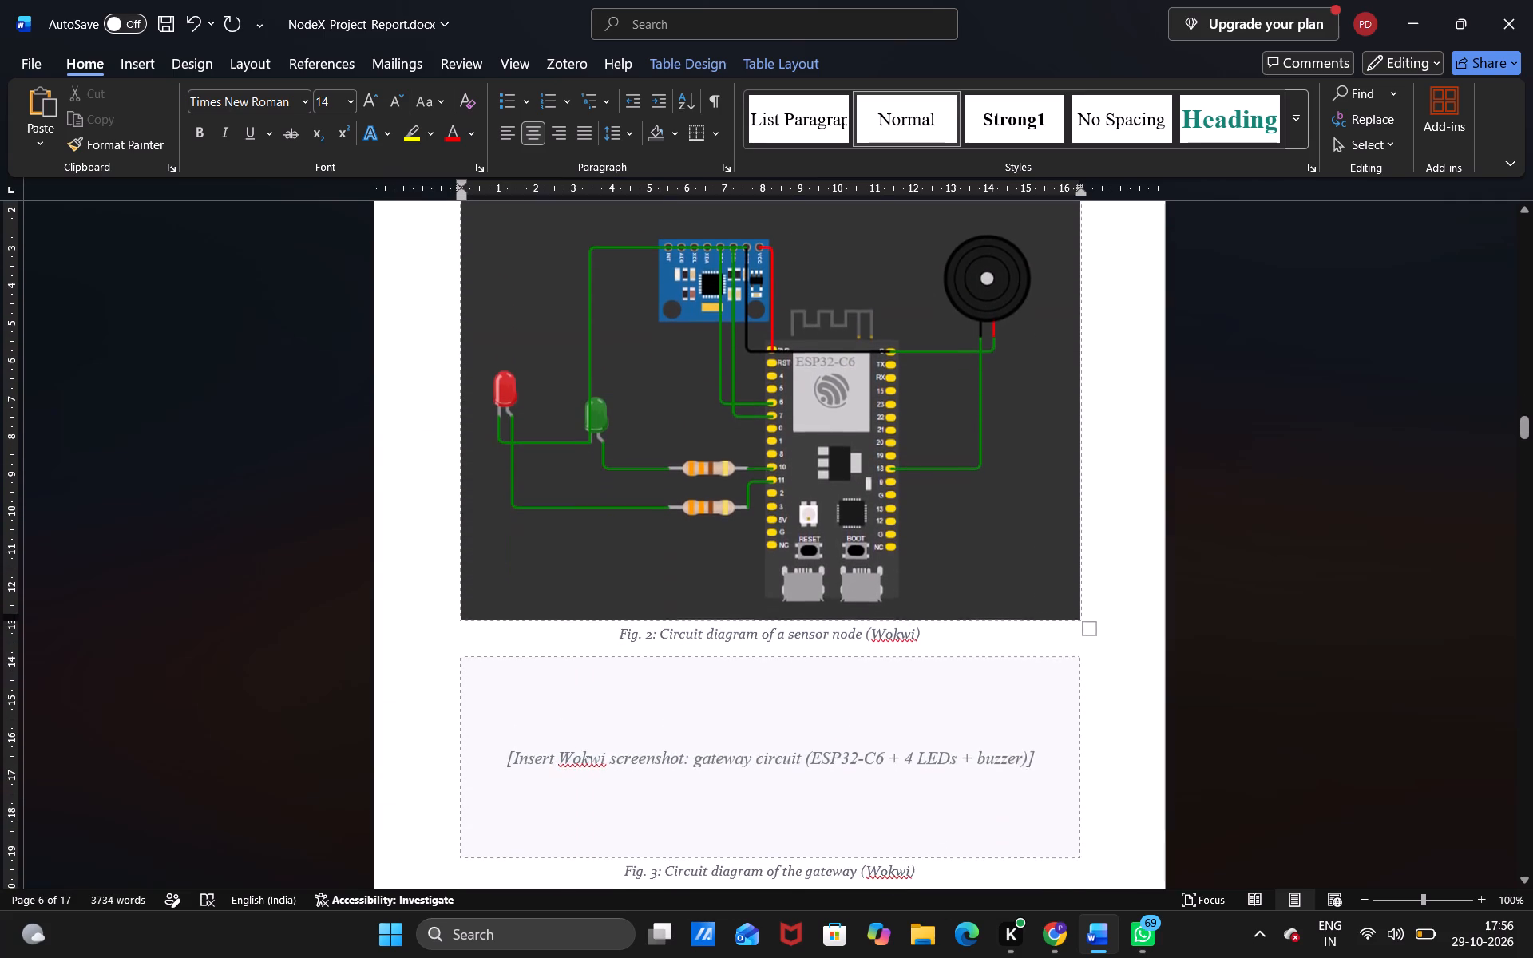
pyautogui.scroll(-1, 699, 457)
pyautogui.click(768, 726)
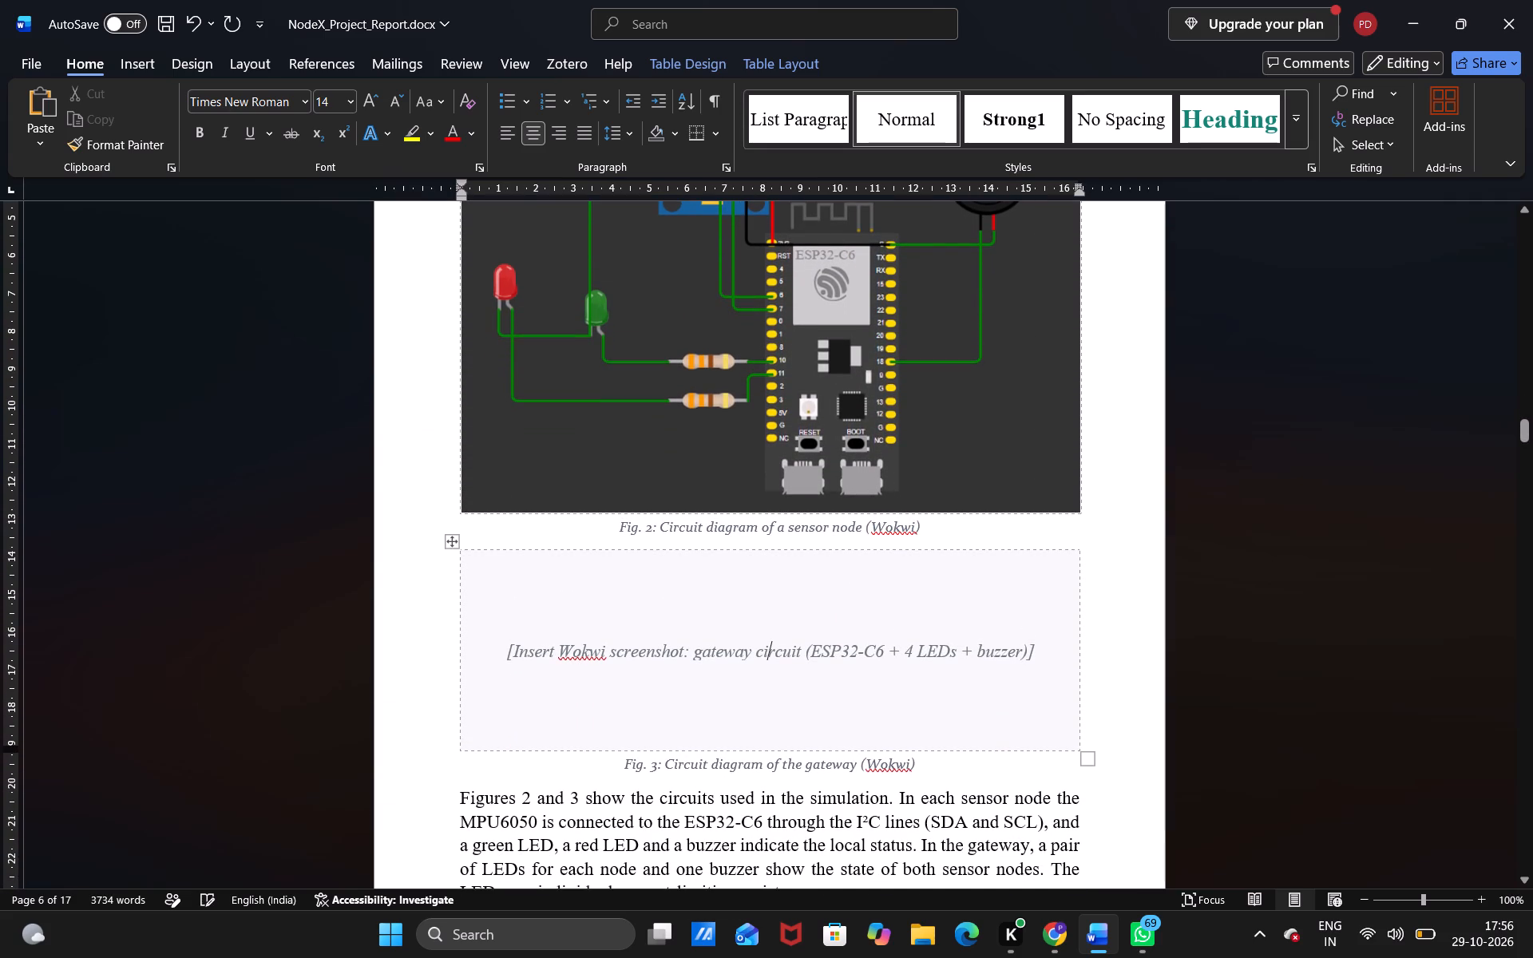
pyautogui.scroll(3, 940, 596)
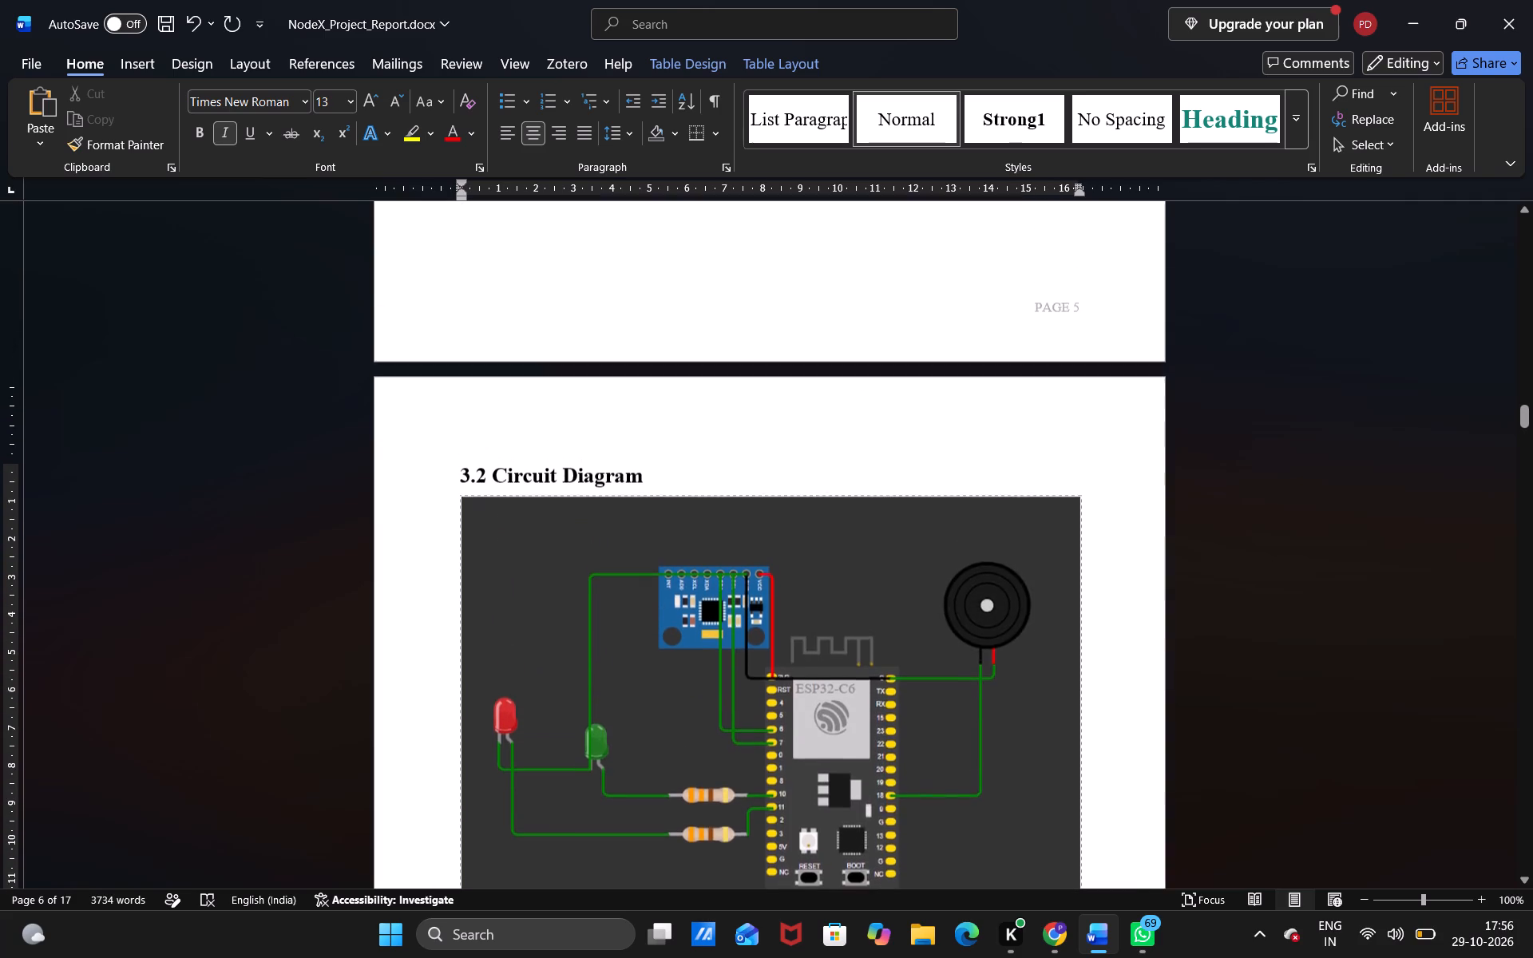
pyautogui.scroll(5, 940, 596)
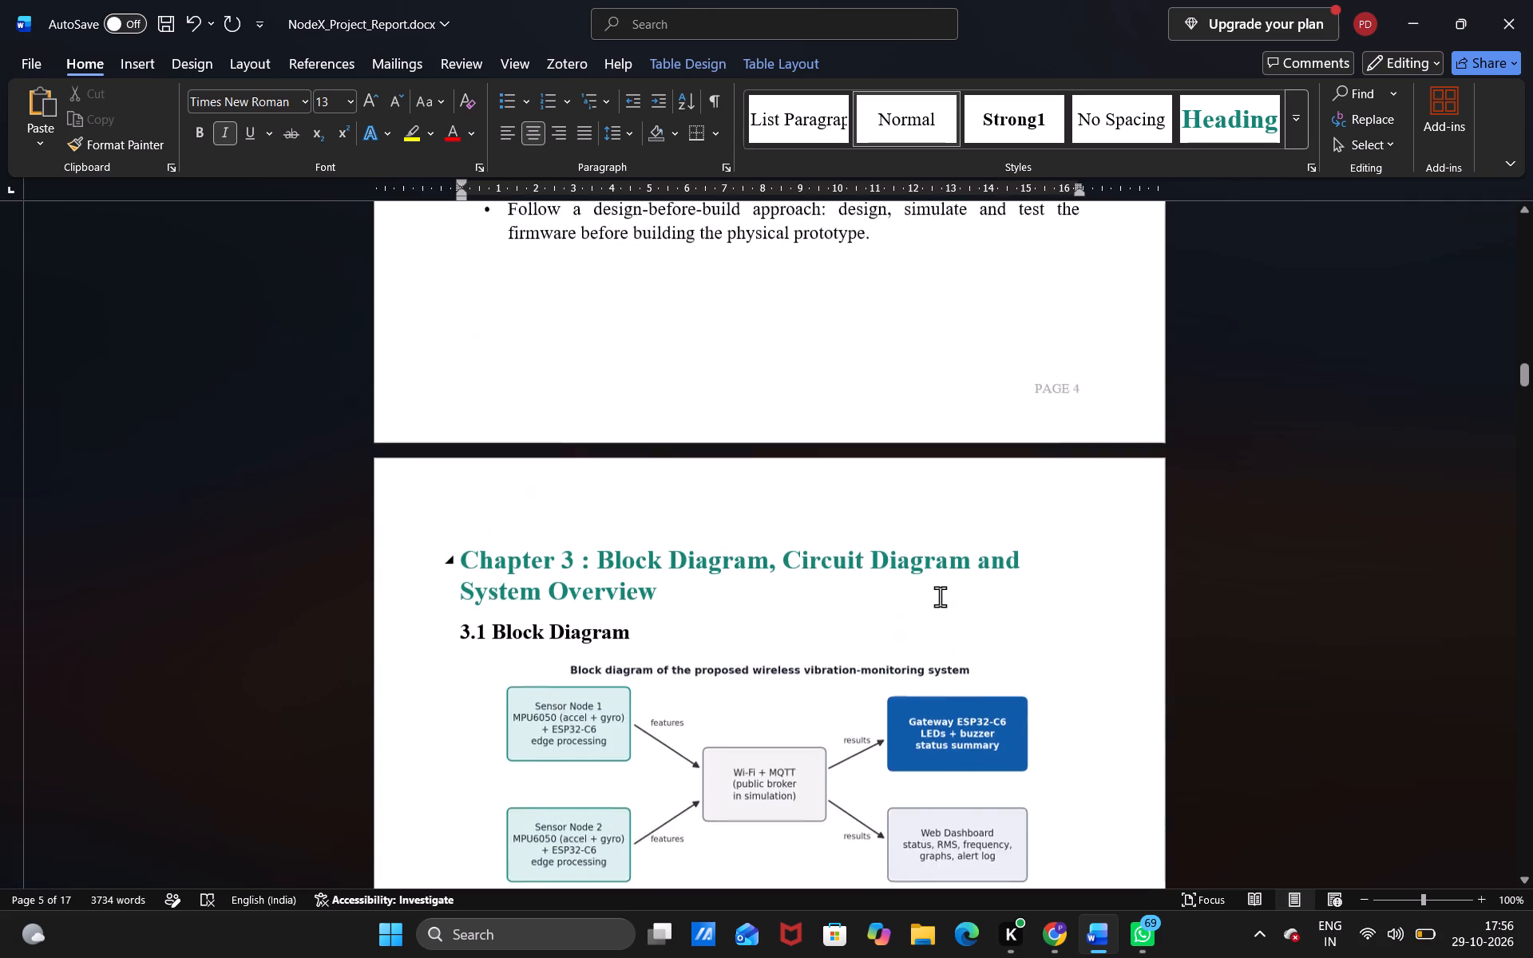
pyautogui.scroll(6, 940, 596)
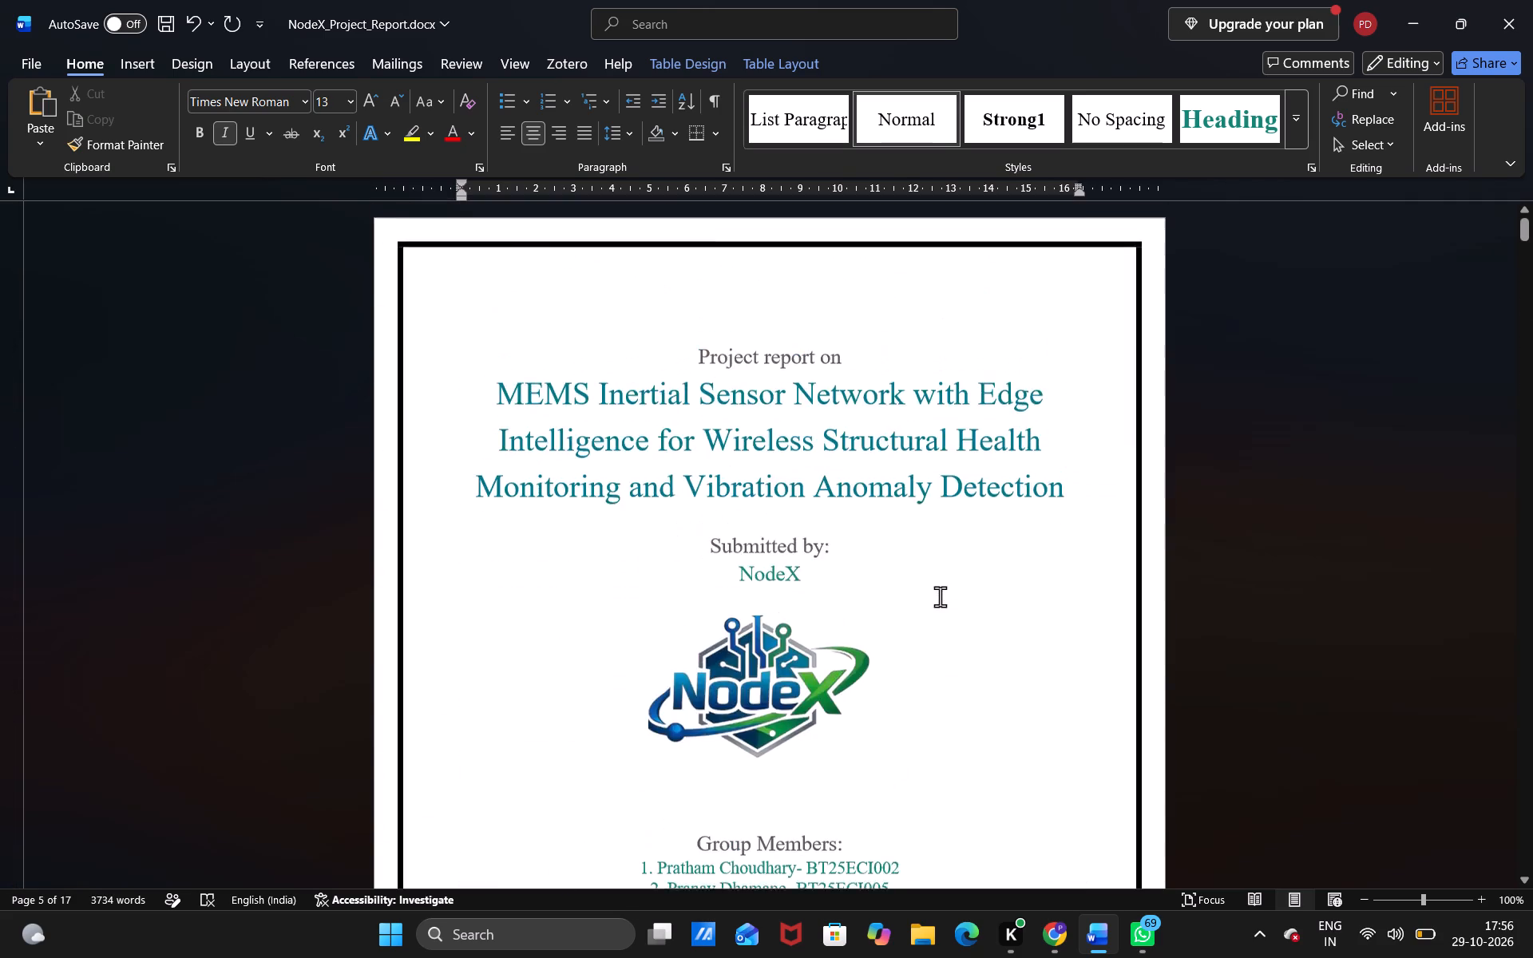
pyautogui.scroll(-10, 940, 596)
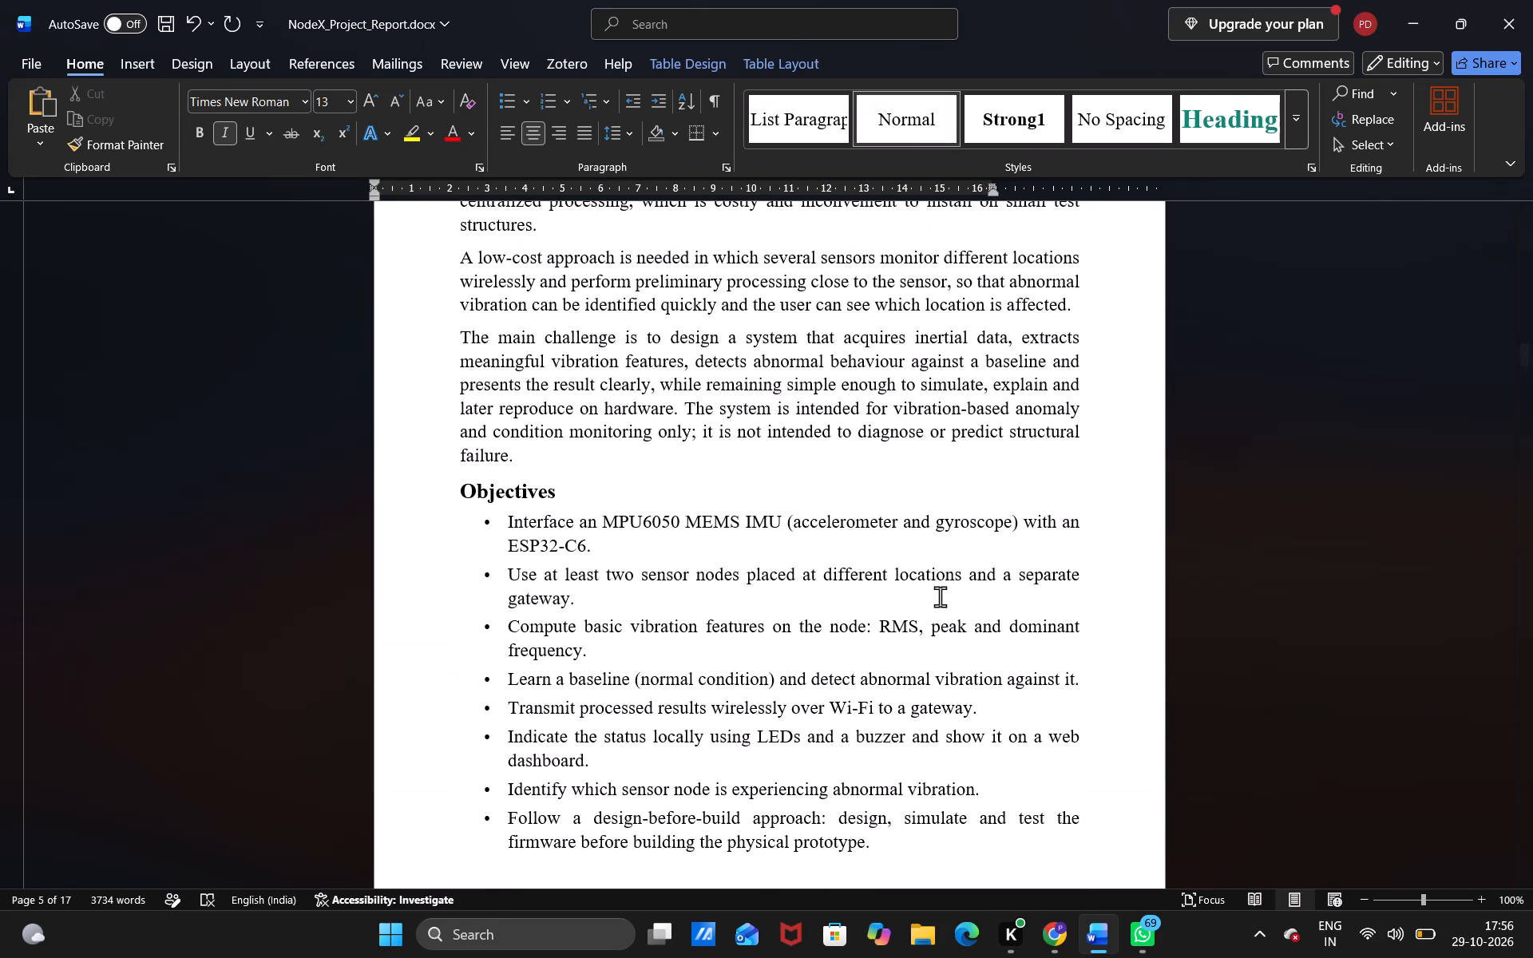
pyautogui.scroll(-6, 802, 590)
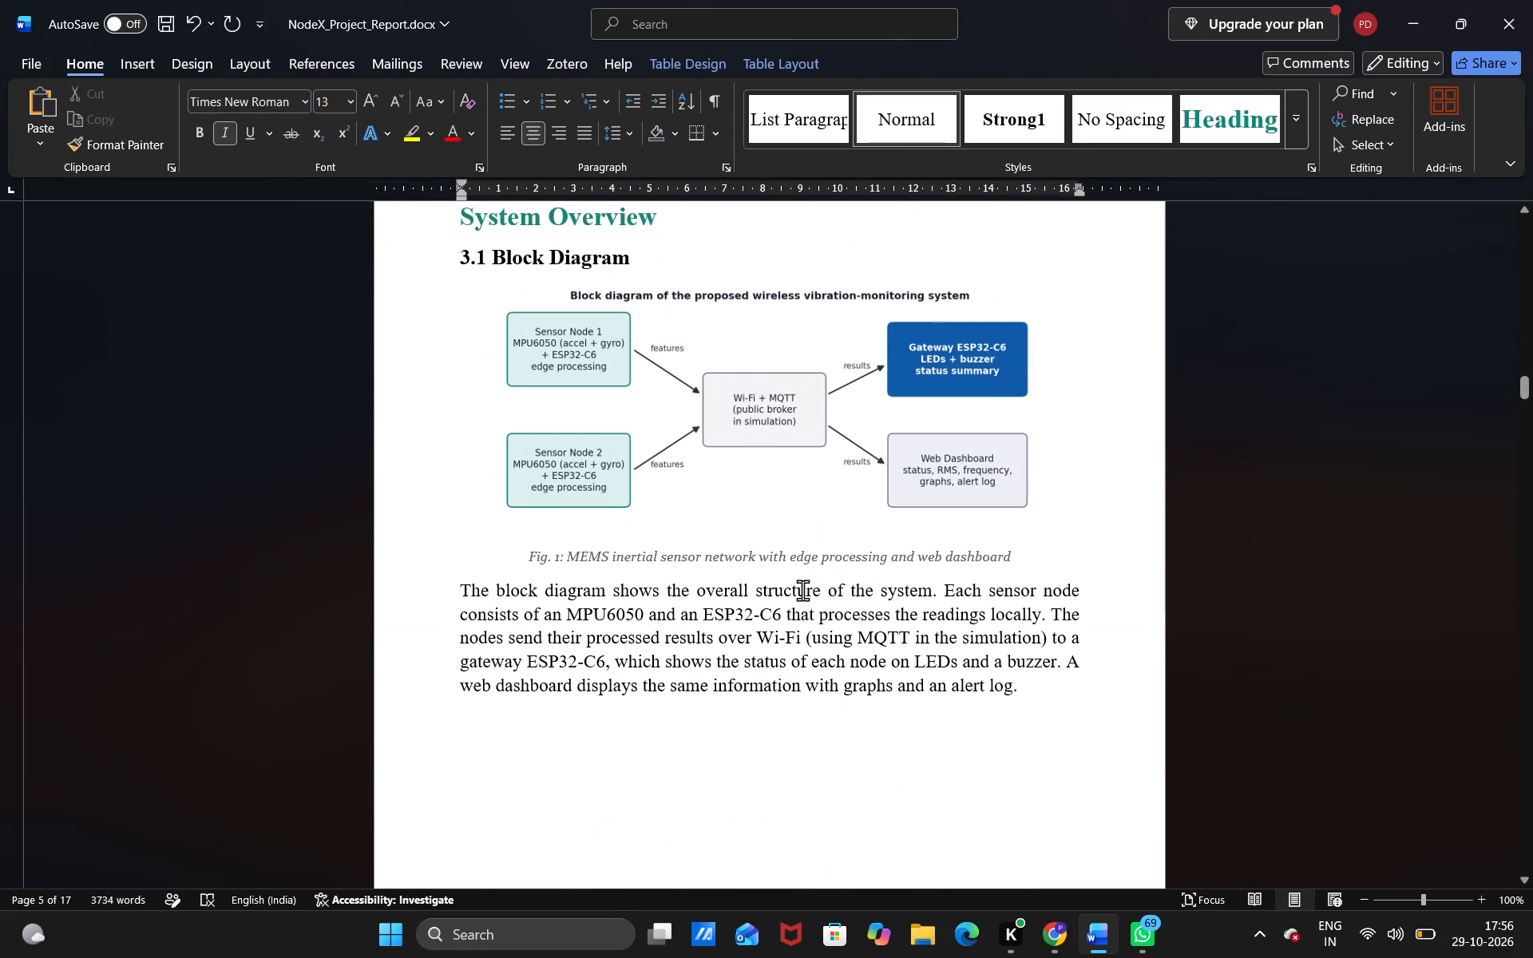
pyautogui.scroll(-2, 802, 590)
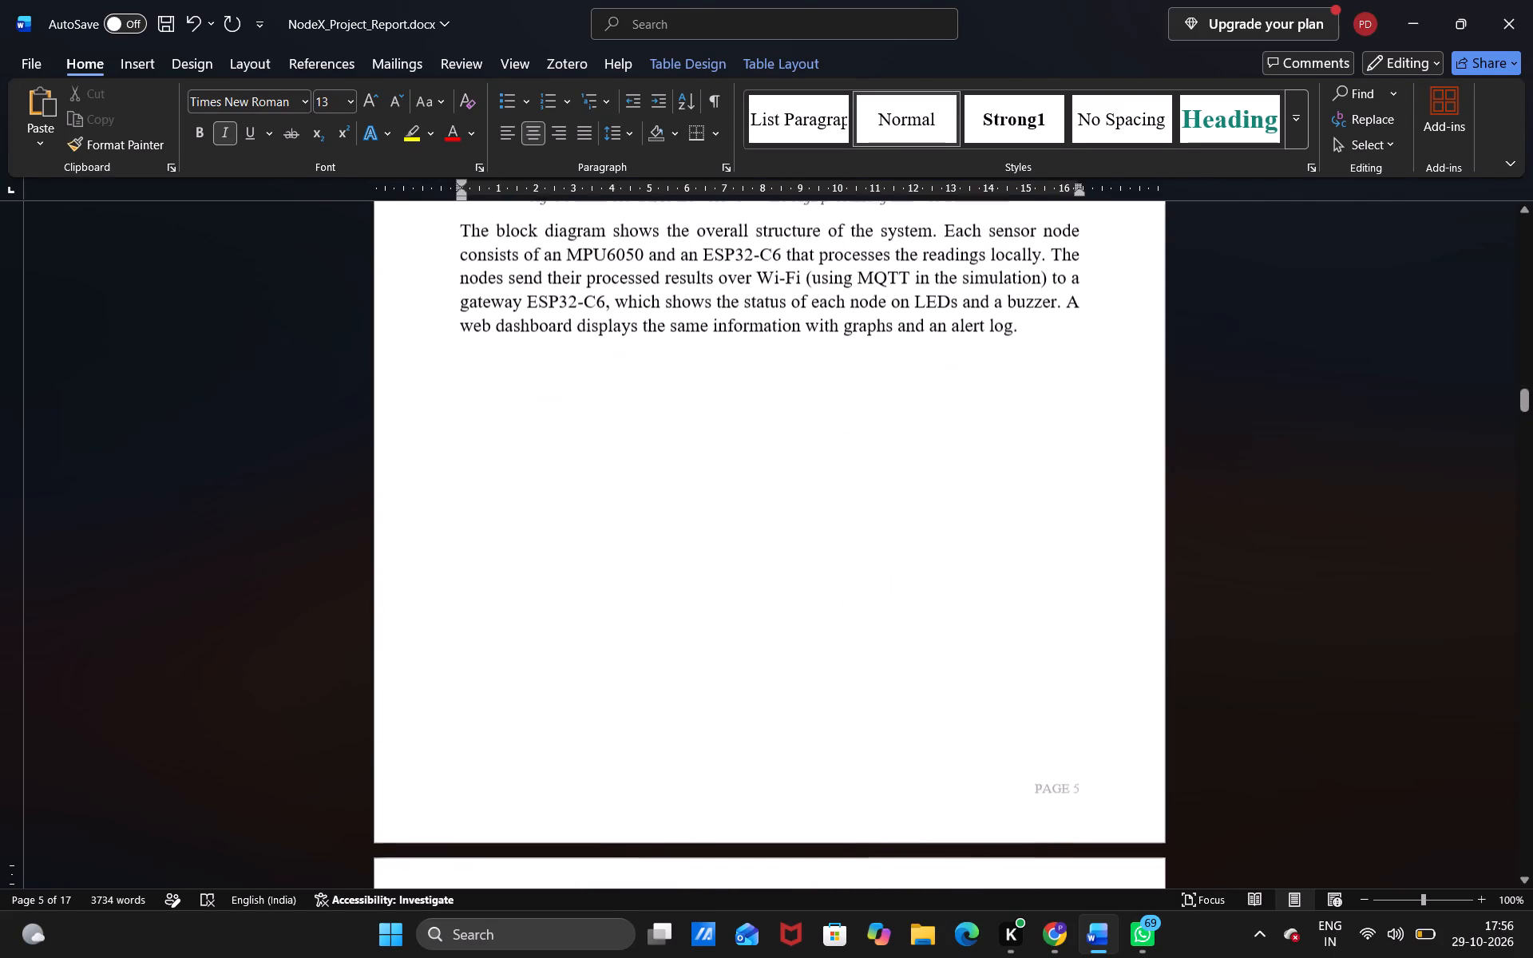
pyautogui.scroll(-3, 802, 590)
pyautogui.scroll(1, 802, 590)
pyautogui.scroll(-3, 802, 590)
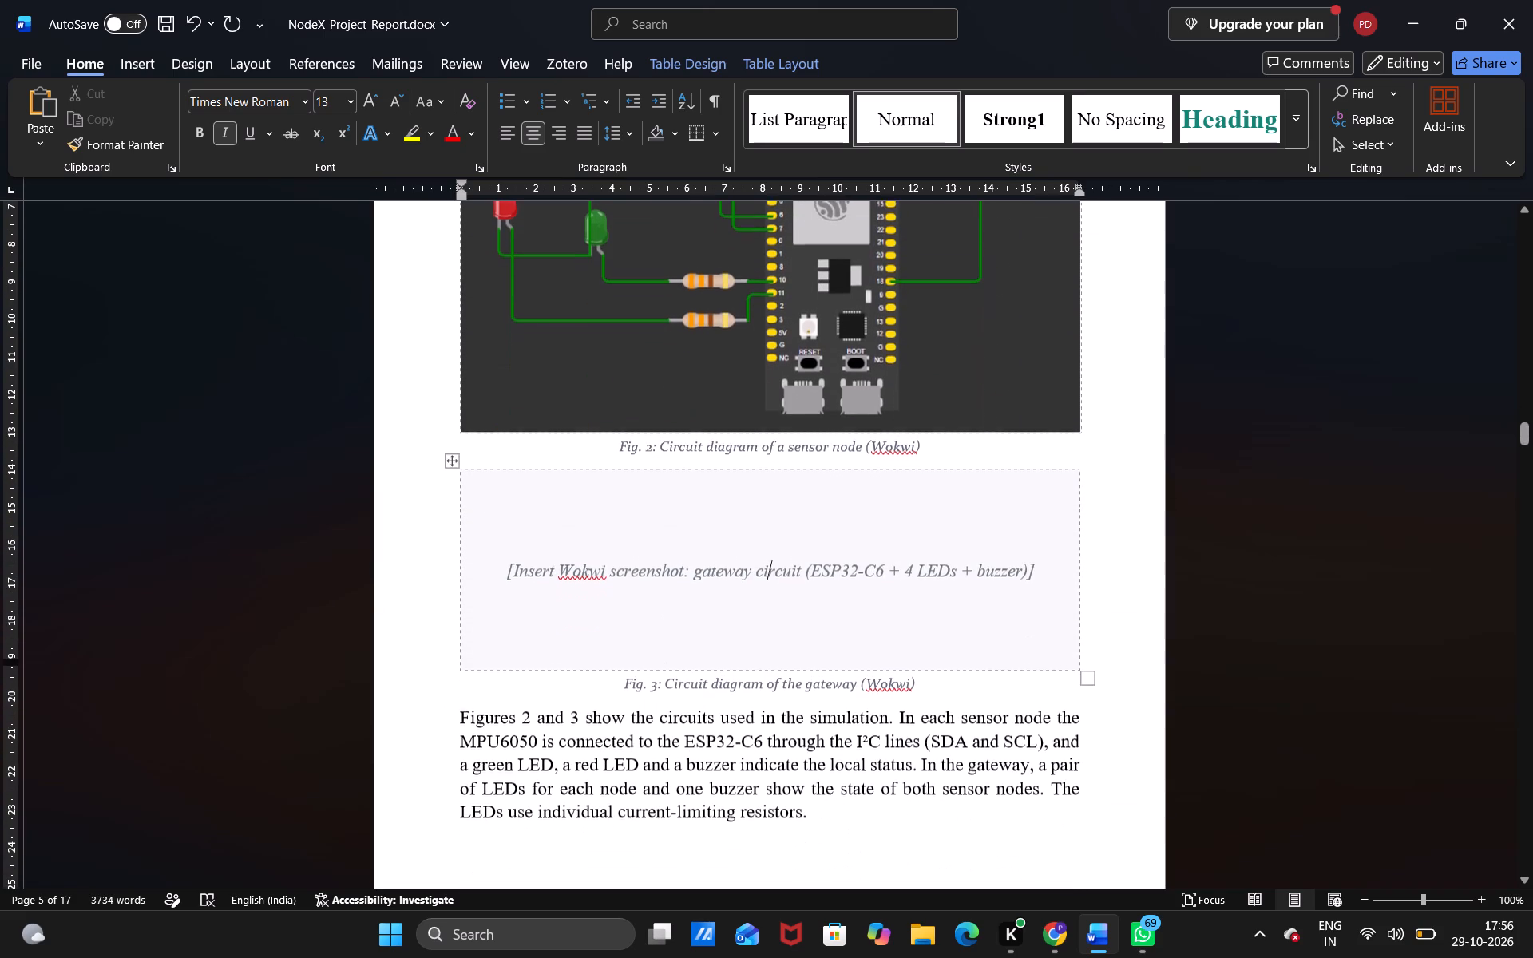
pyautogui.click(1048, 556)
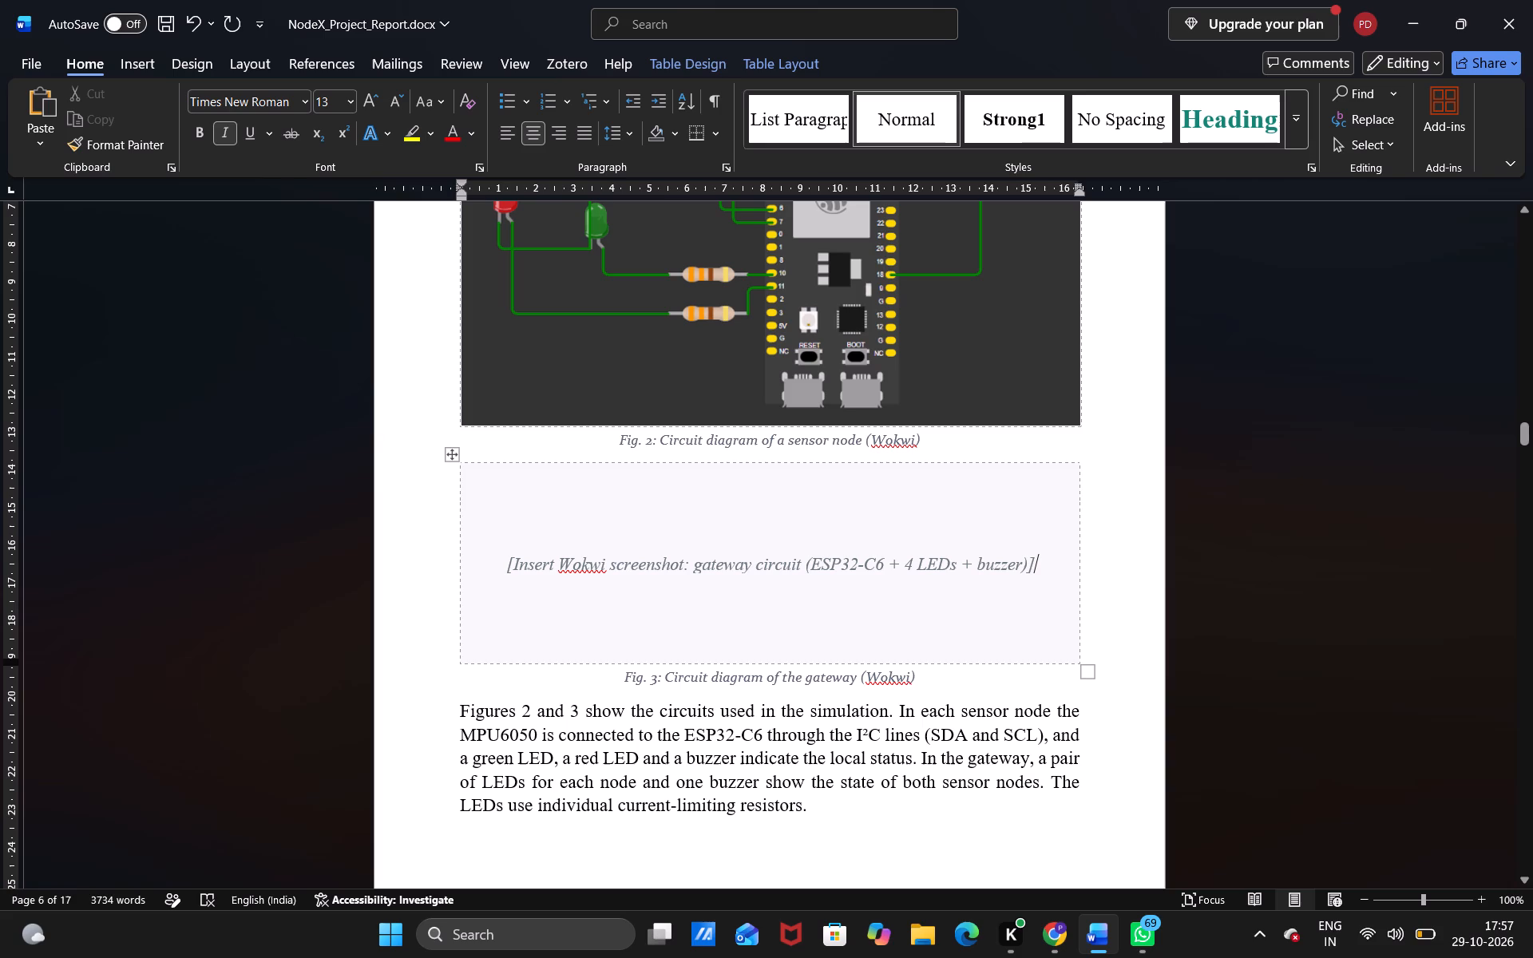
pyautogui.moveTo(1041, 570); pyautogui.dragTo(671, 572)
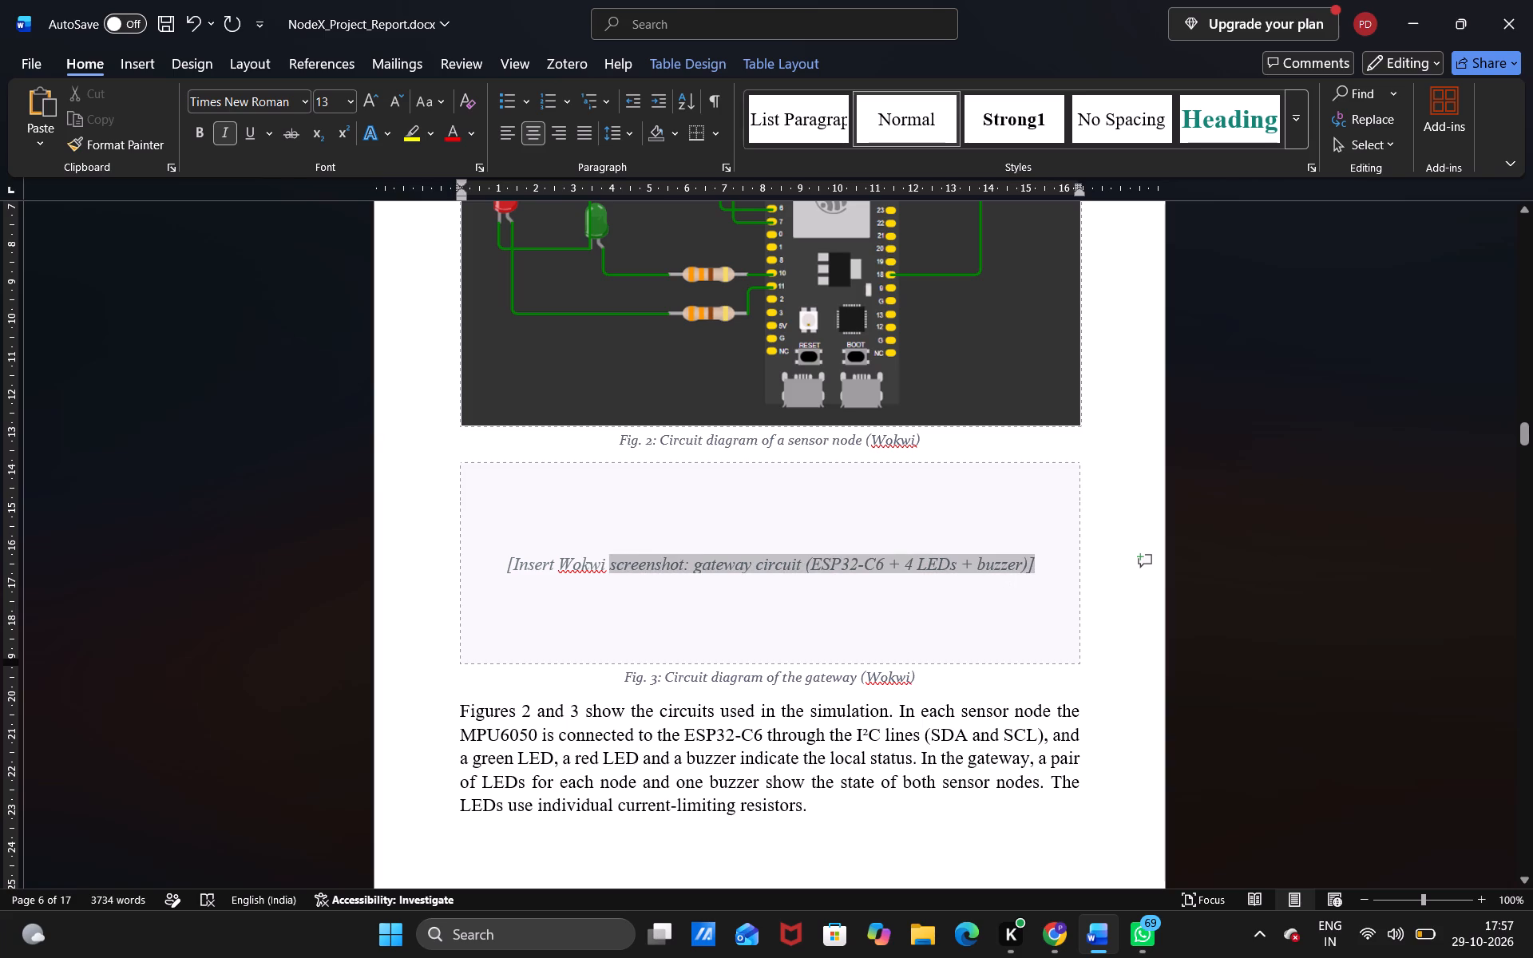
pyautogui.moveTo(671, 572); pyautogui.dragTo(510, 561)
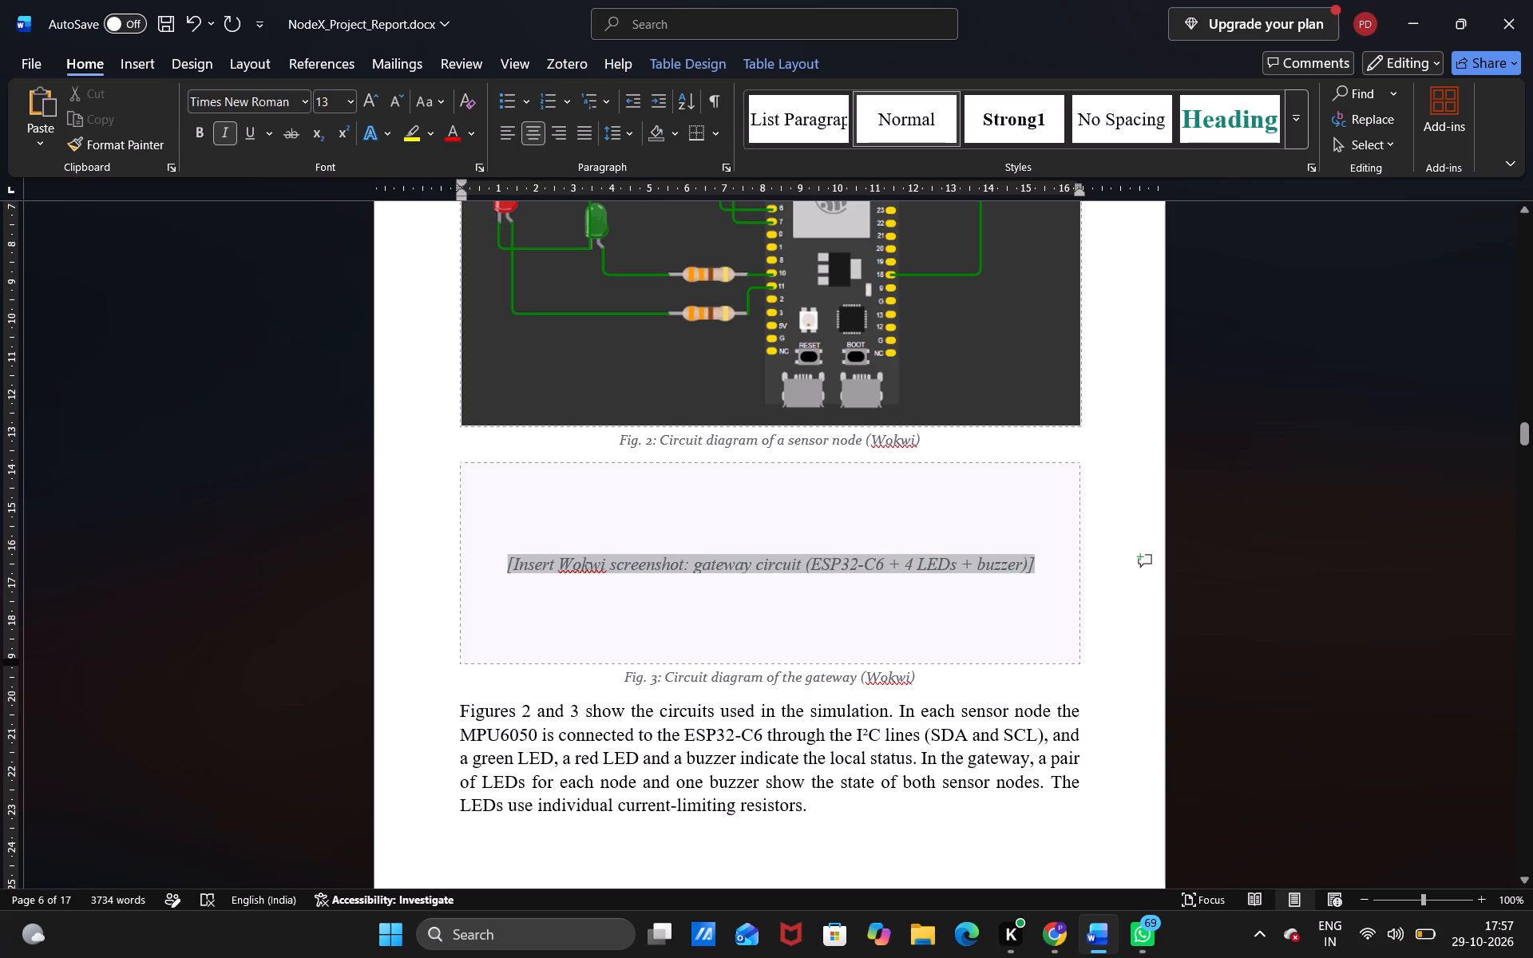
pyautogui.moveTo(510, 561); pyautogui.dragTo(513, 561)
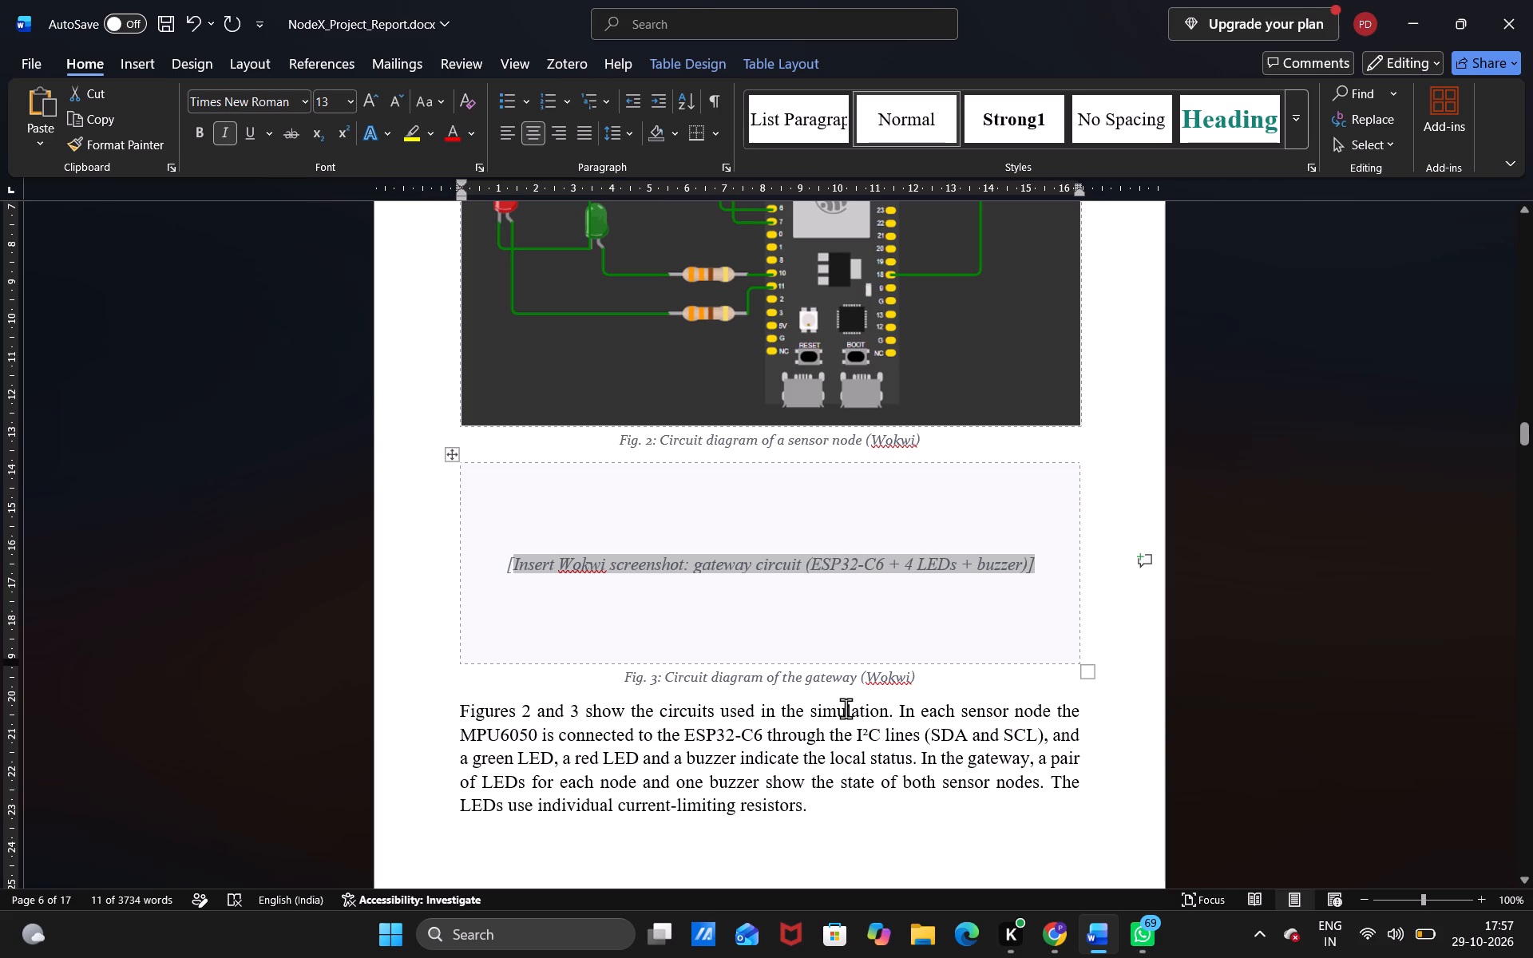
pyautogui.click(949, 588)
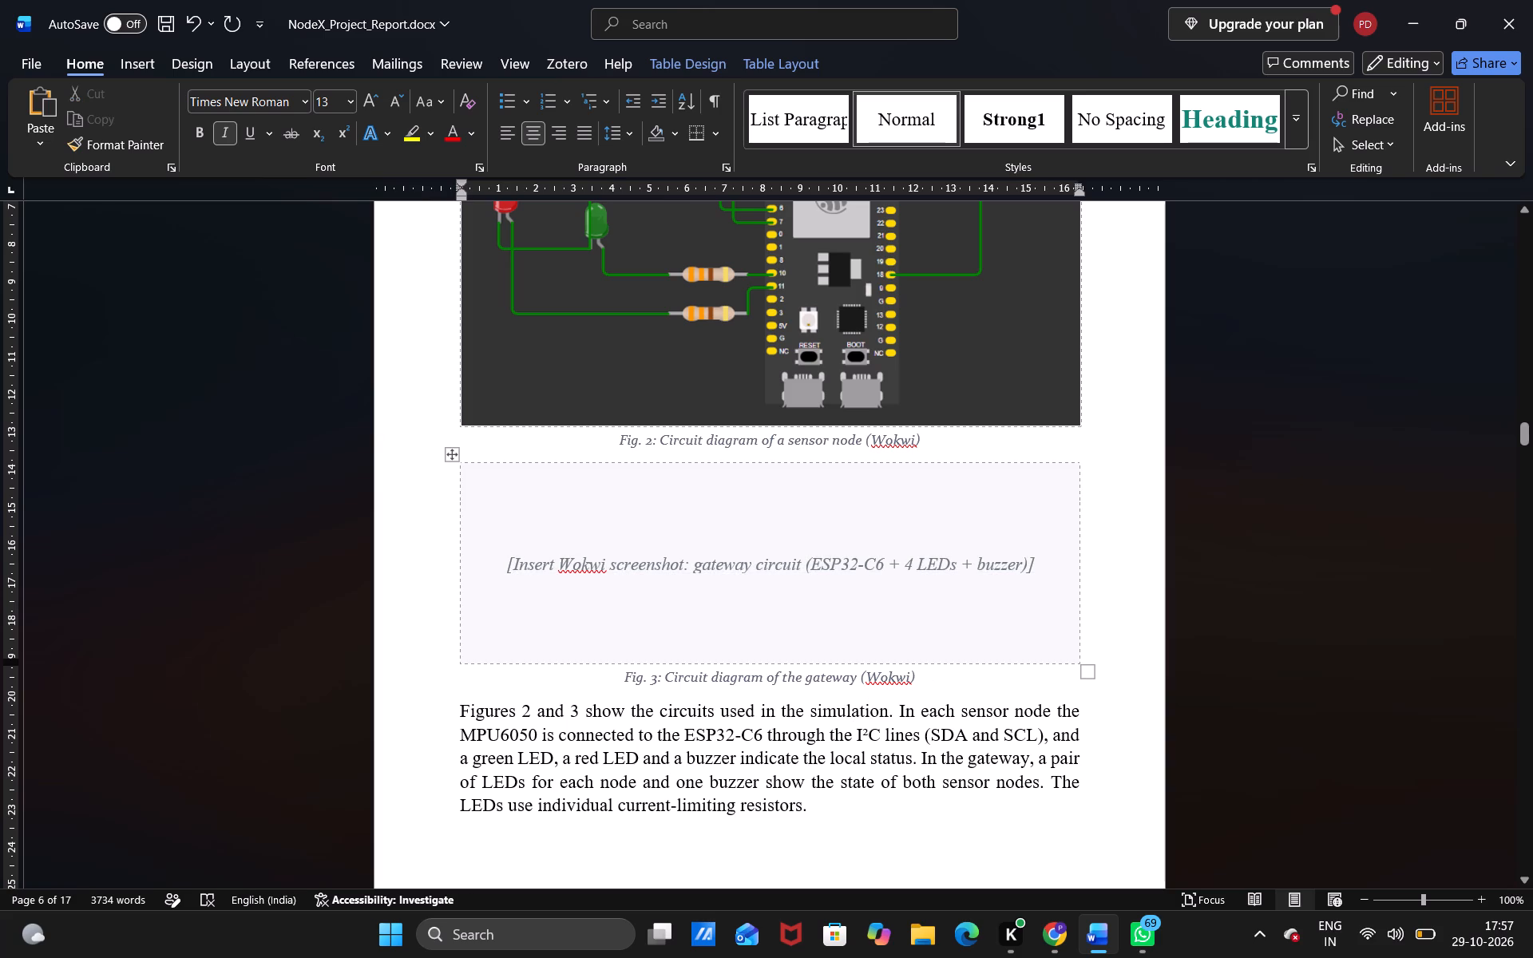
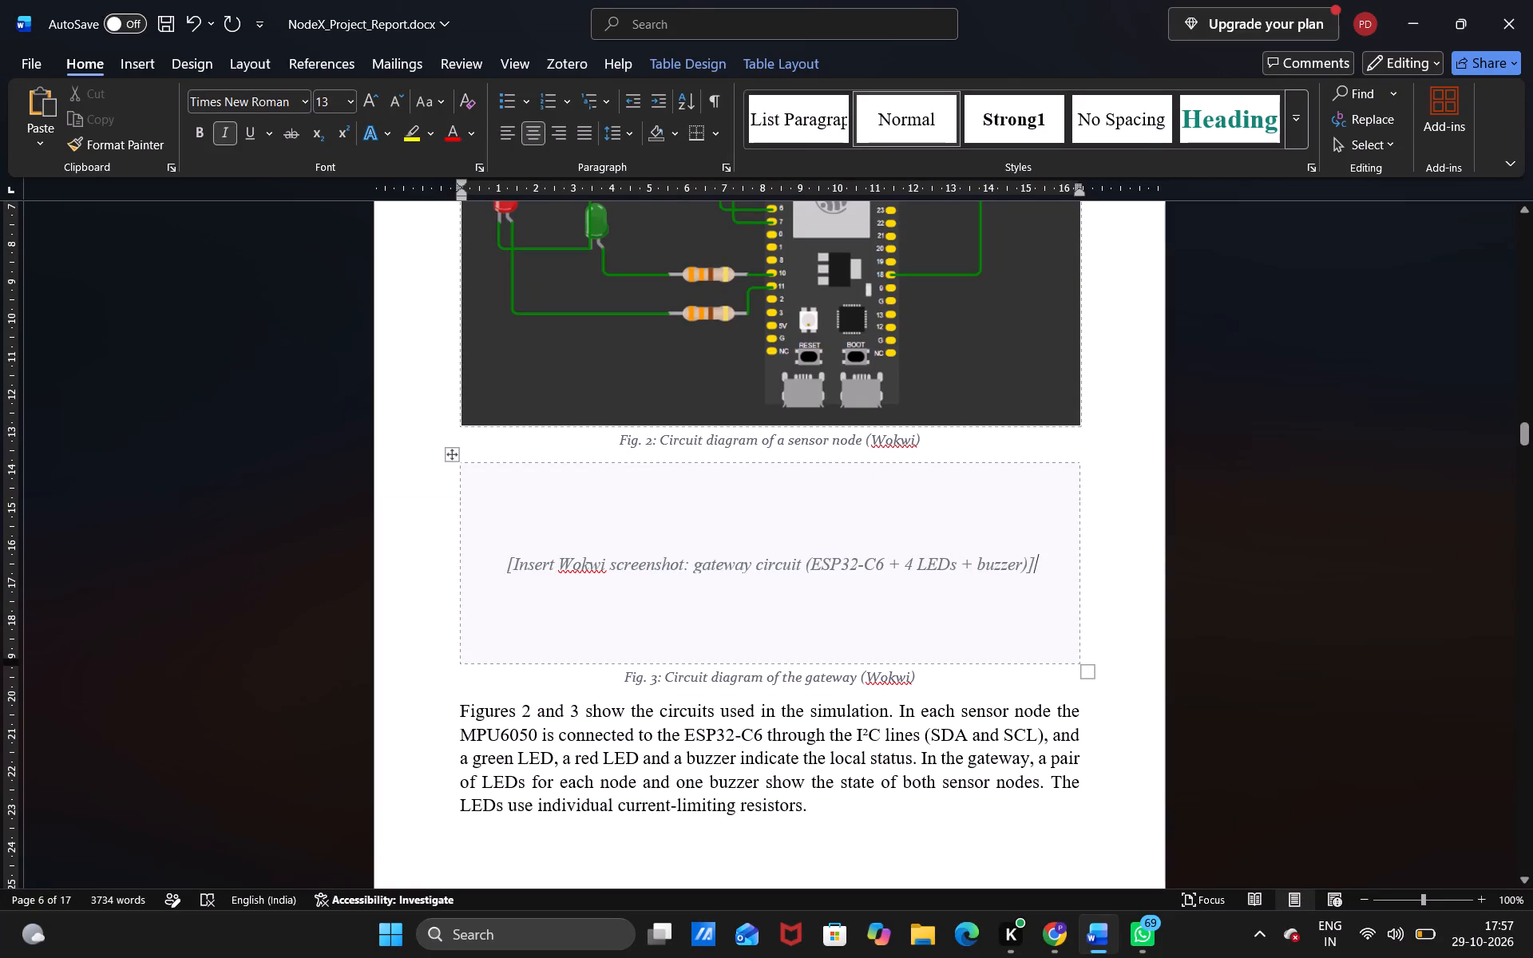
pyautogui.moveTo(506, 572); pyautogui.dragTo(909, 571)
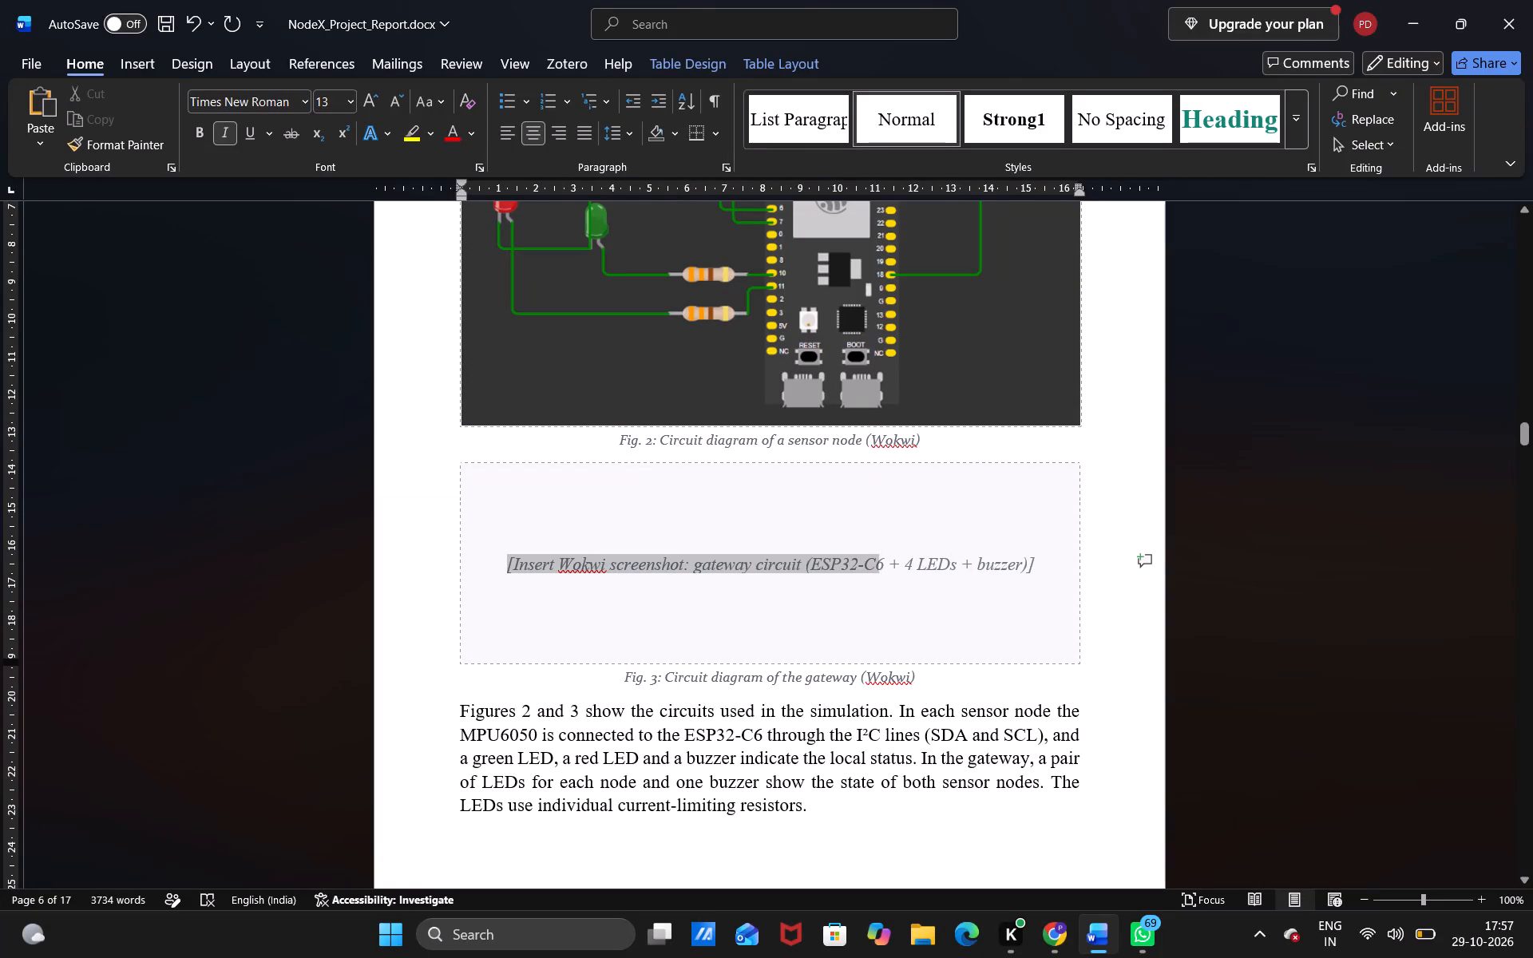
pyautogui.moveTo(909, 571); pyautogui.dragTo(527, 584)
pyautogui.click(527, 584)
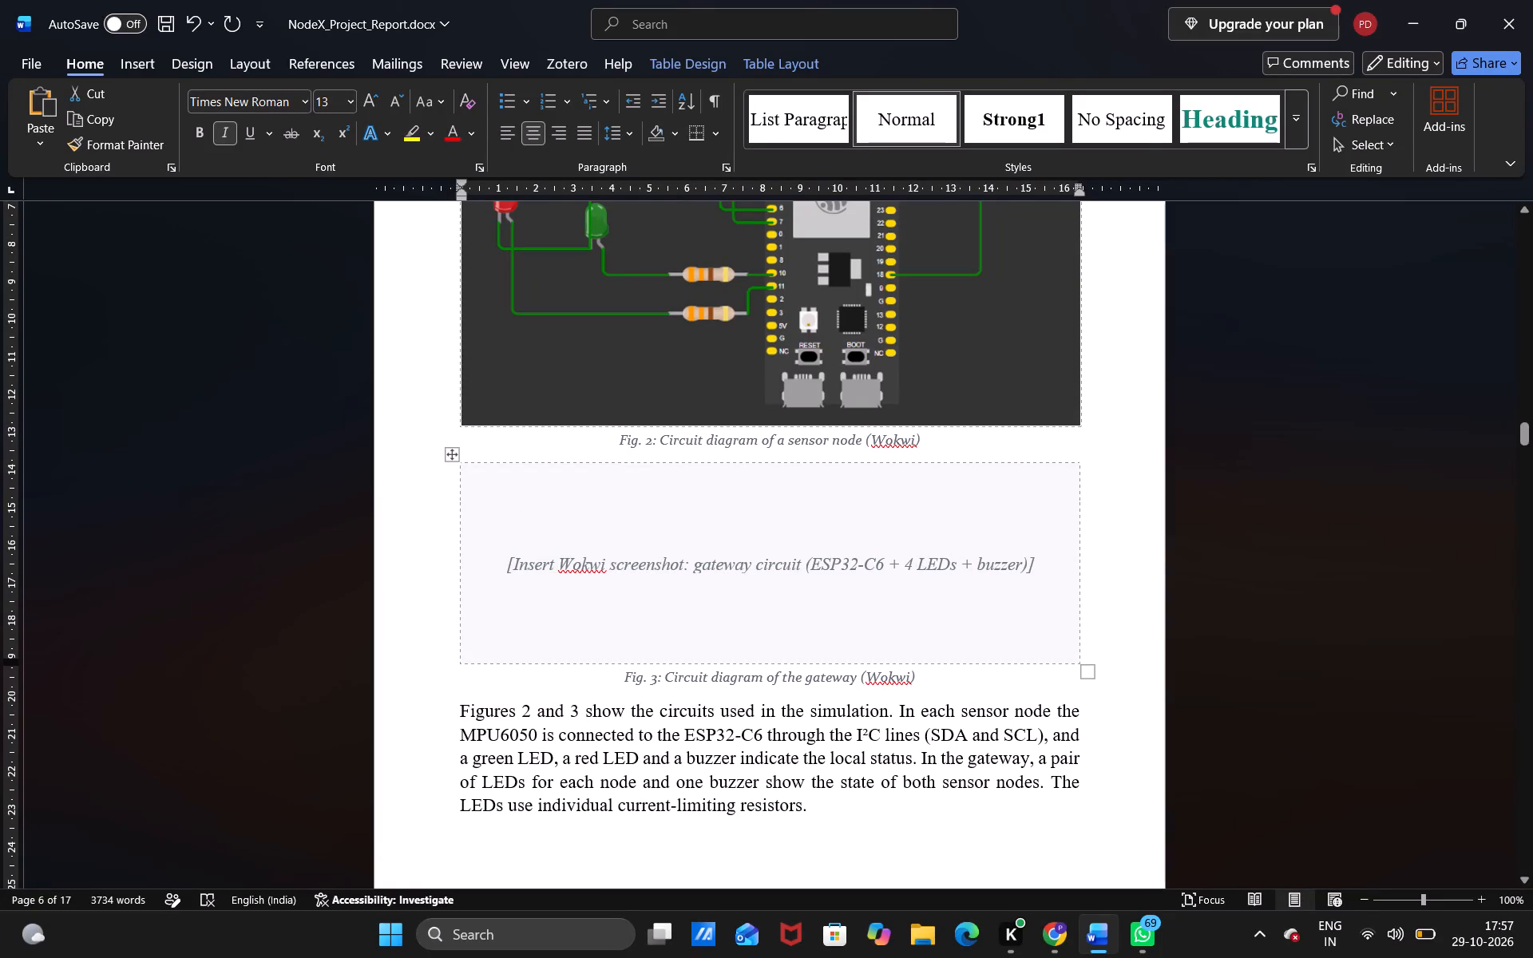
# Switch to Chrome and open the Pranav gateway Wokwi project in a new tab, searching for wokwi.
pyautogui.click(1072, 935)
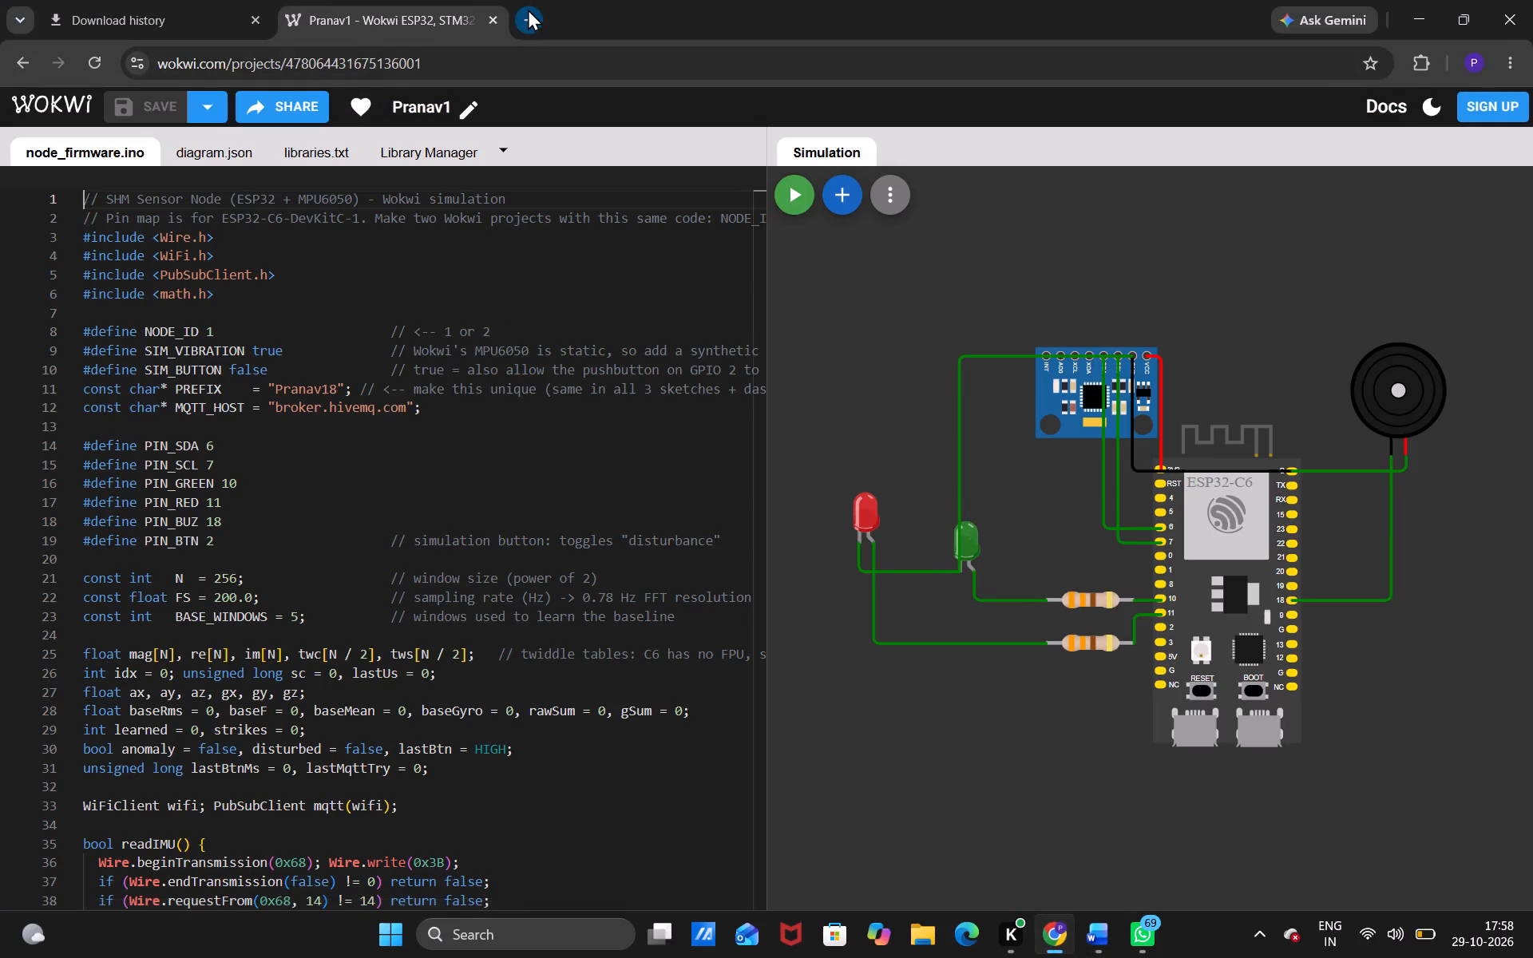
pyautogui.click(528, 9)
pyautogui.write('pranav')
pyautogui.press('BackSpace')
pyautogui.press('BackSpace')
pyautogui.press('BackSpace')
pyautogui.press('BackSpace')
pyautogui.press('BackSpace')
pyautogui.press('BackSpace')
pyautogui.press('BackSpace')
pyautogui.press('BackSpace')
pyautogui.press('BackSpace')
pyautogui.press('BackSpace')
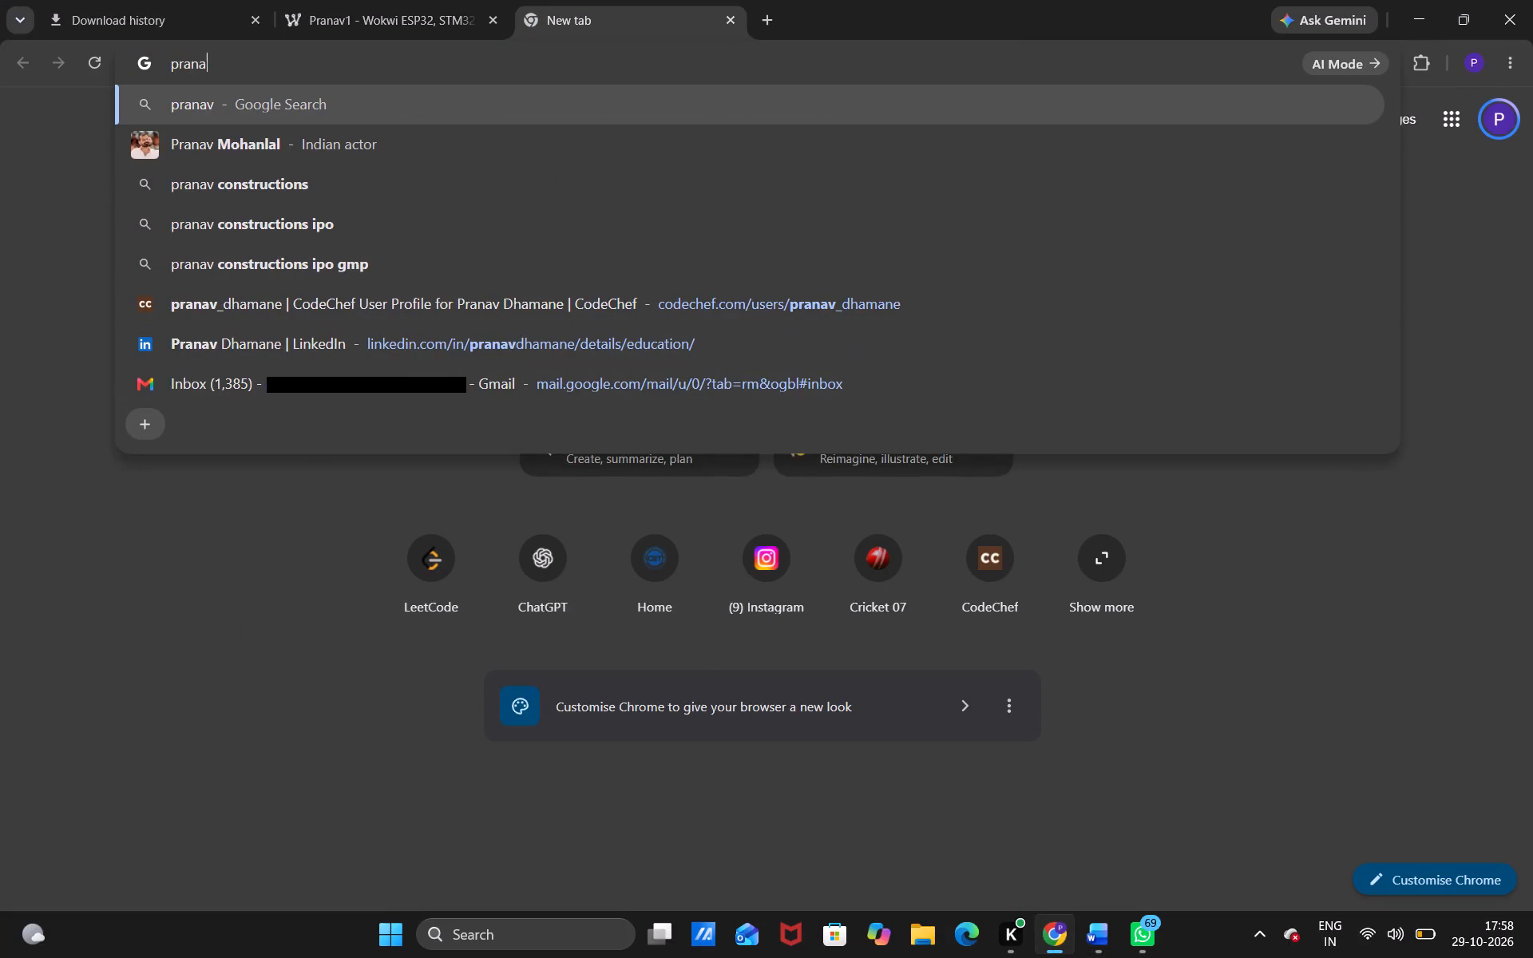
pyautogui.write('gatww')
pyautogui.press('BackSpace')
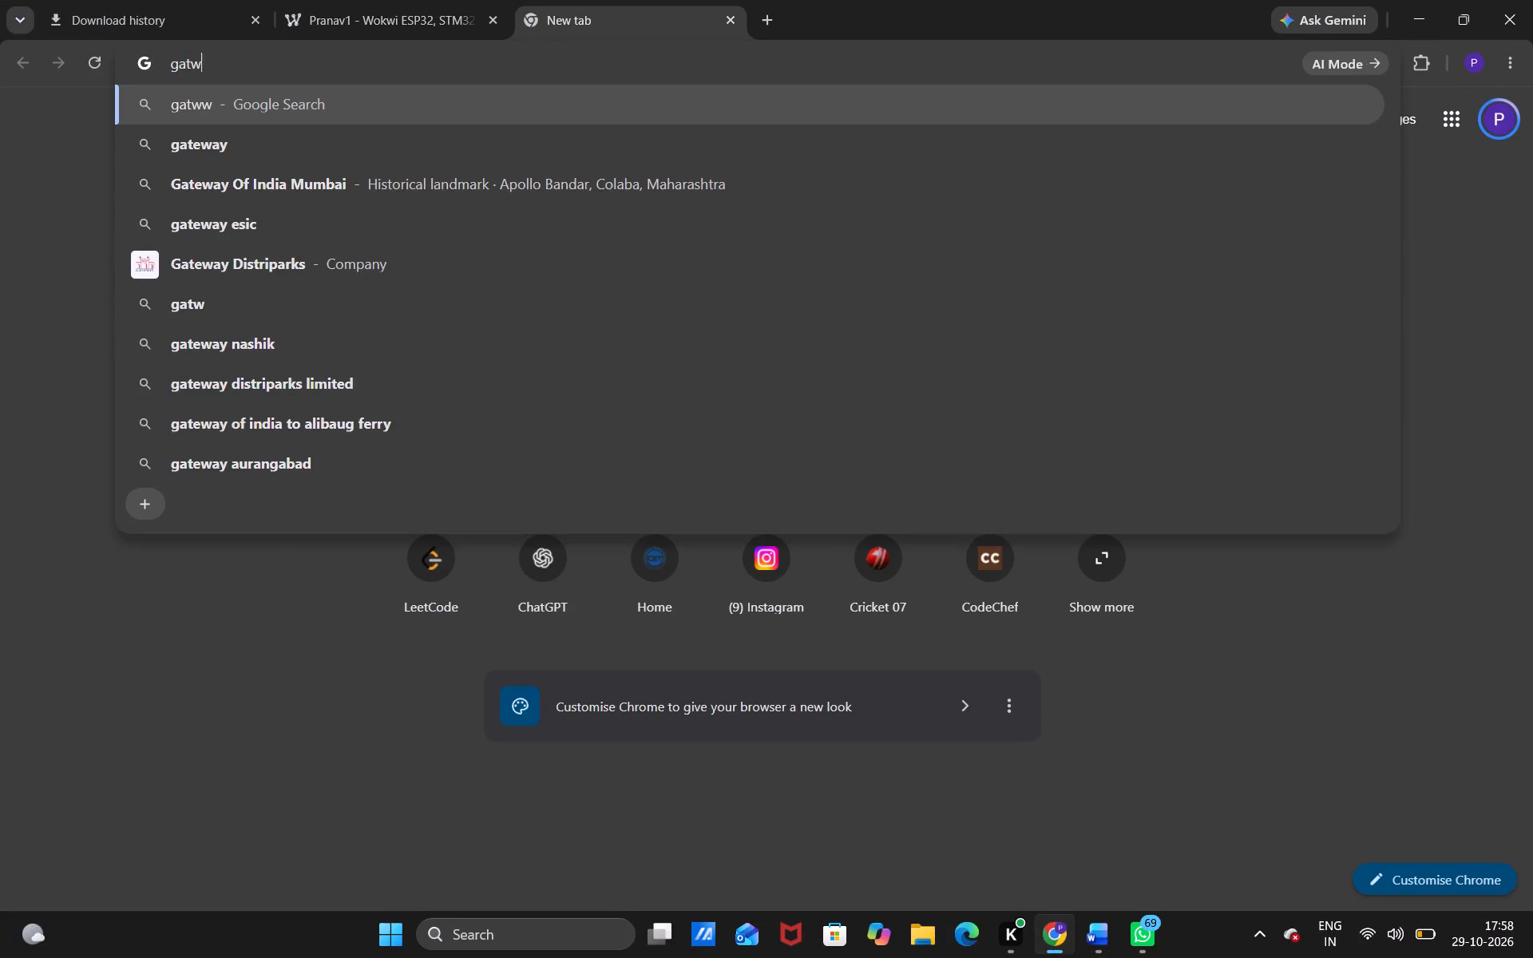
pyautogui.press('BackSpace')
pyautogui.press('BackSpace')
pyautogui.press('BackSpace')
pyautogui.press('BackSpace')
pyautogui.write('wokwi')
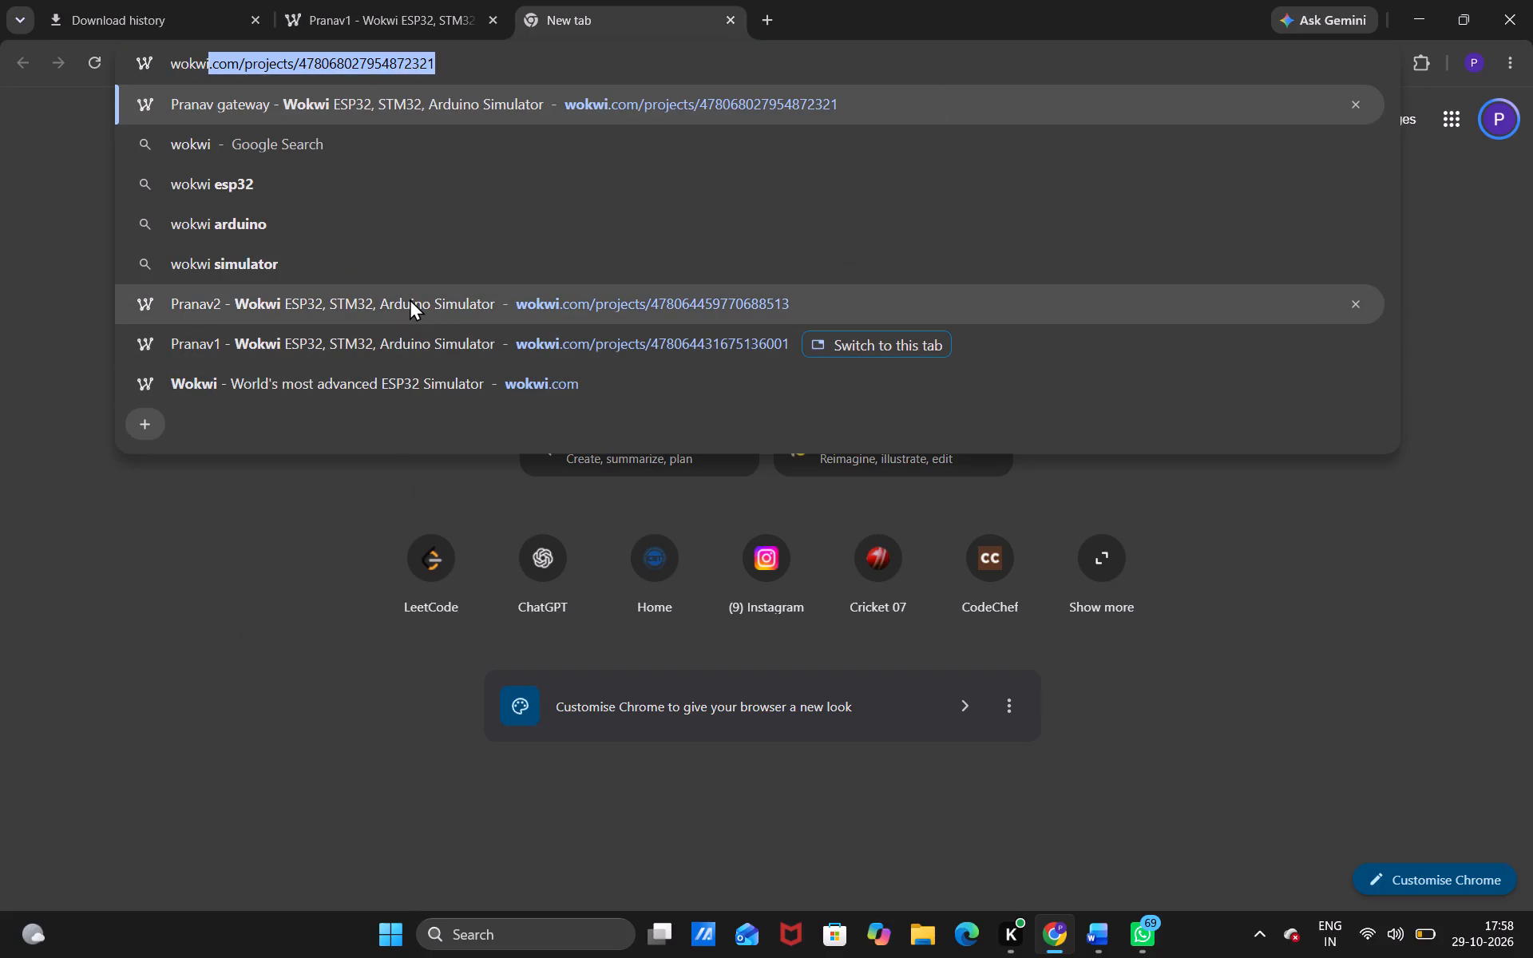
pyautogui.click(379, 90)
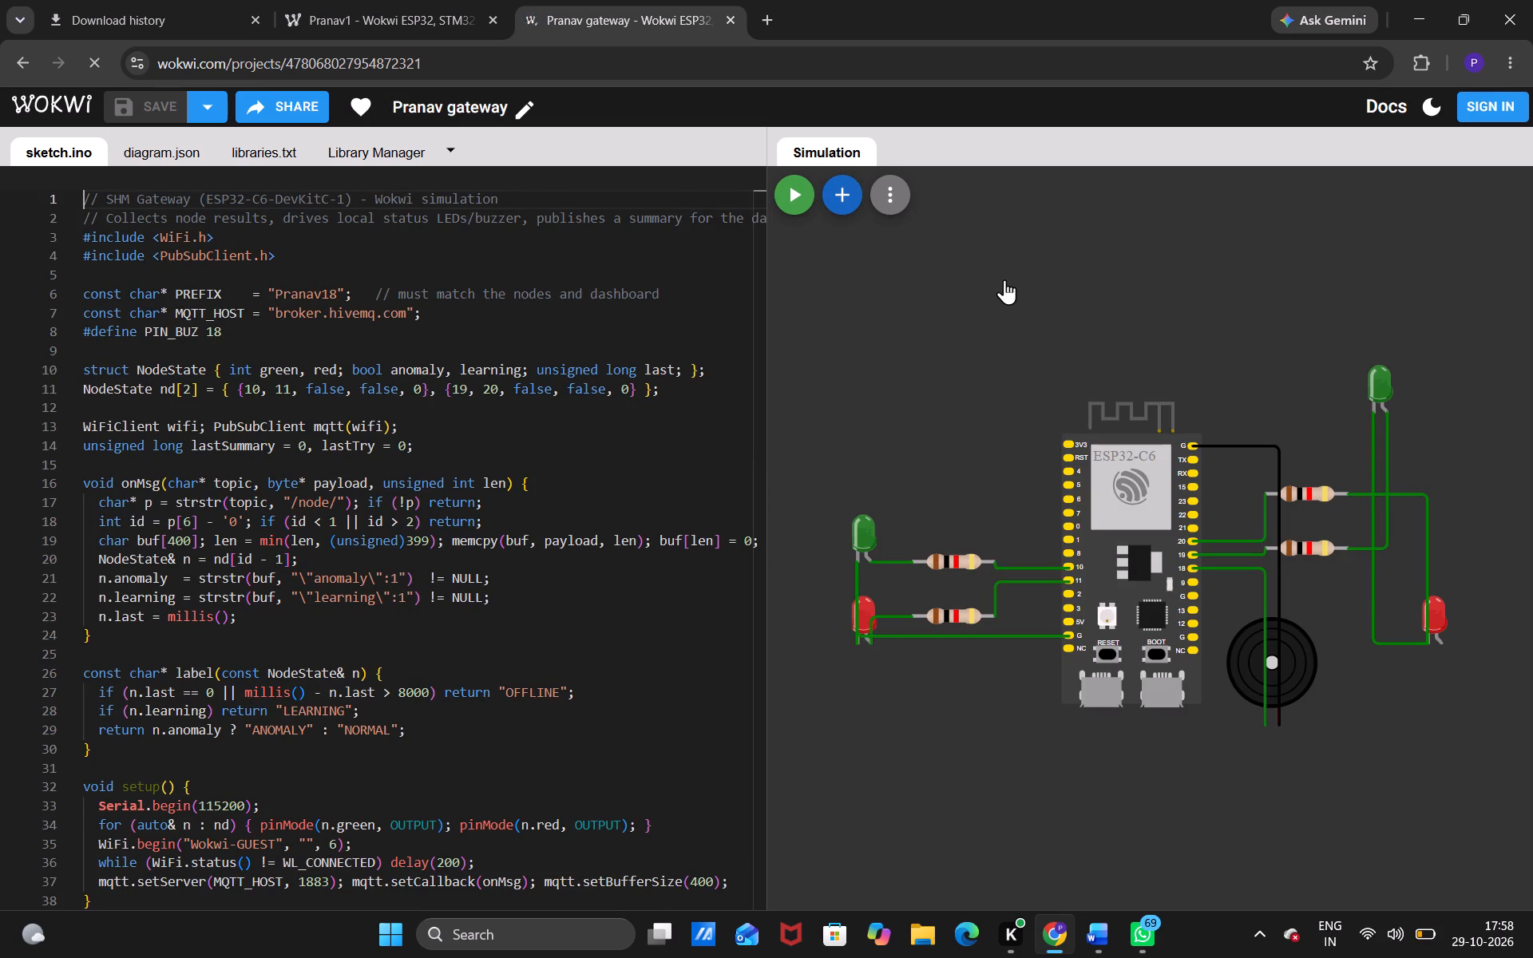
# Capture a rectangular screenshot of the whole gateway circuit diagram, trim the empty space above the circuit, and copy it.
pyautogui.press('Print')
pyautogui.moveTo(826, 308); pyautogui.dragTo(1464, 753)
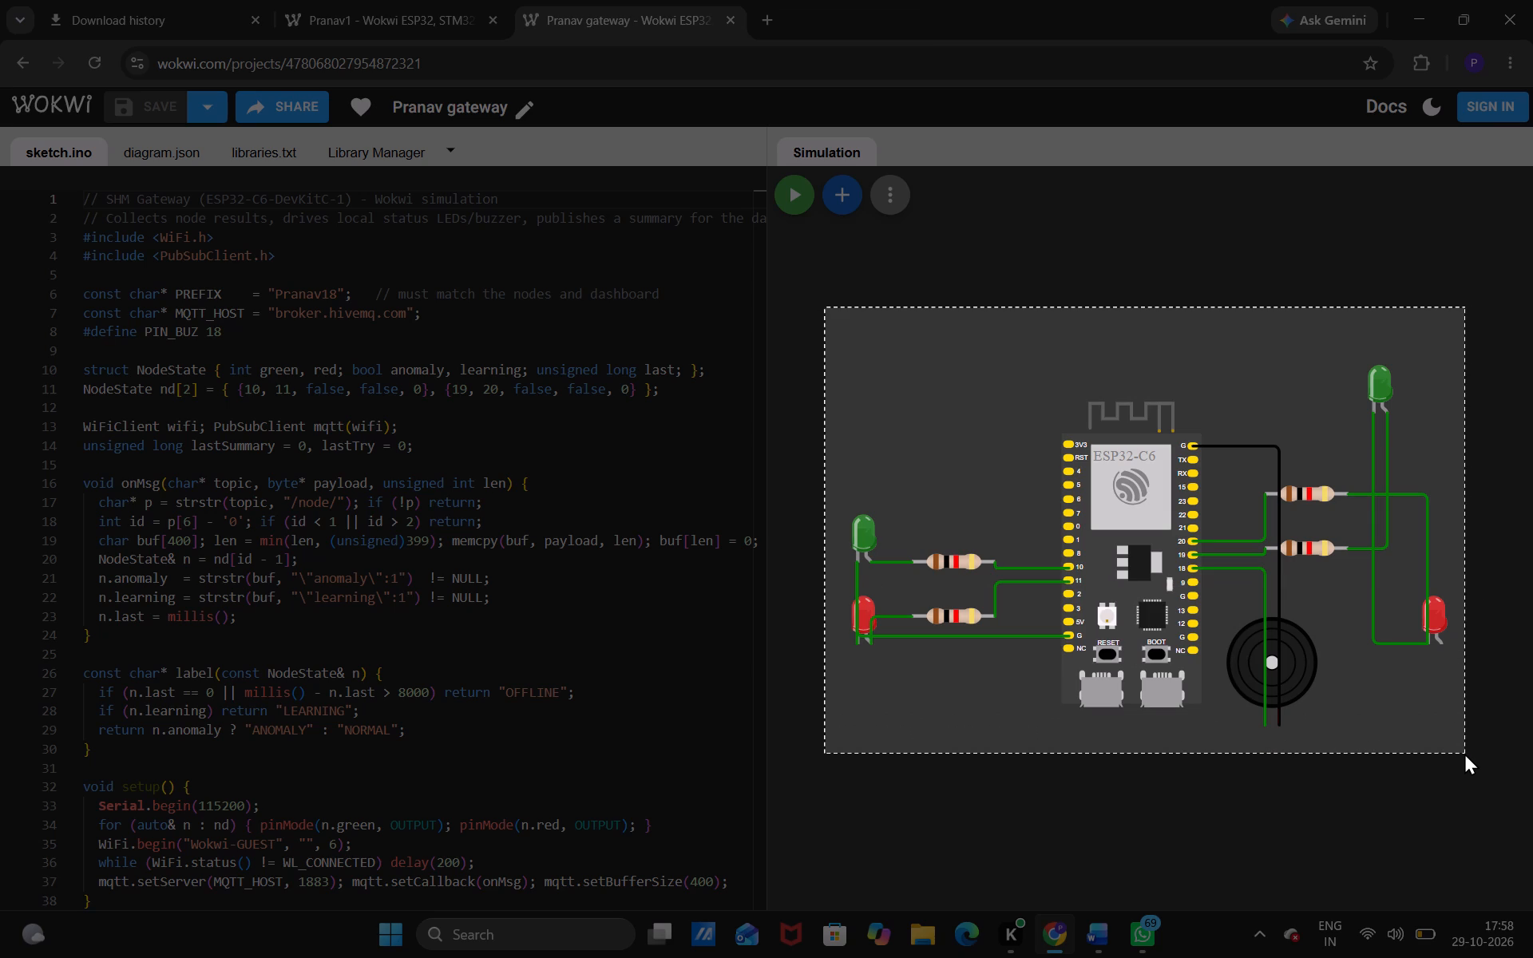
pyautogui.moveTo(1464, 753); pyautogui.dragTo(1464, 751)
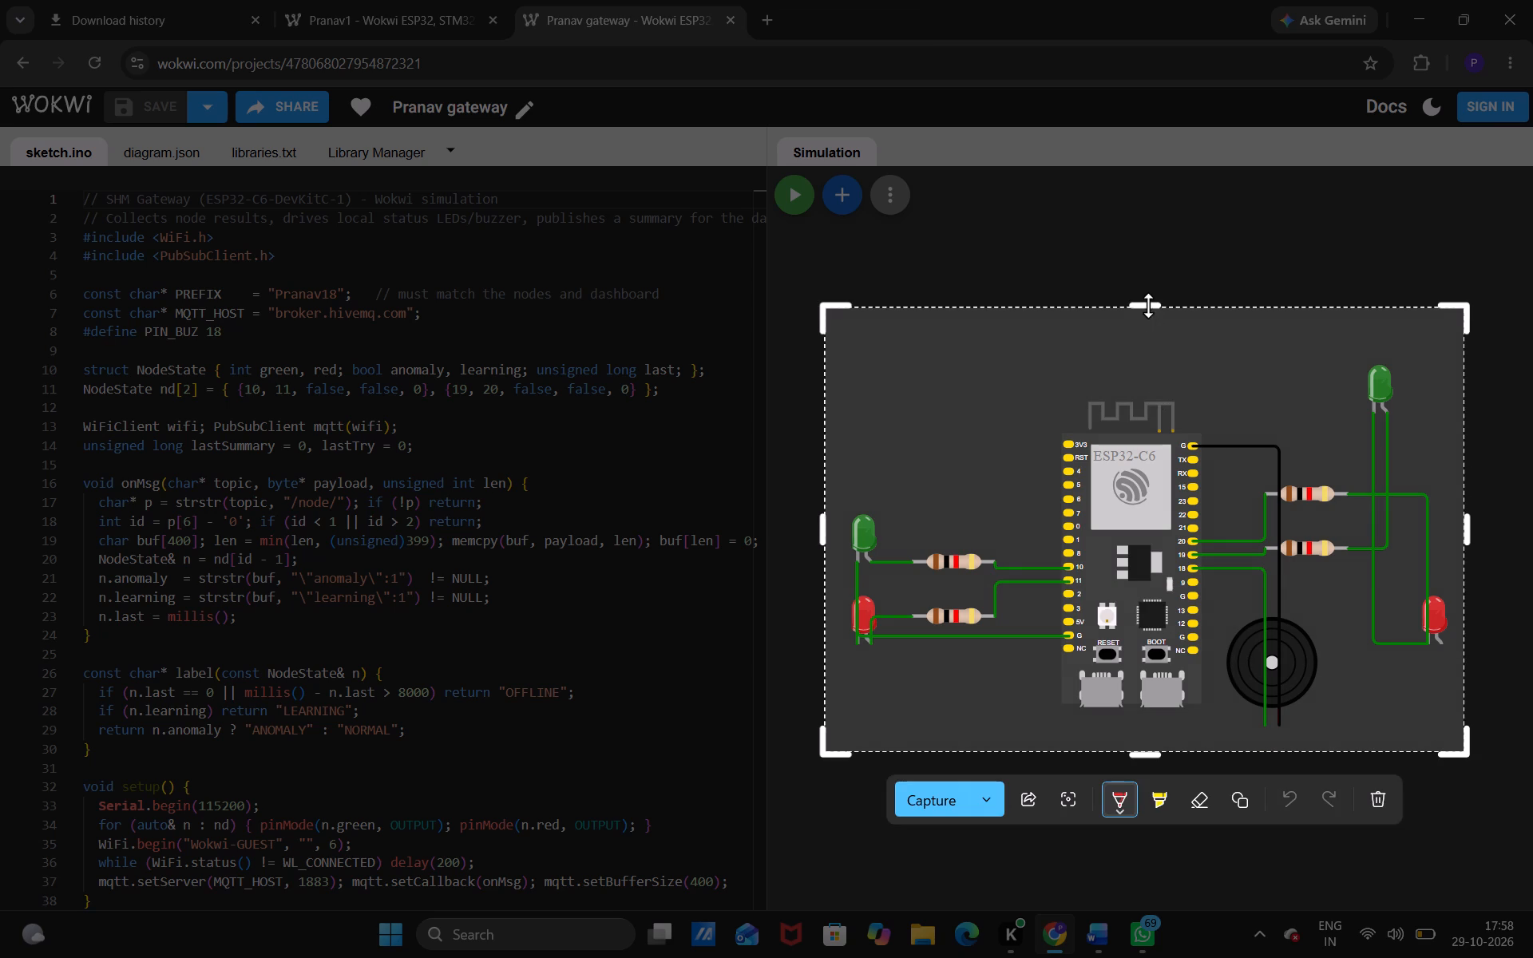
pyautogui.moveTo(1147, 303); pyautogui.dragTo(1153, 350)
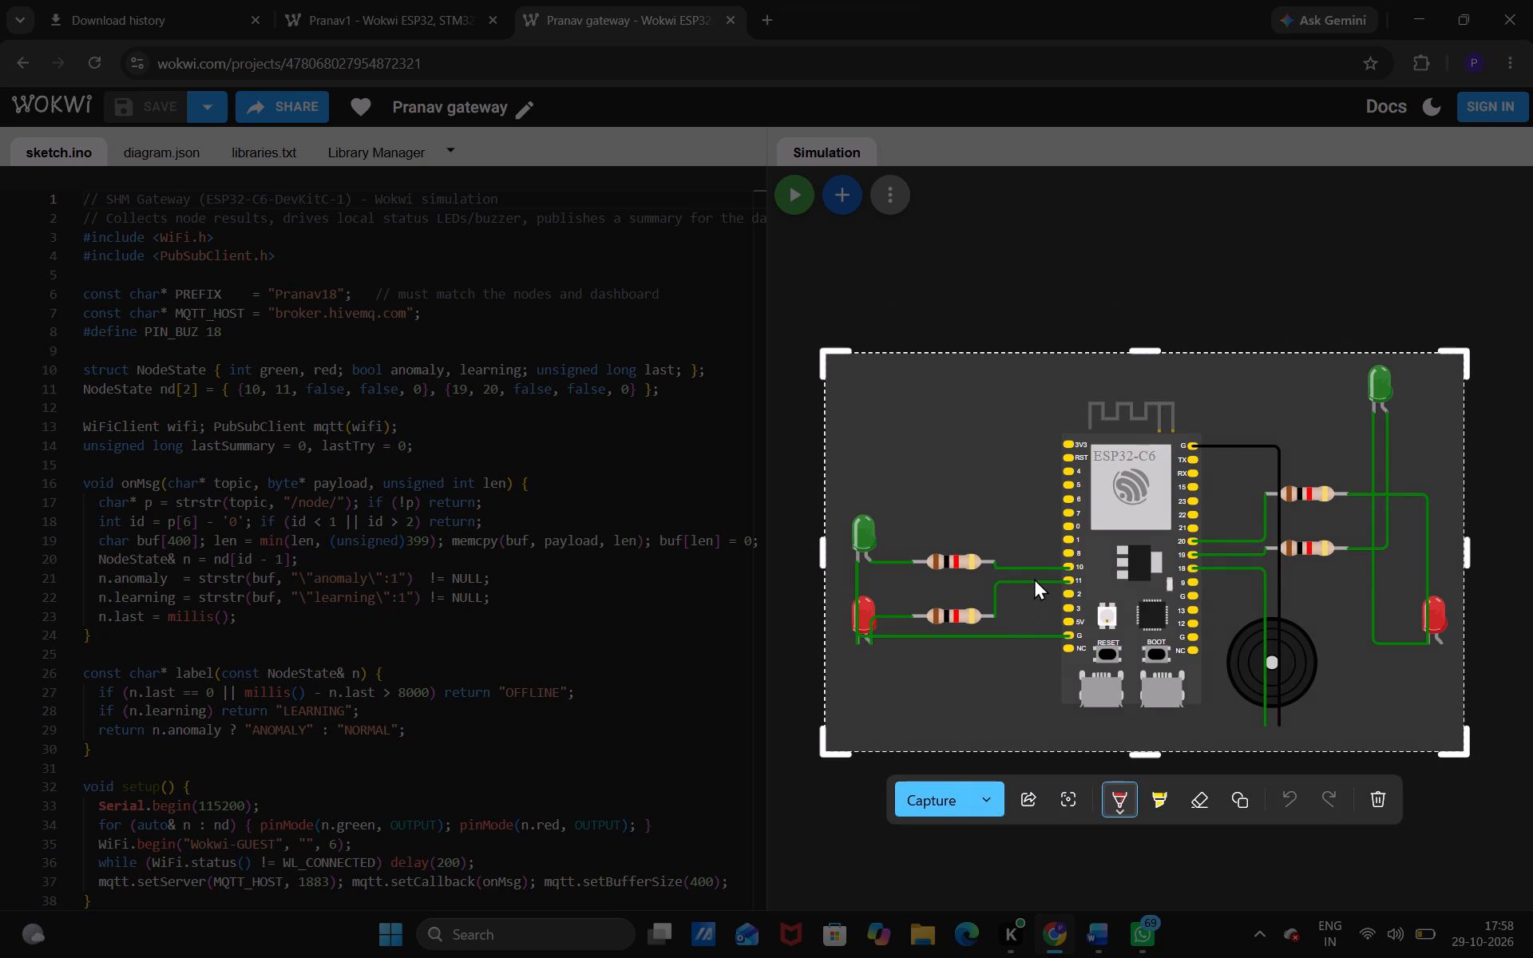
pyautogui.hotkey('ctrl', 'c')
# Switch to Word and paste the gateway circuit screenshot into the placeholder box above the Fig. 3 caption.
pyautogui.click(1104, 921)
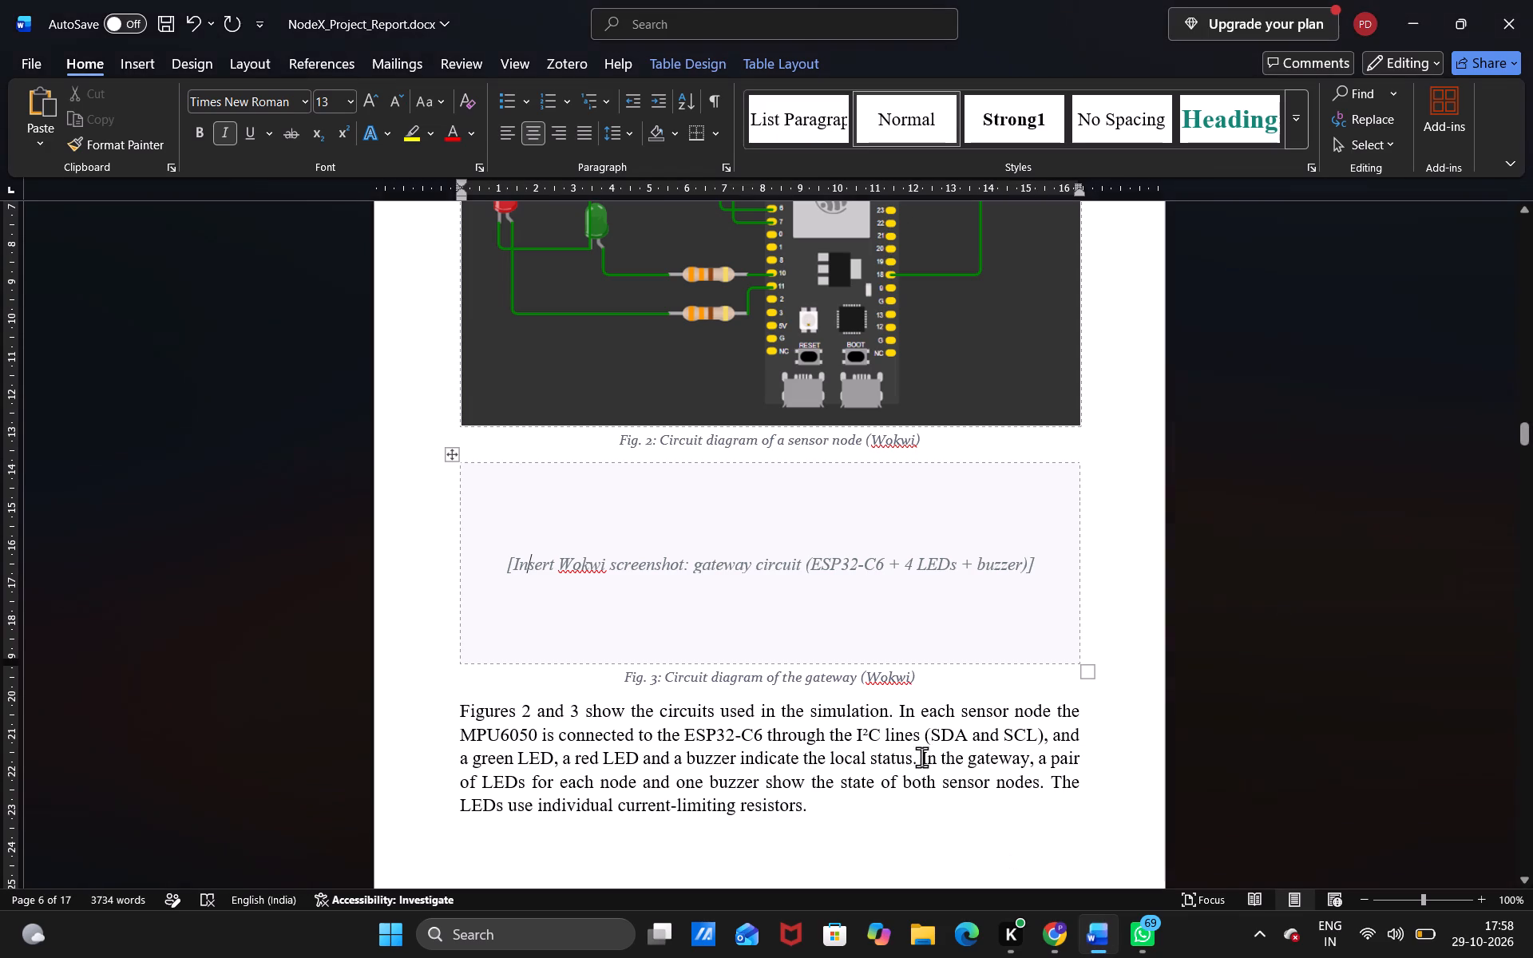
pyautogui.click(810, 560)
pyautogui.hotkey('ctrl', 'v')
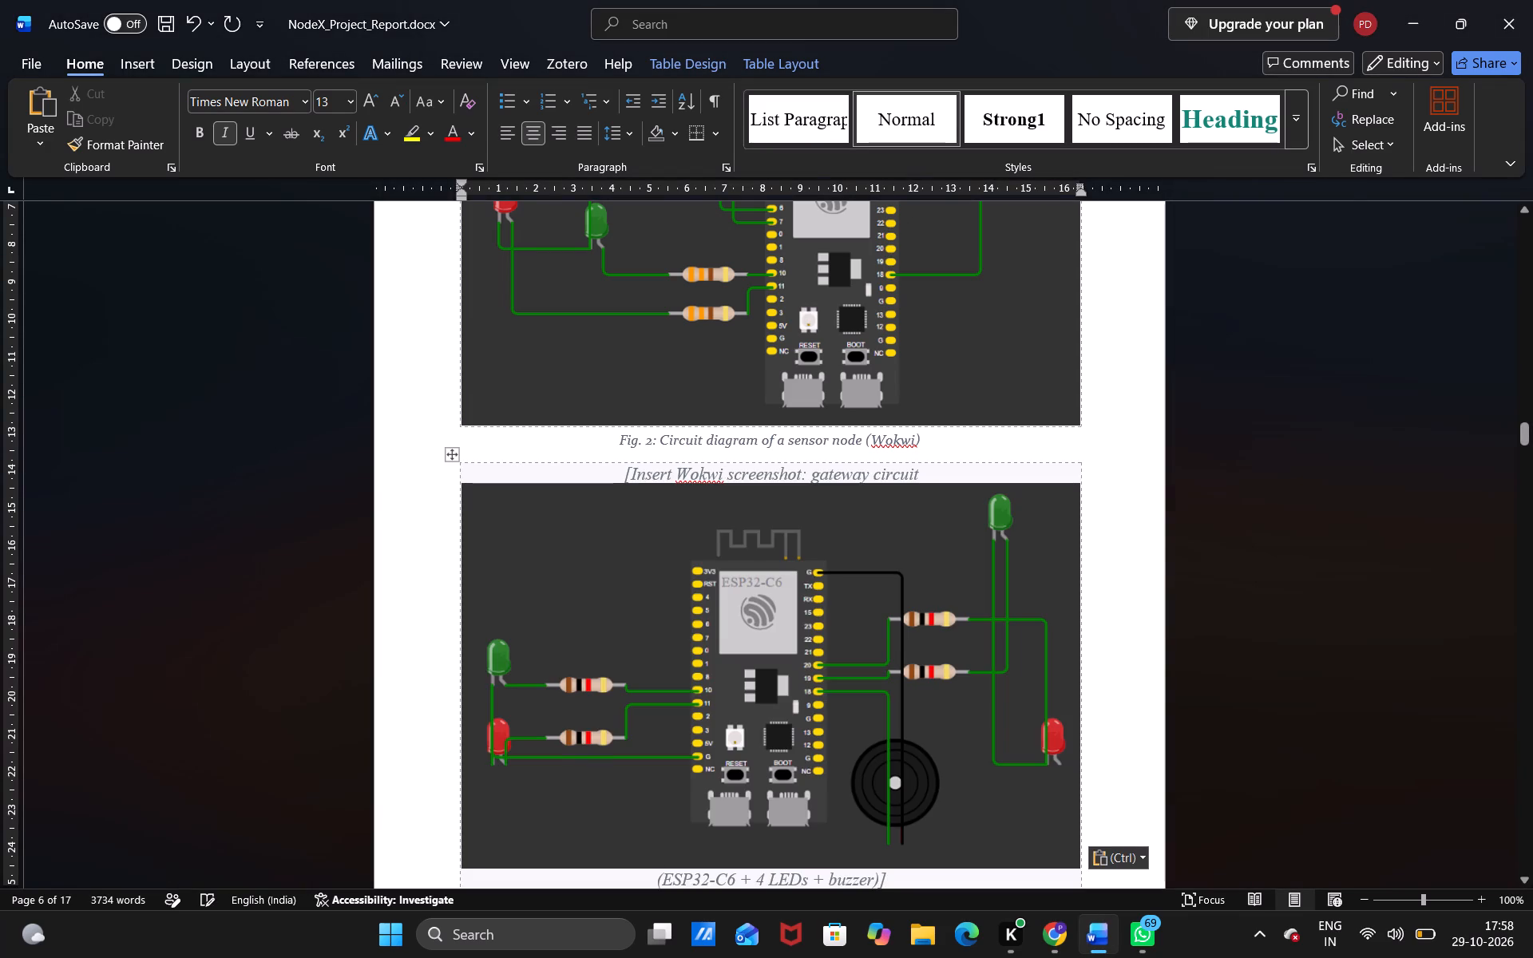
# Delete the placeholder text "[Insert Wokwi screenshot: gateway circuit" above the pasted gateway image.
pyautogui.scroll(-1, 810, 560)
pyautogui.click(945, 394)
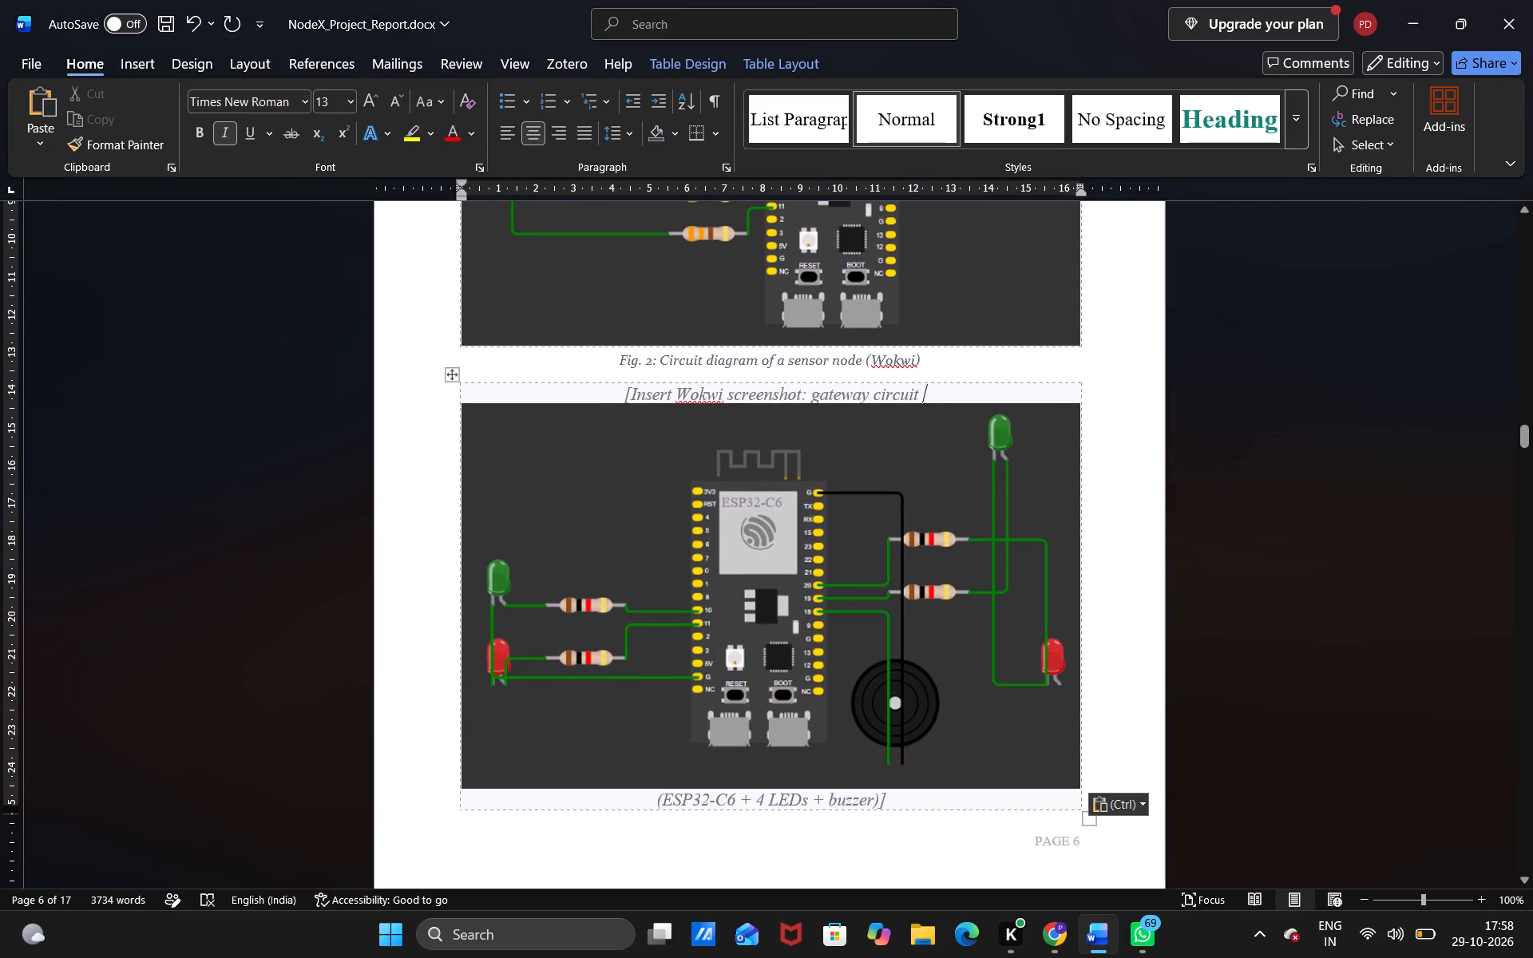
pyautogui.press('BackSpace')
pyautogui.press('BackSpace')
pyautogui.press('BackSpace')
pyautogui.press('BackSpace')
pyautogui.press('BackSpace')
pyautogui.press('BackSpace')
pyautogui.press('BackSpace')
pyautogui.press('BackSpace')
pyautogui.press('BackSpace')
pyautogui.press('BackSpace')
pyautogui.press('BackSpace')
pyautogui.press('BackSpace')
pyautogui.press('BackSpace')
pyautogui.press('BackSpace')
pyautogui.press('BackSpace')
pyautogui.press('BackSpace')
pyautogui.press('BackSpace')
pyautogui.press('BackSpace')
pyautogui.press('BackSpace')
pyautogui.press('BackSpace')
pyautogui.press('BackSpace')
pyautogui.press('BackSpace')
pyautogui.press('BackSpace')
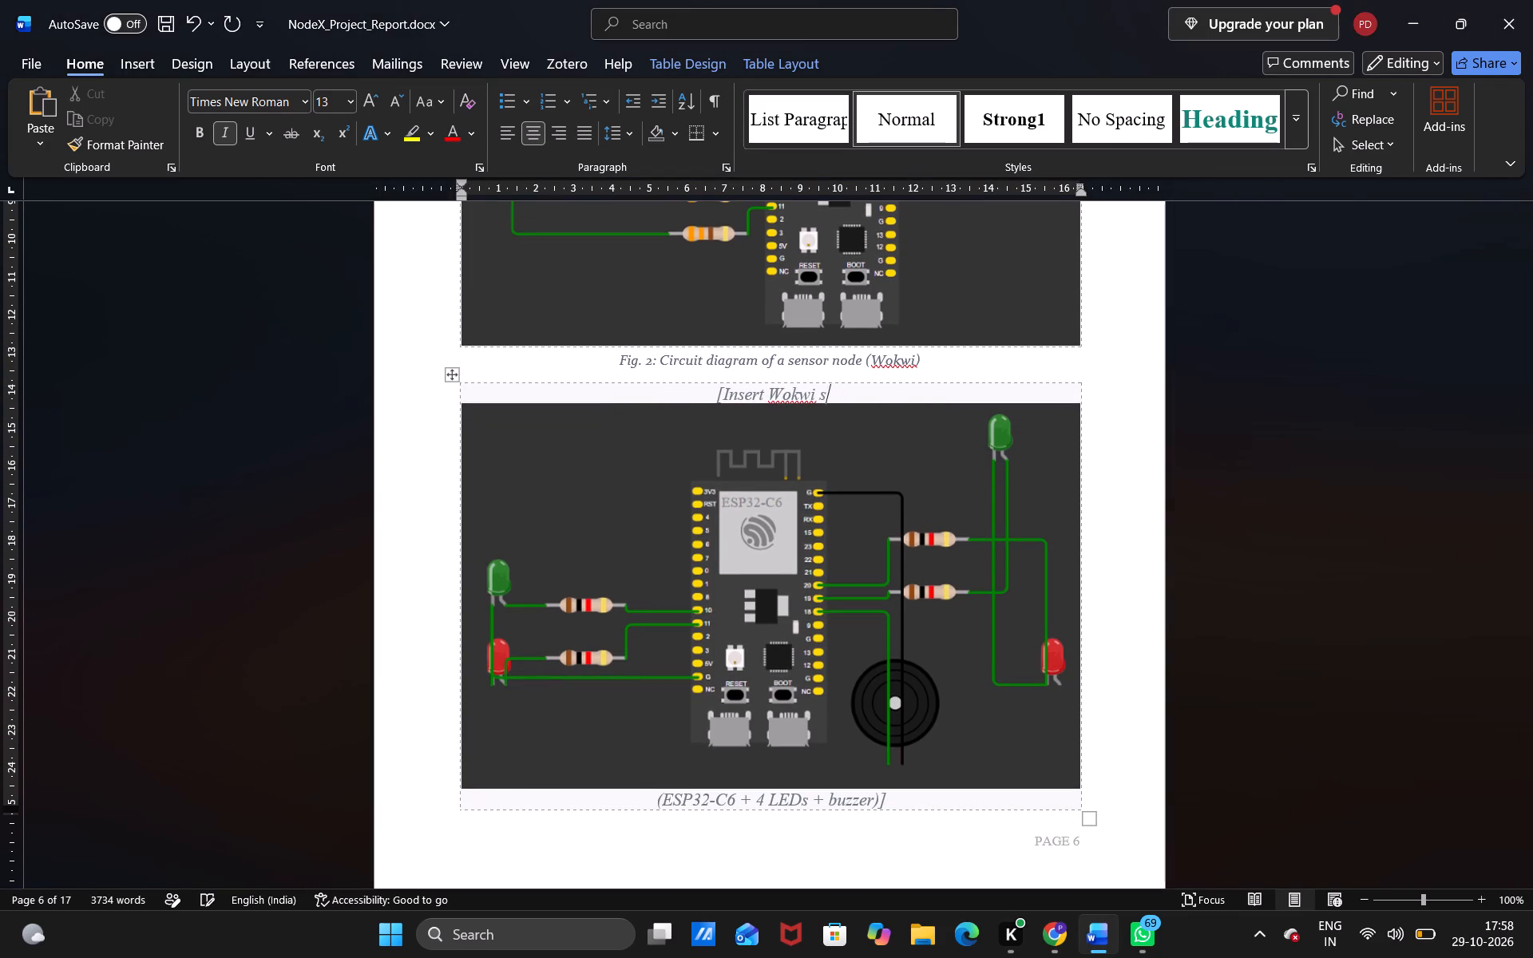
pyautogui.press('BackSpace')
pyautogui.press('BackSpace')
pyautogui.press('BackSpace')
pyautogui.press('BackSpace')
pyautogui.press('BackSpace')
pyautogui.press('BackSpace')
pyautogui.press('BackSpace')
pyautogui.press('BackSpace')
pyautogui.press('BackSpace')
pyautogui.press('BackSpace')
pyautogui.press('BackSpace')
pyautogui.press('BackSpace')
pyautogui.press('BackSpace')
pyautogui.press('BackSpace')
pyautogui.press('BackSpace')
pyautogui.press('BackSpace')
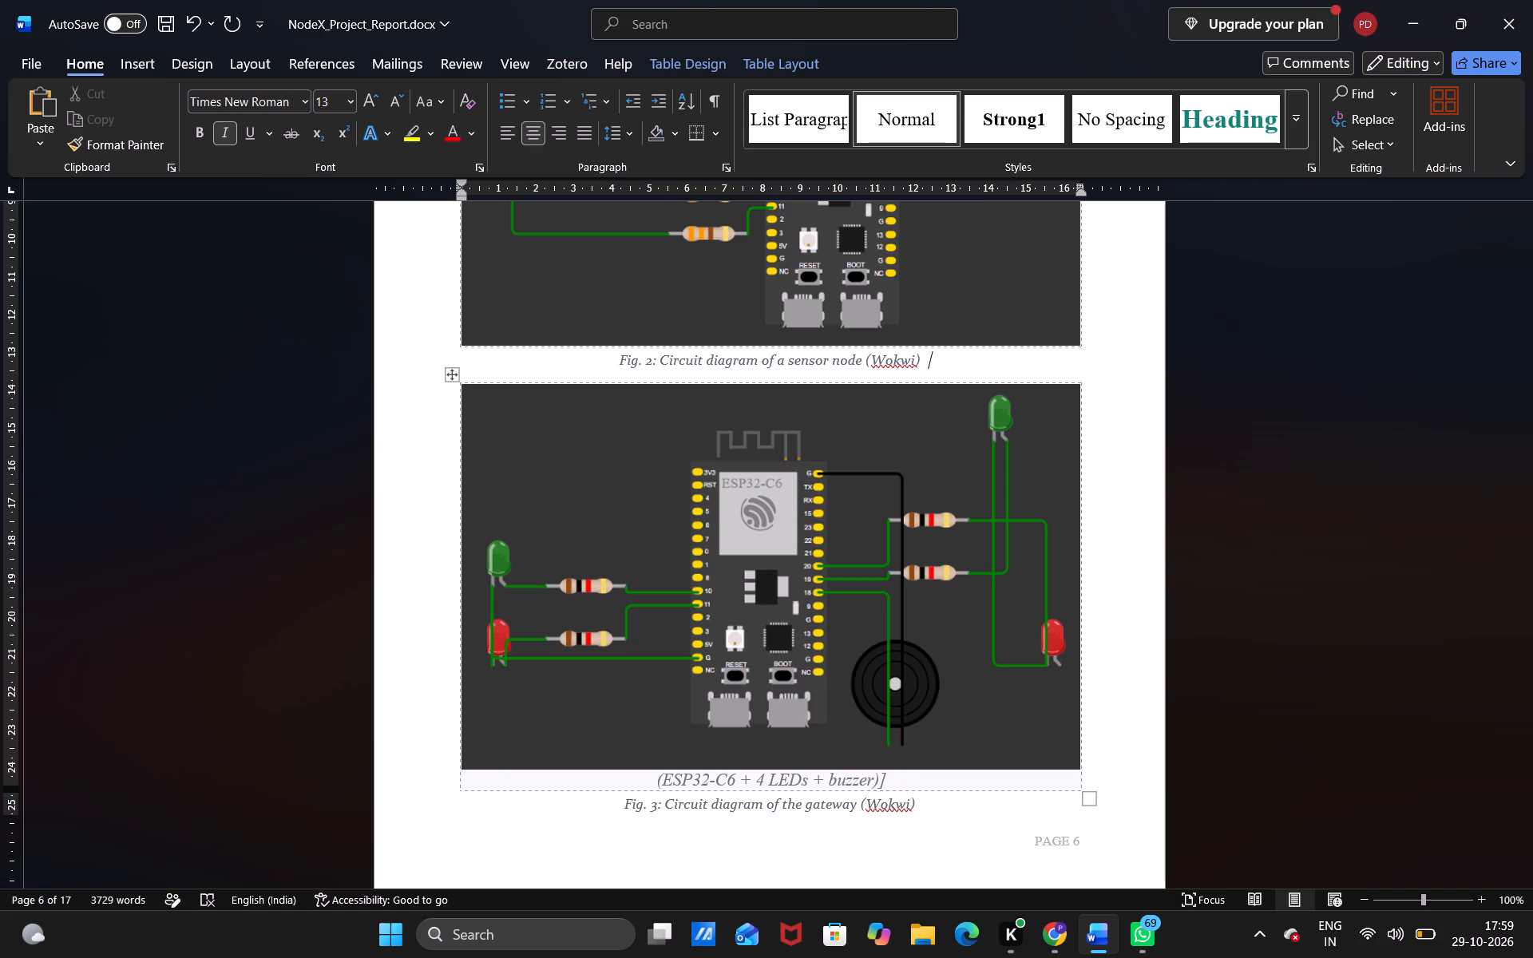
# Review the sensor node and gateway circuit images and their captions in section 3.2, checking the gateway wiring.
pyautogui.scroll(3, 904, 791)
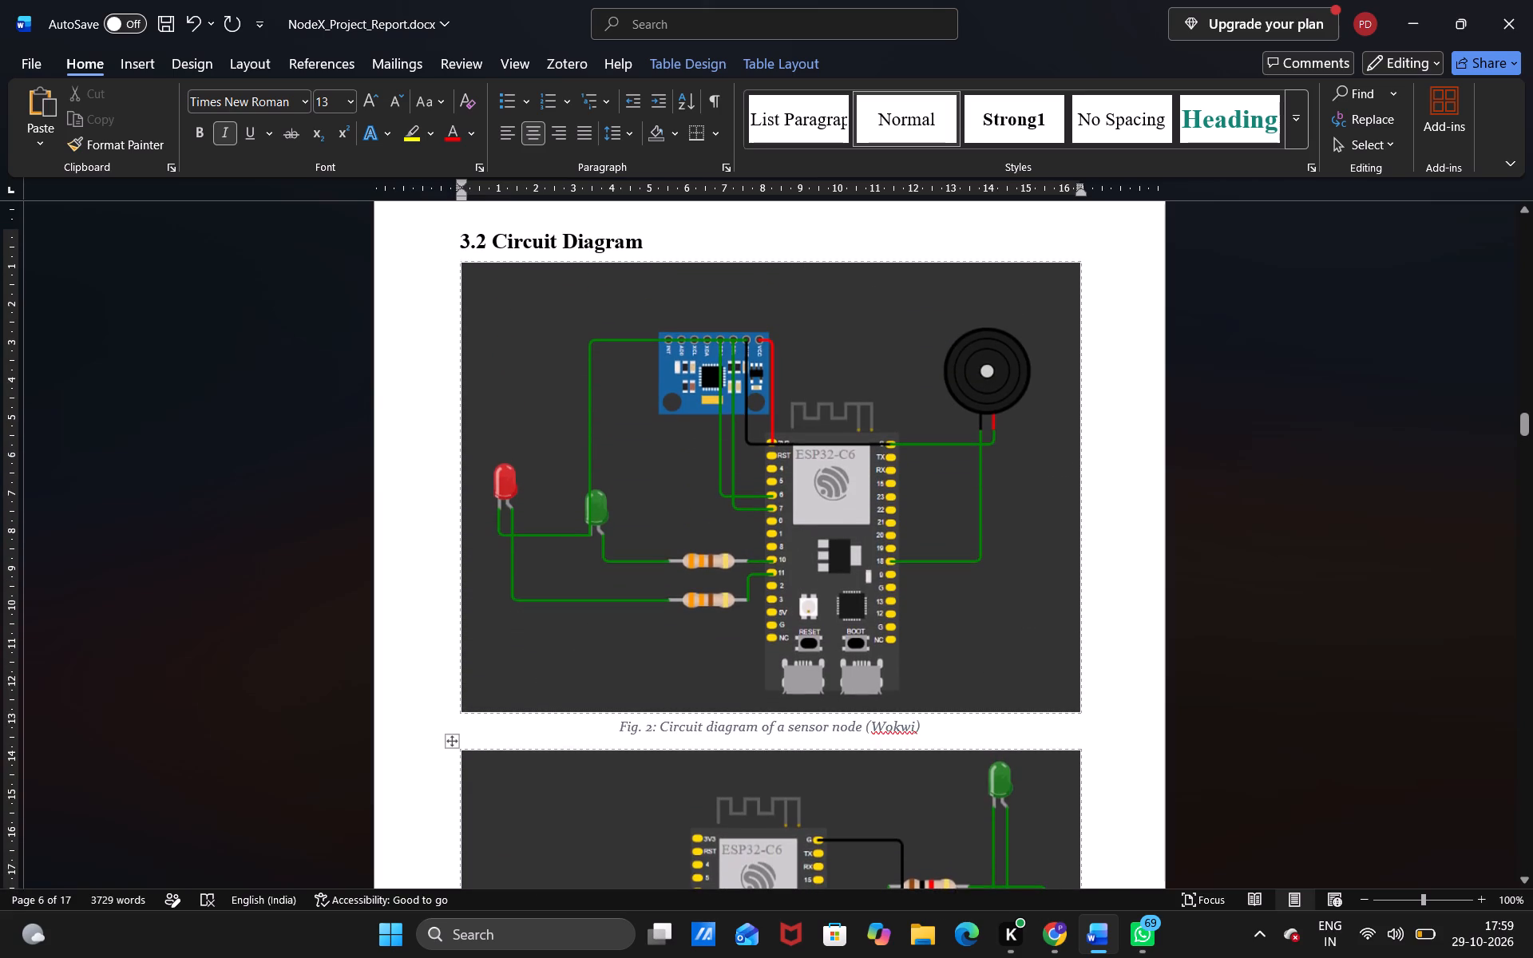
pyautogui.scroll(-3, 904, 791)
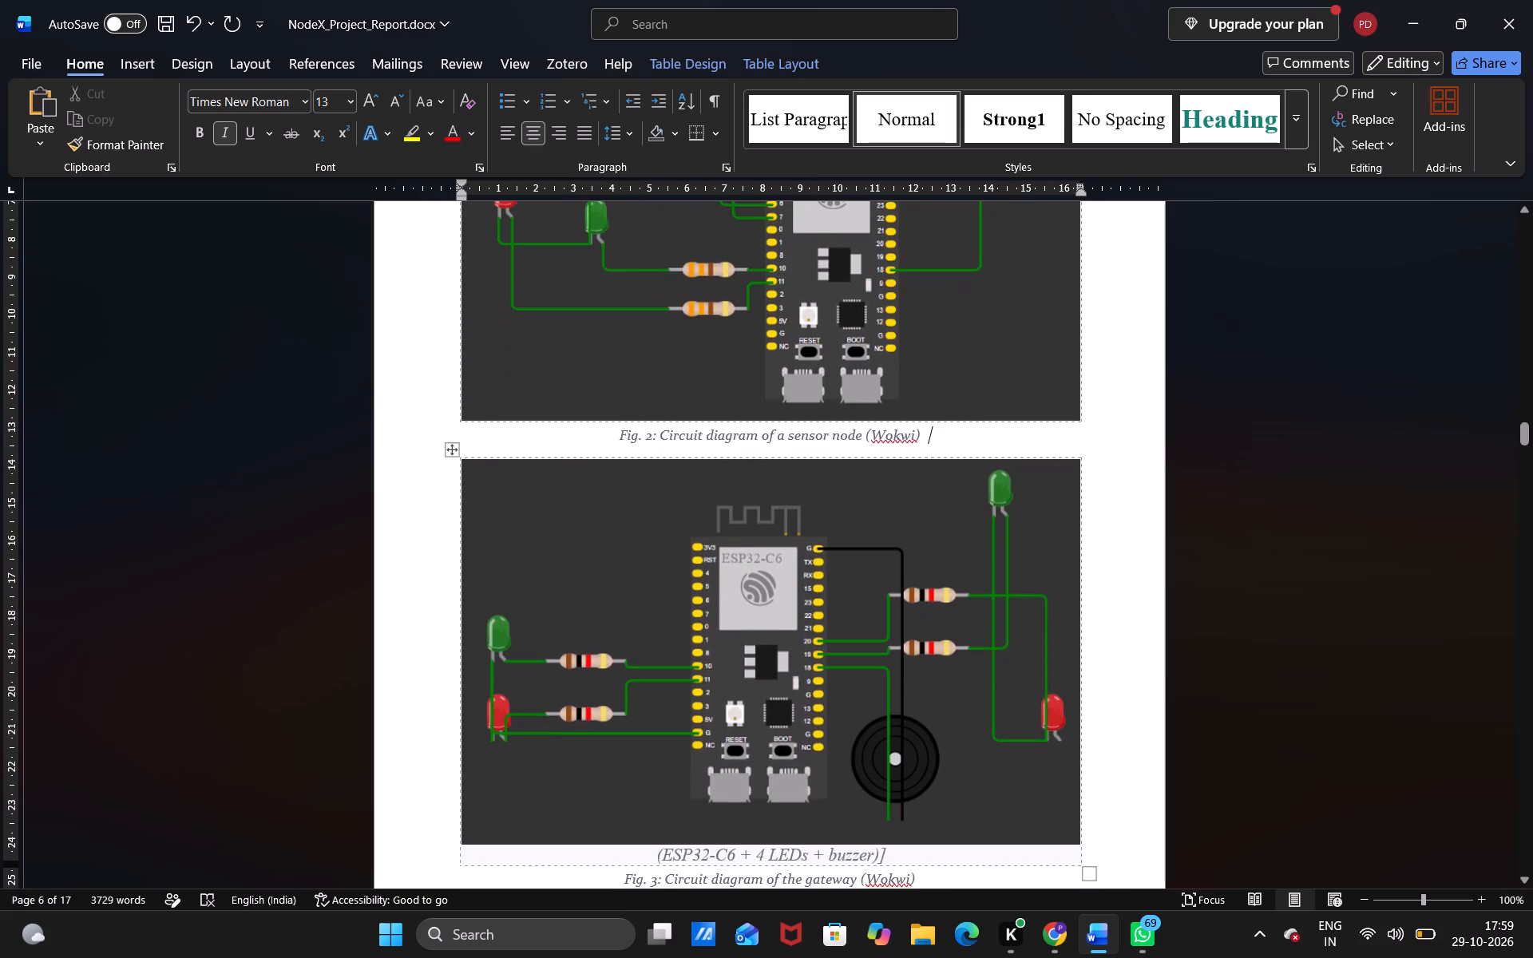
pyautogui.scroll(-2, 904, 791)
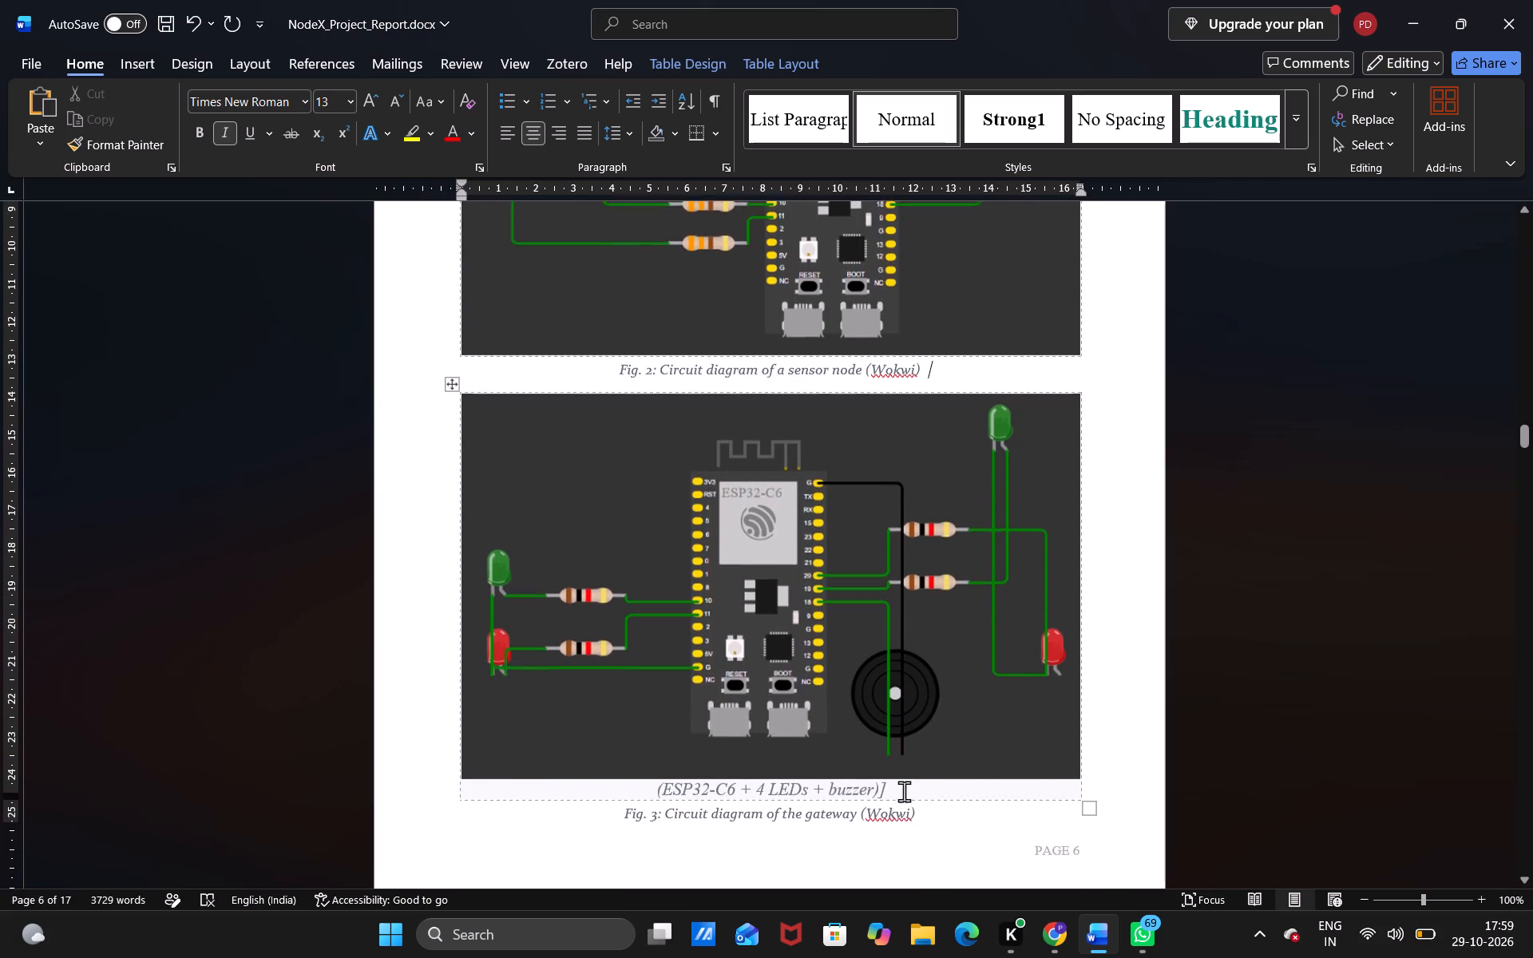
pyautogui.scroll(-1, 904, 791)
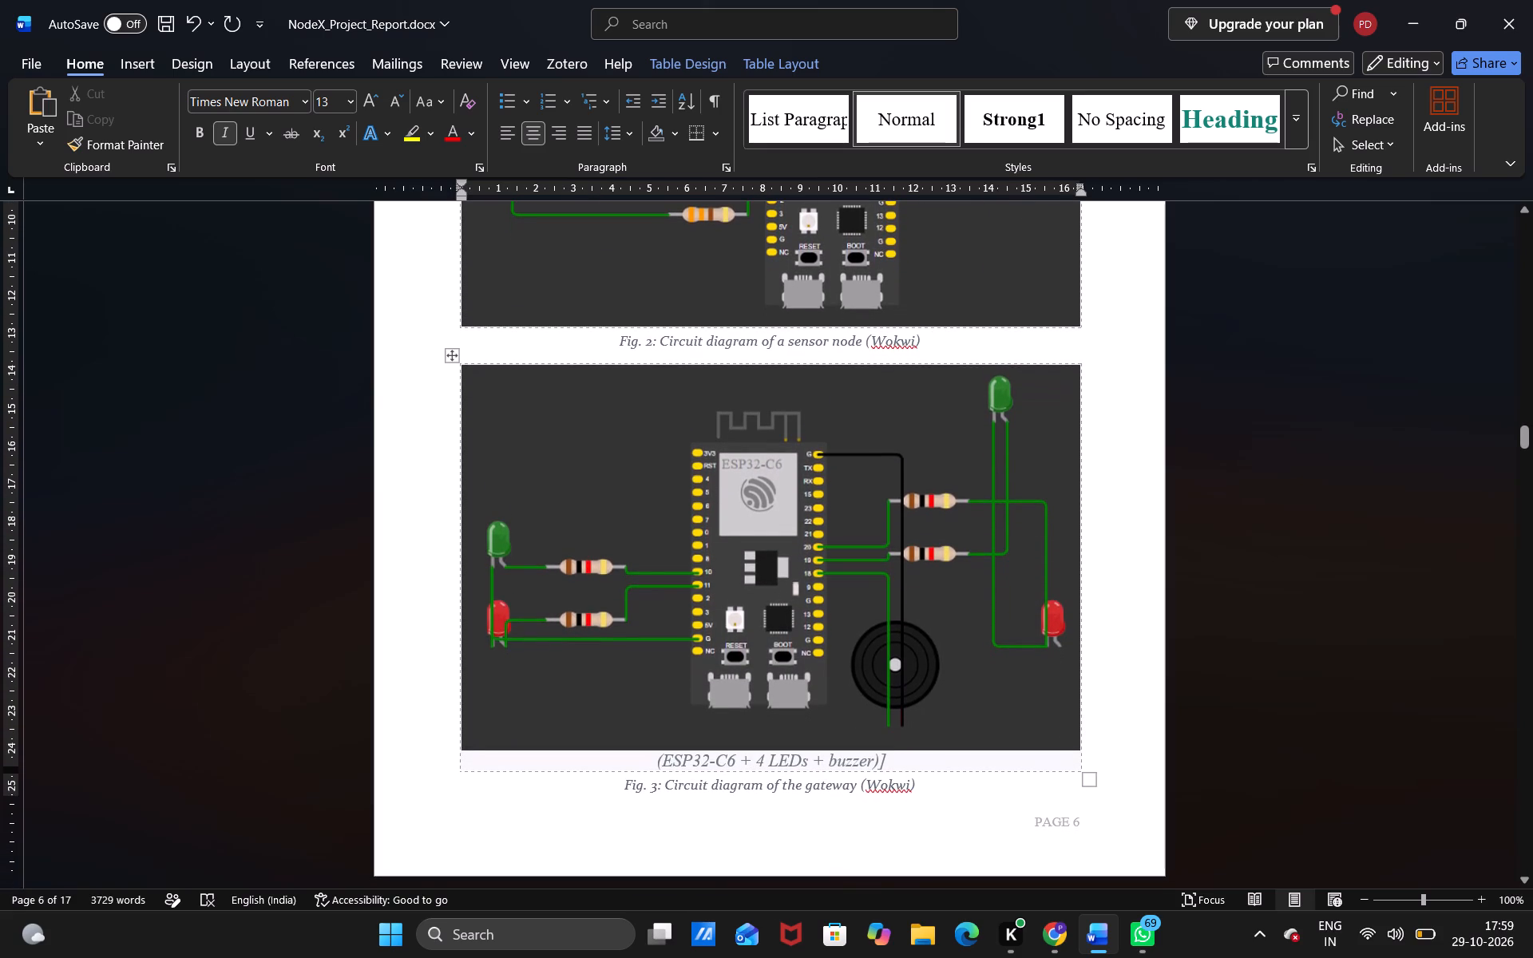
pyautogui.scroll(-1, 904, 791)
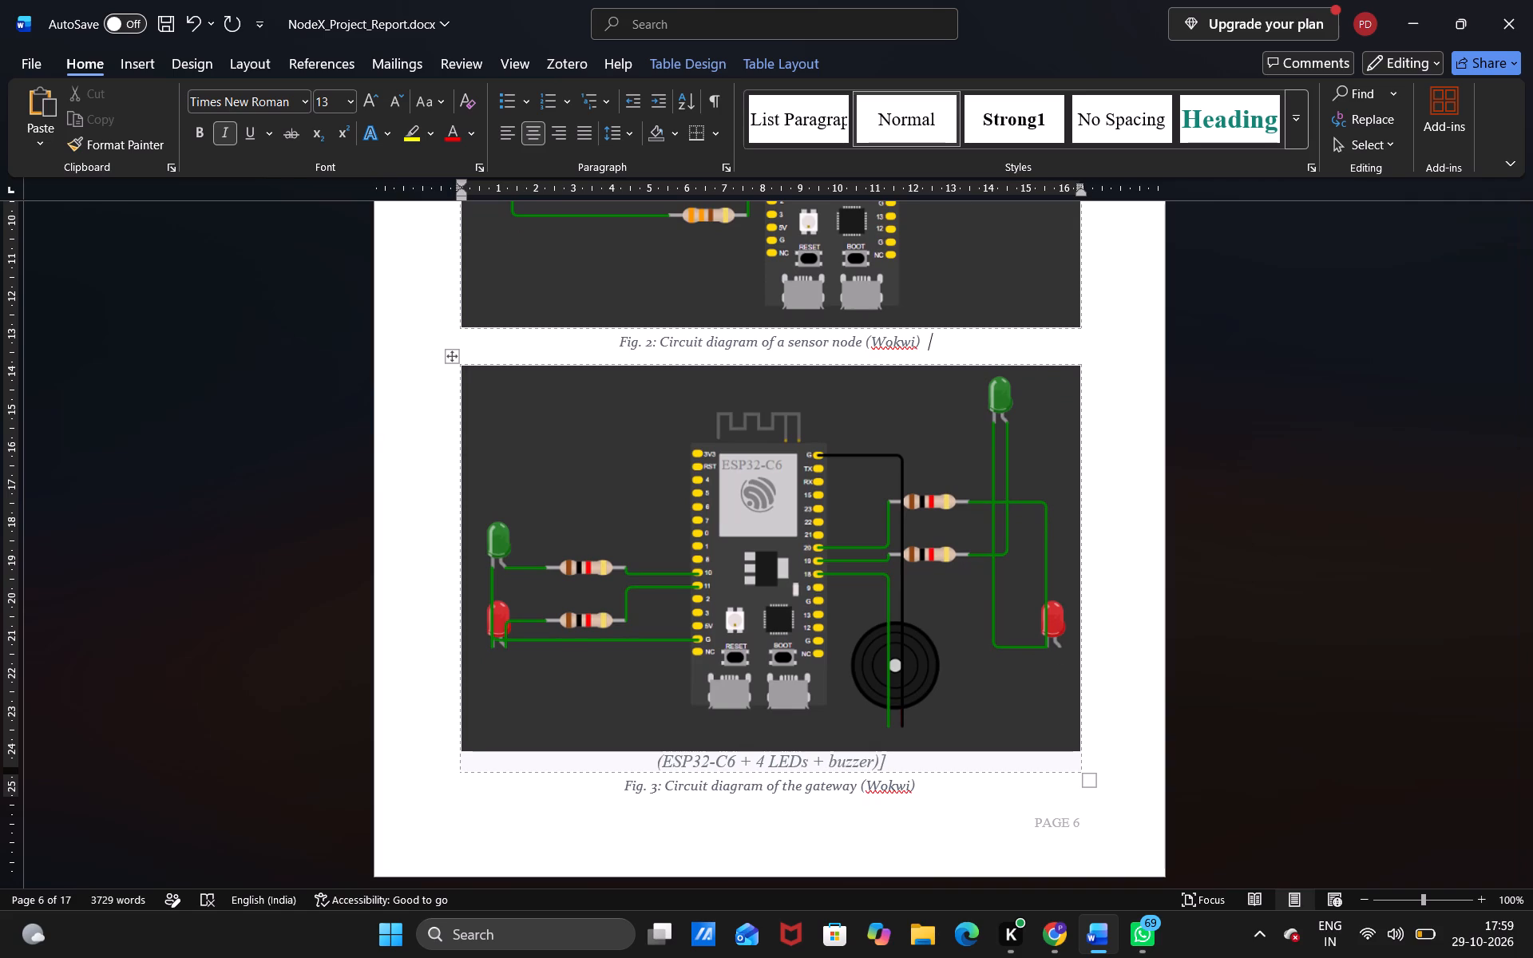
pyautogui.click(806, 558)
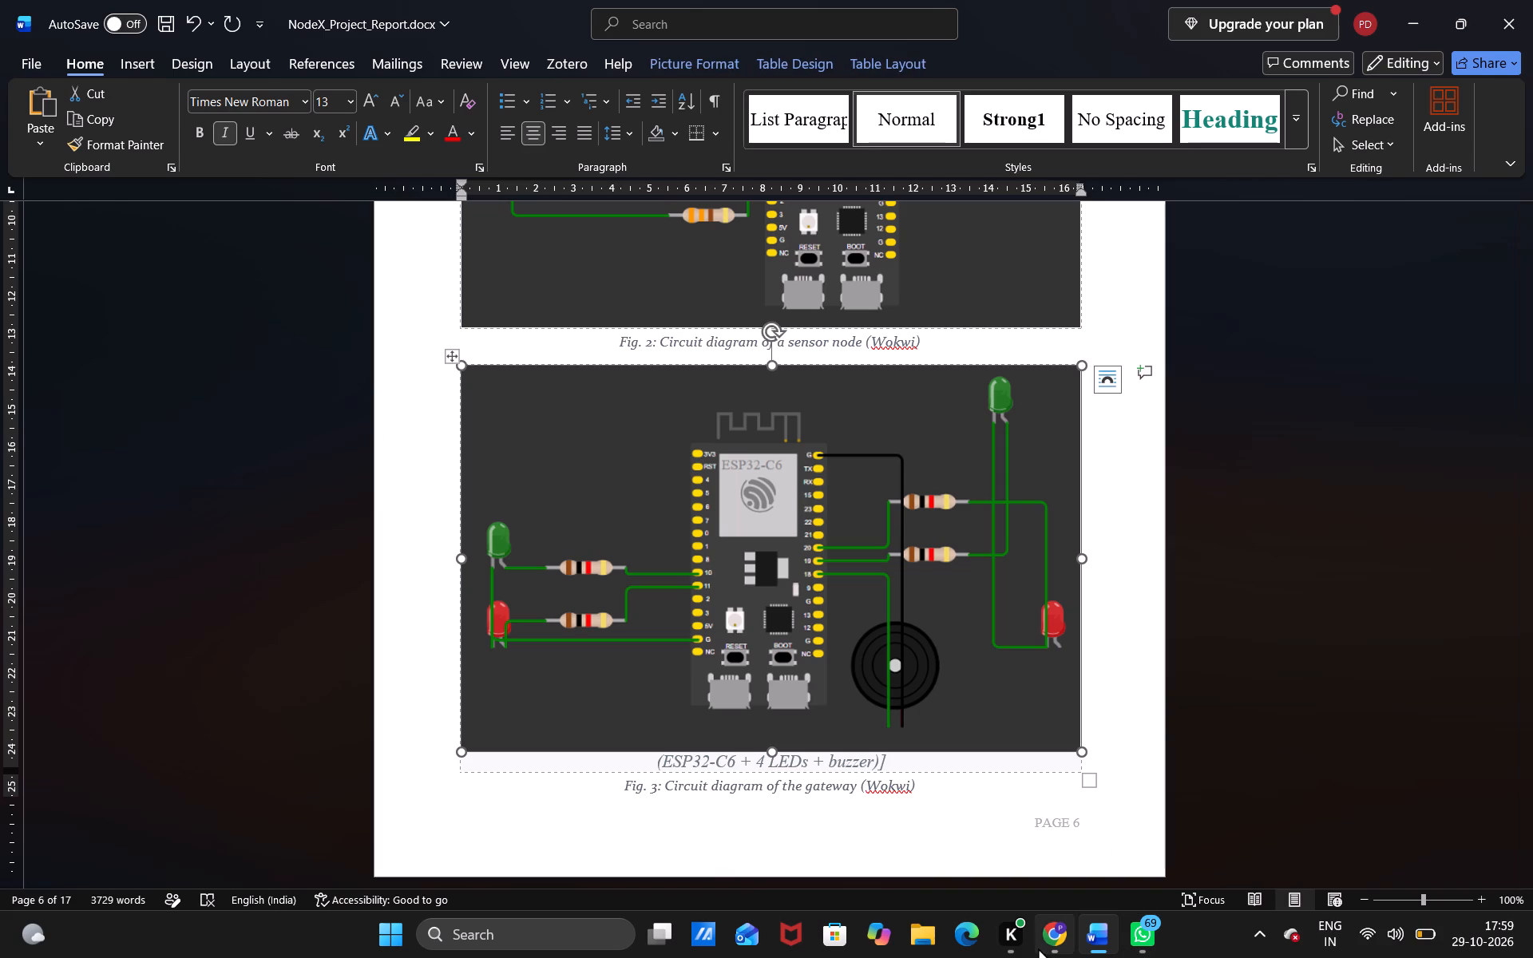
# Switch to the Pranav gateway project in Chrome and move the buzzer-side red LED slightly farther from the ESP32-C6 board.
pyautogui.click(1069, 836)
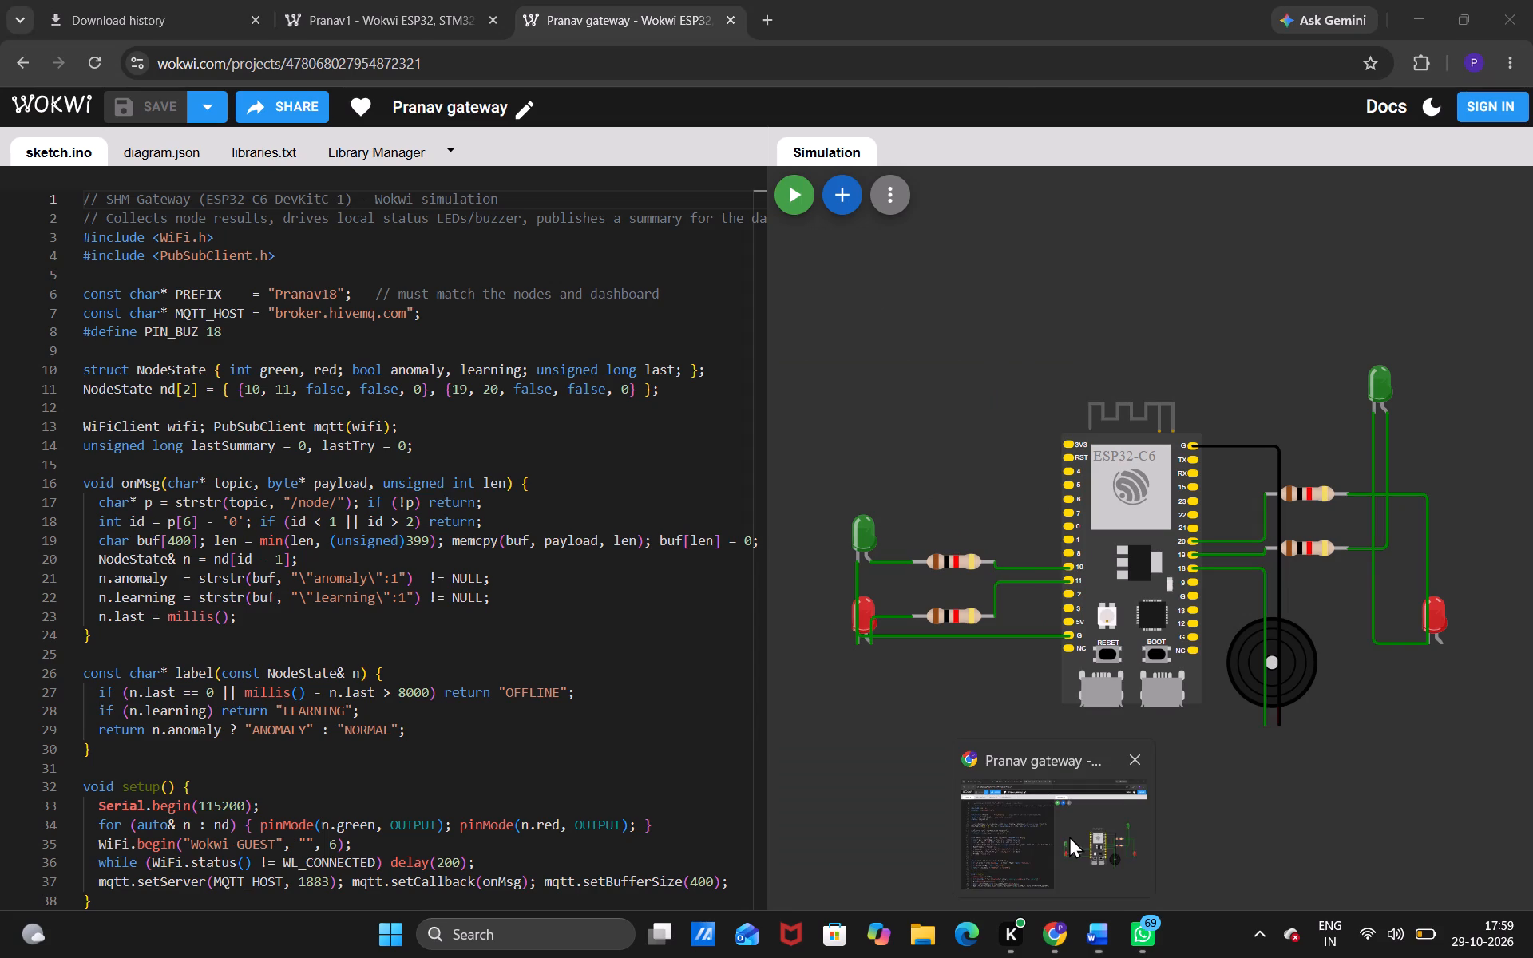
pyautogui.click(1425, 554)
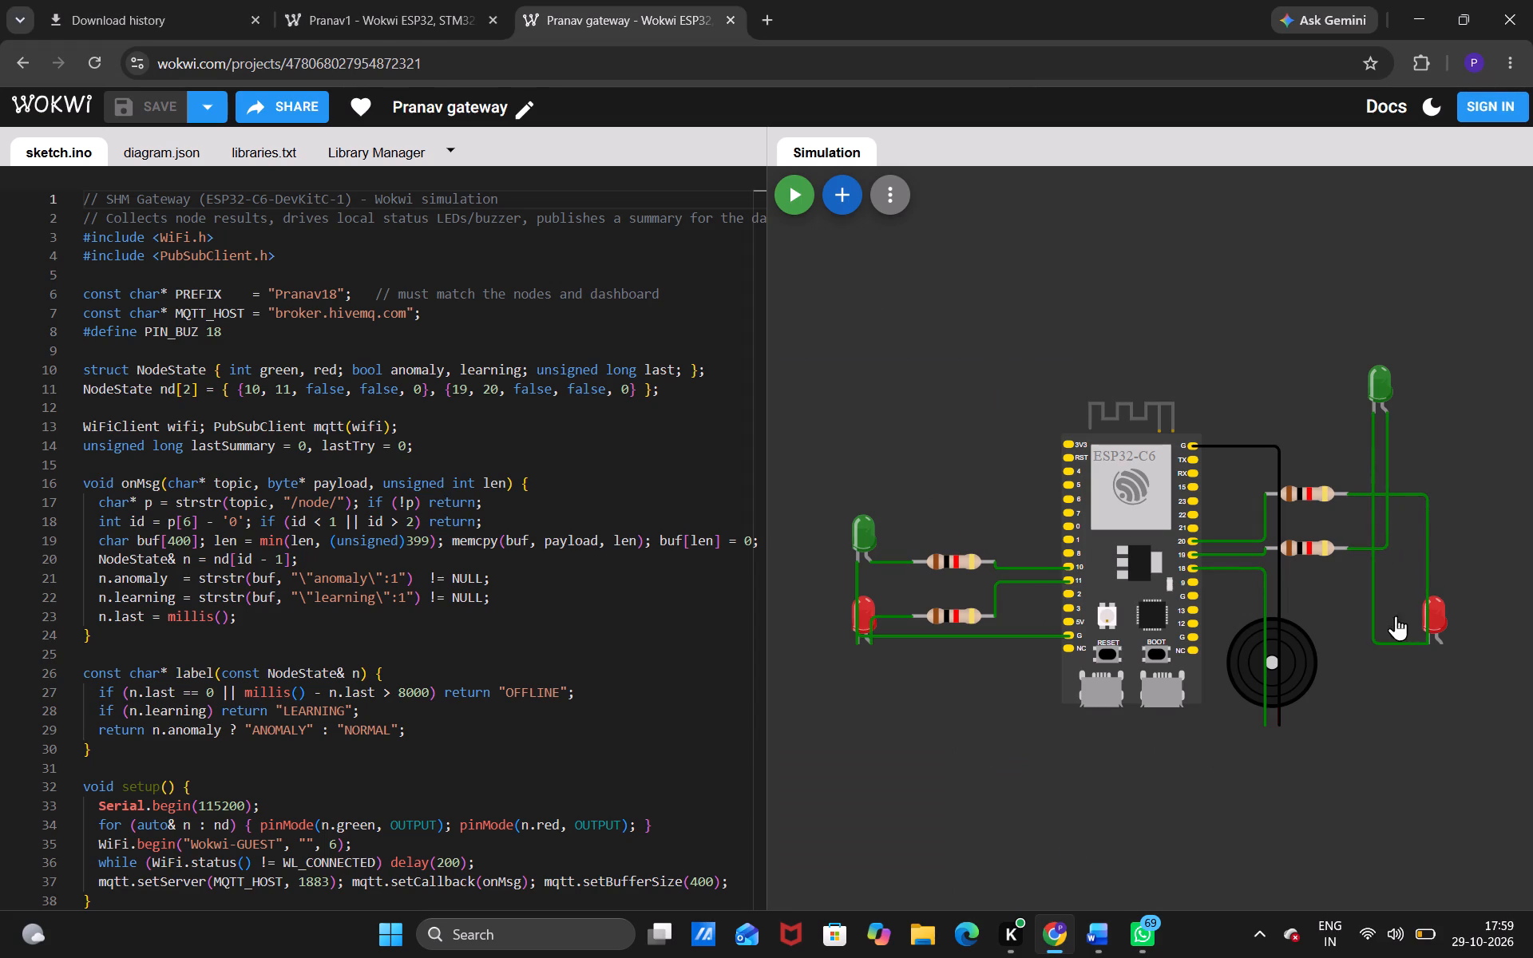
pyautogui.click(1391, 639)
pyautogui.moveTo(1377, 639); pyautogui.dragTo(1377, 655)
pyautogui.click(1428, 625)
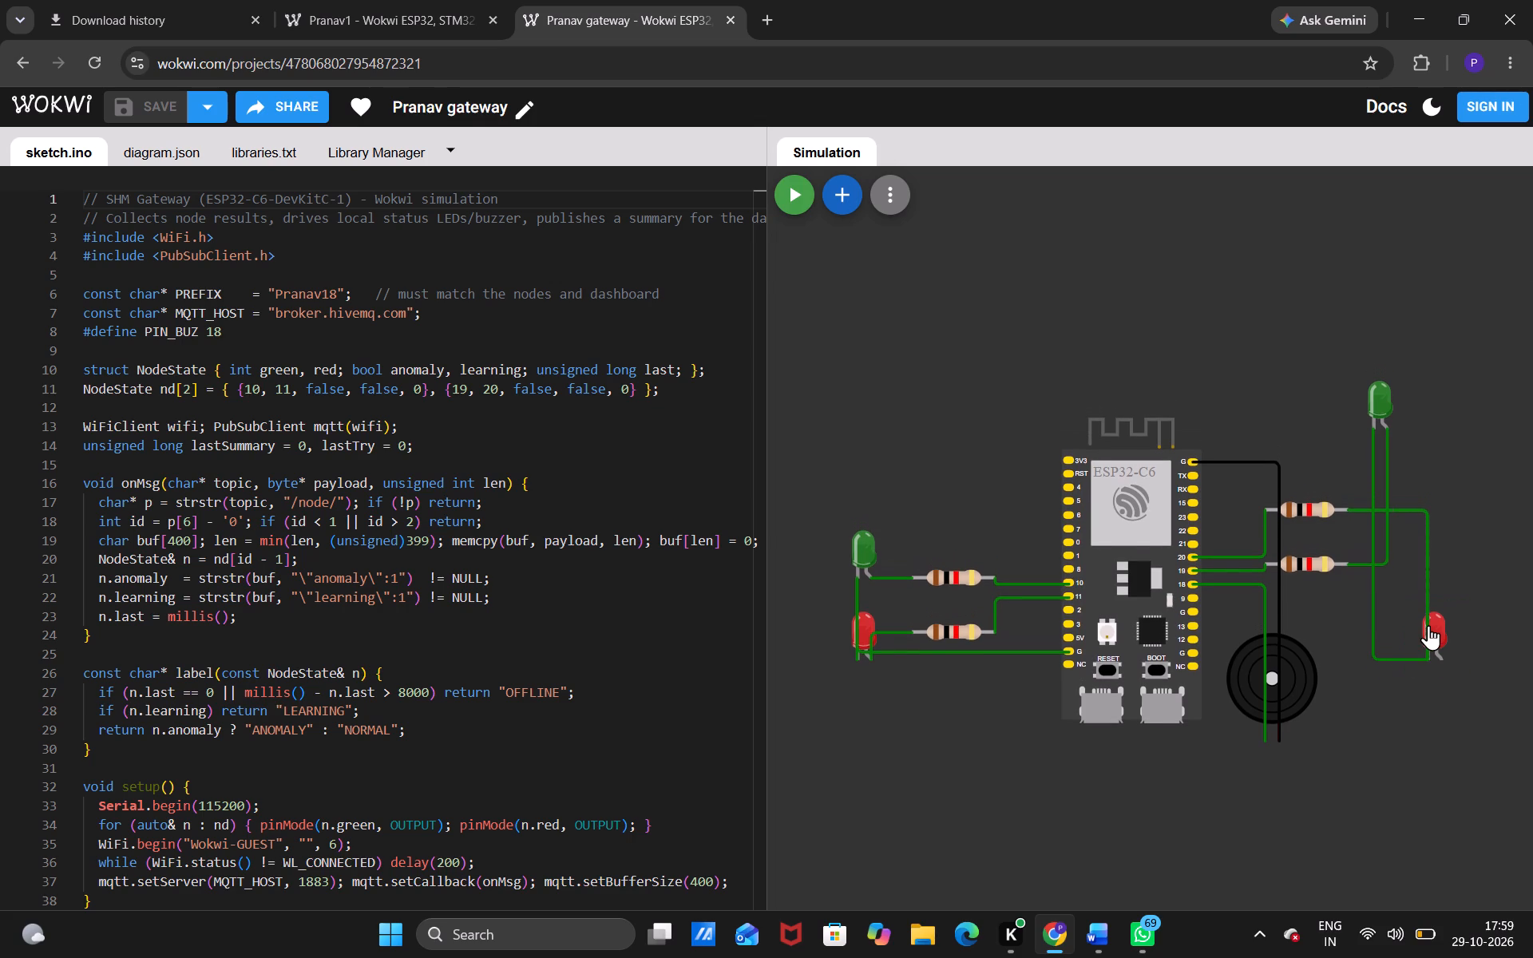
pyautogui.click(1436, 625)
pyautogui.moveTo(1436, 625); pyautogui.dragTo(1467, 618)
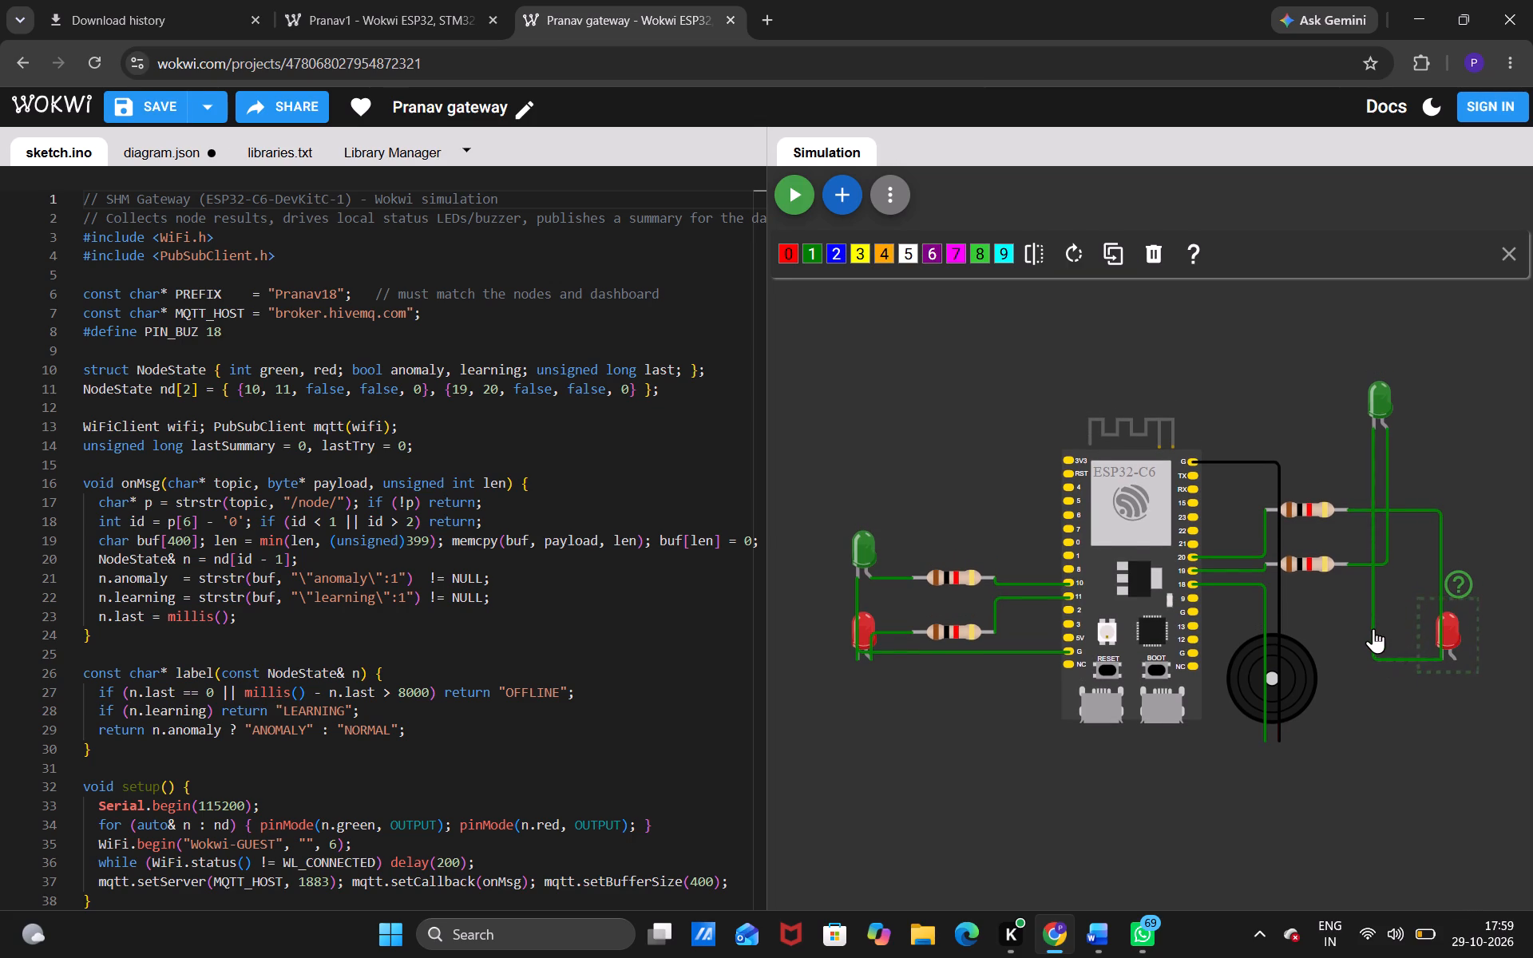
# Delete the wire connecting the upper buzzer-side resistor to the red LED in the gateway circuit.
pyautogui.click(1373, 628)
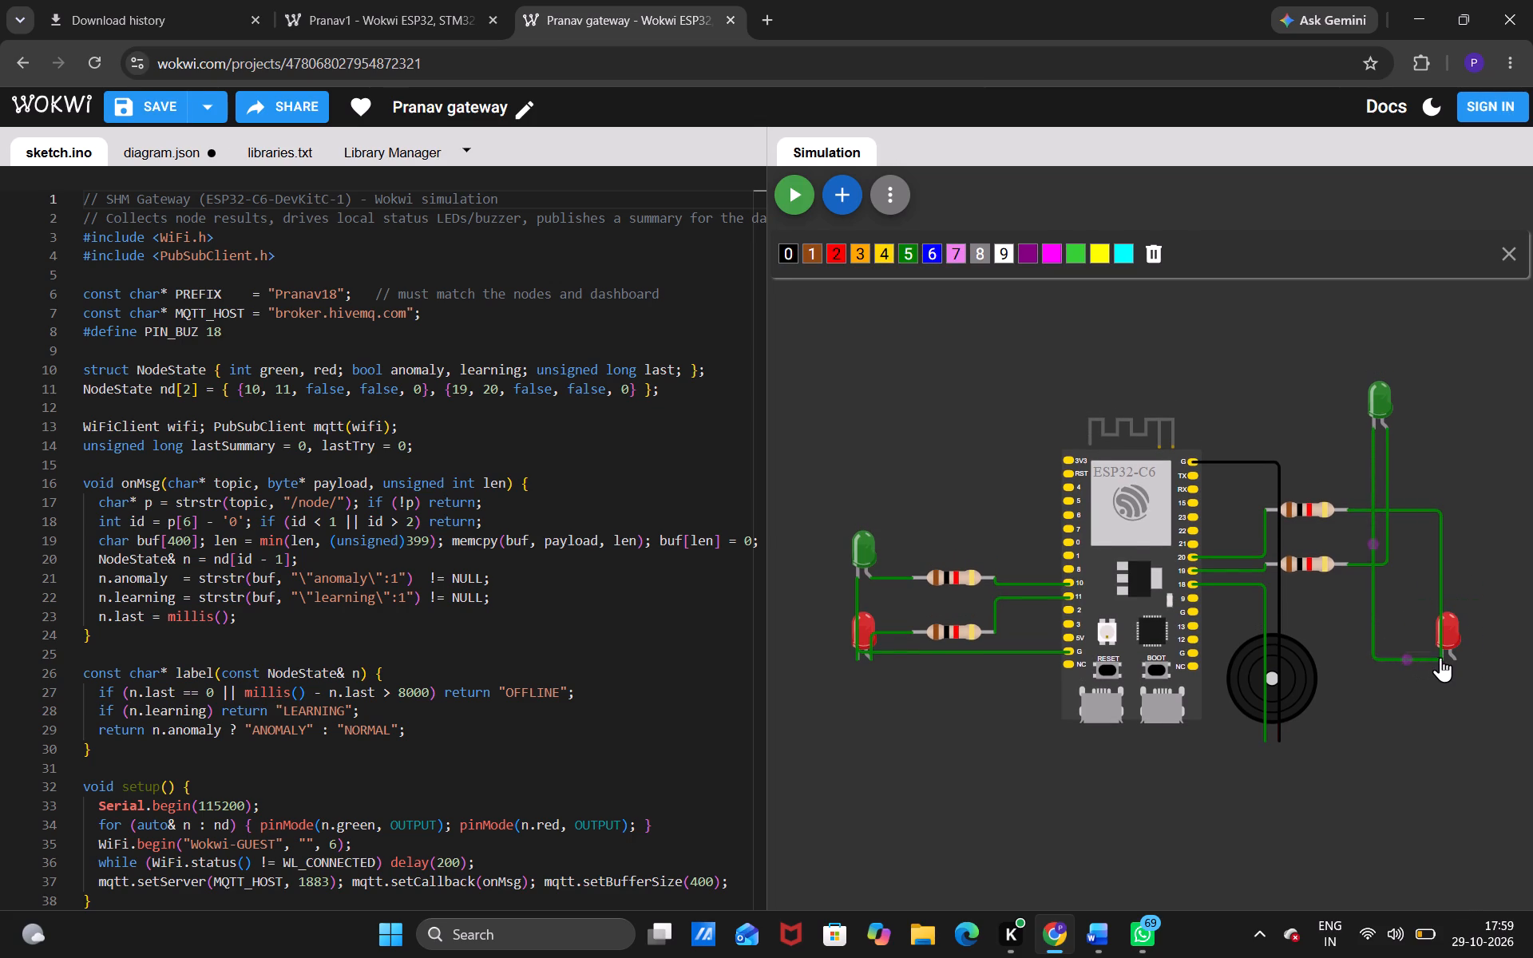
pyautogui.moveTo(1442, 657); pyautogui.dragTo(1434, 659)
pyautogui.click(1366, 637)
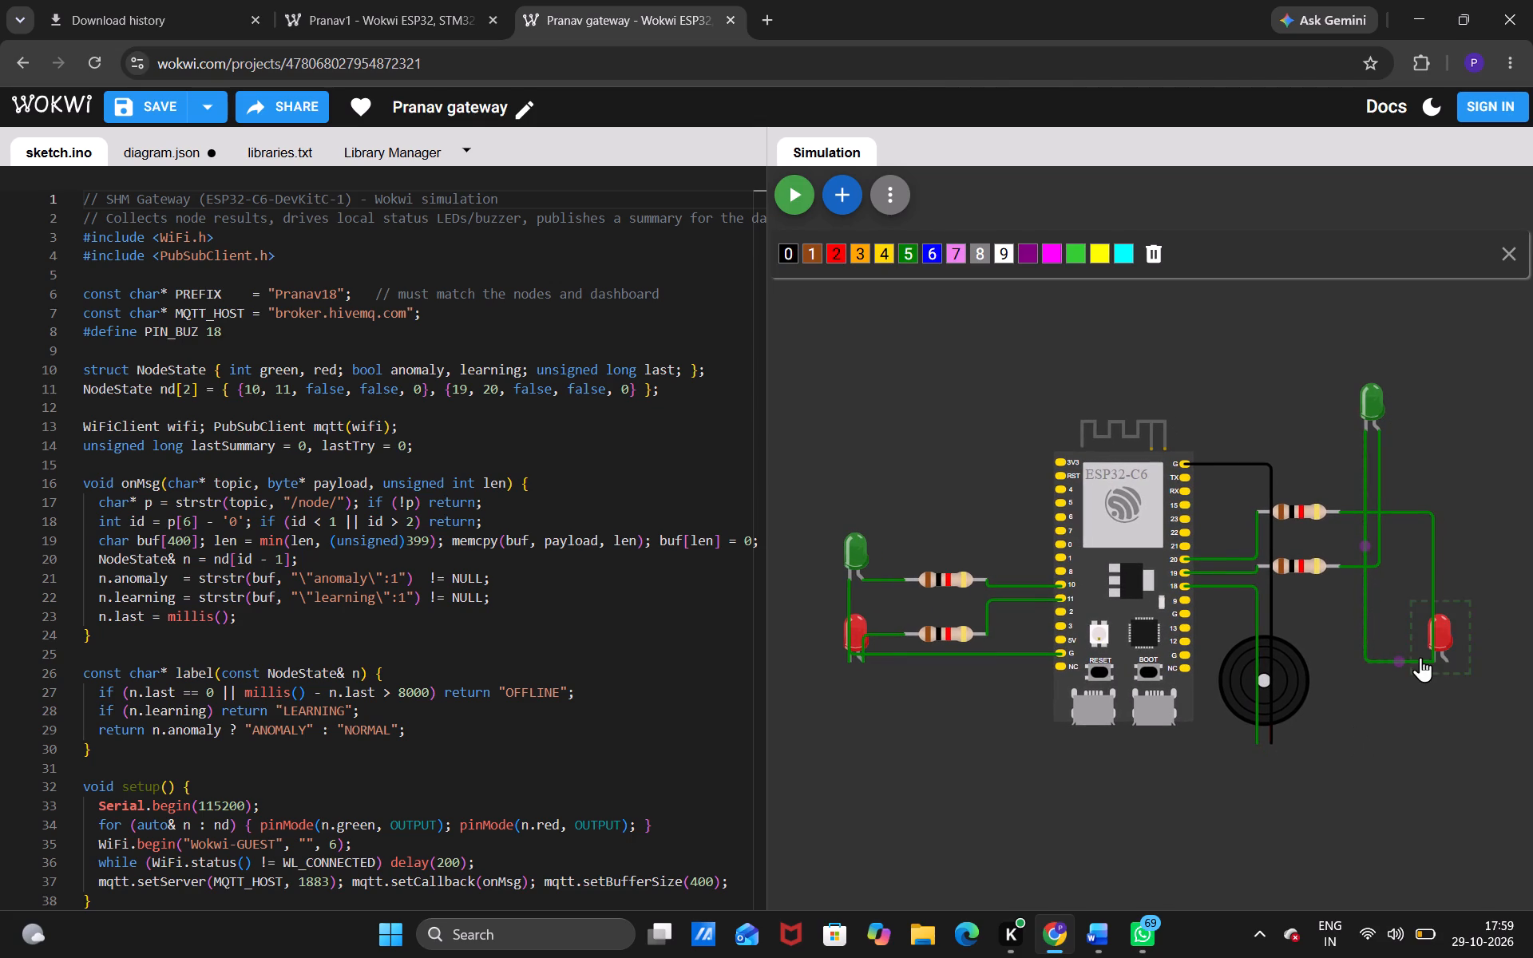
pyautogui.click(1430, 560)
pyautogui.click(1435, 560)
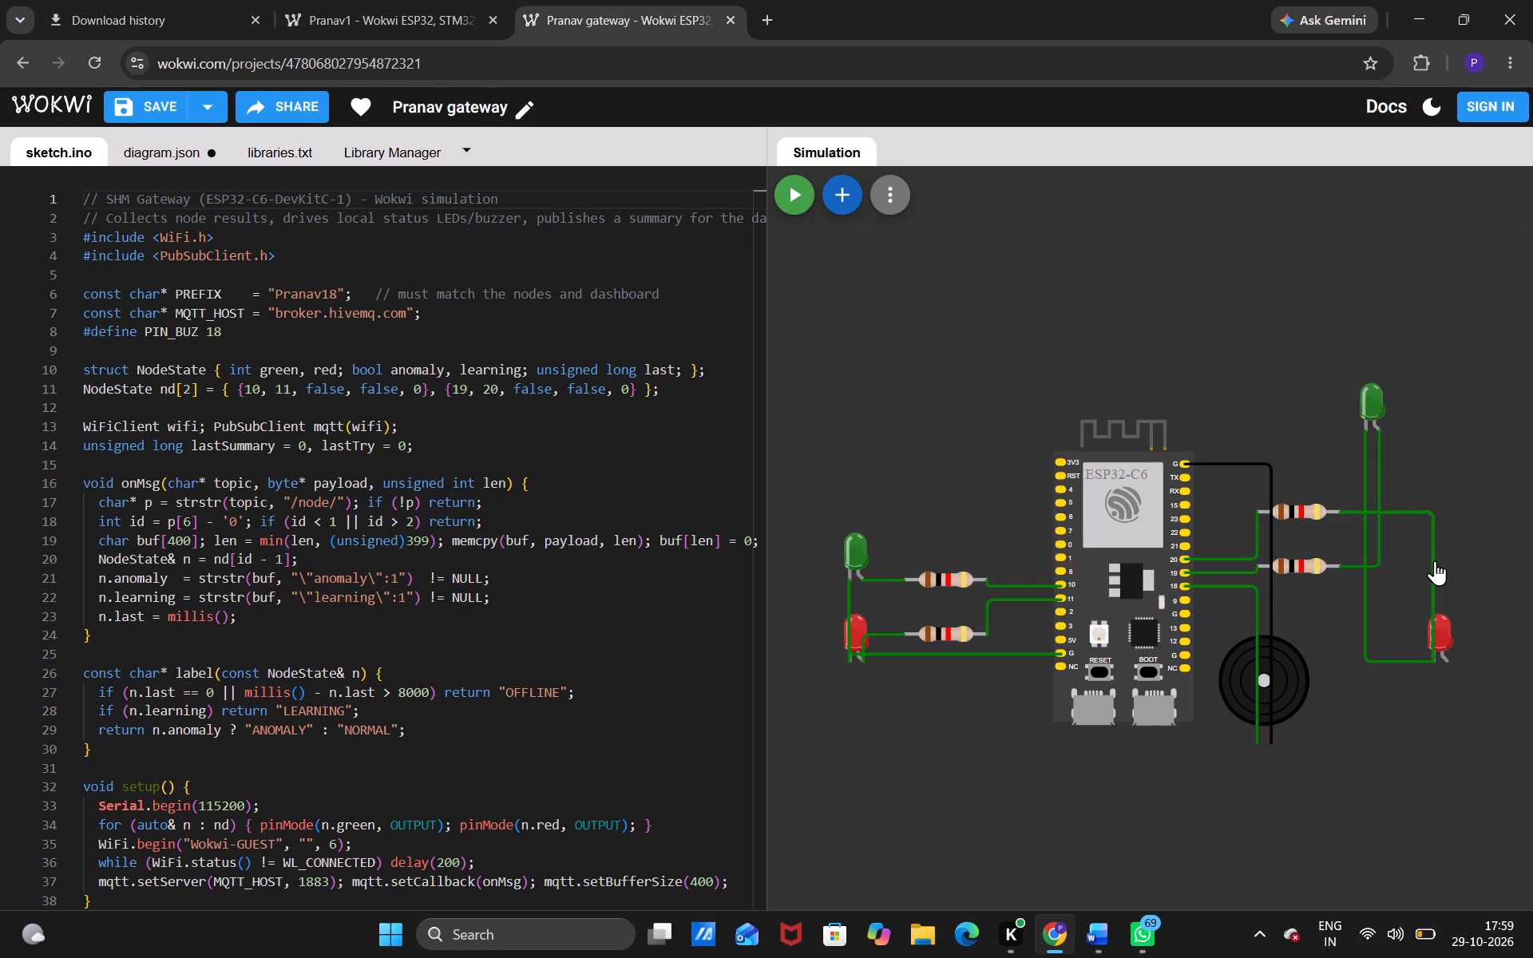
pyautogui.press('Delete')
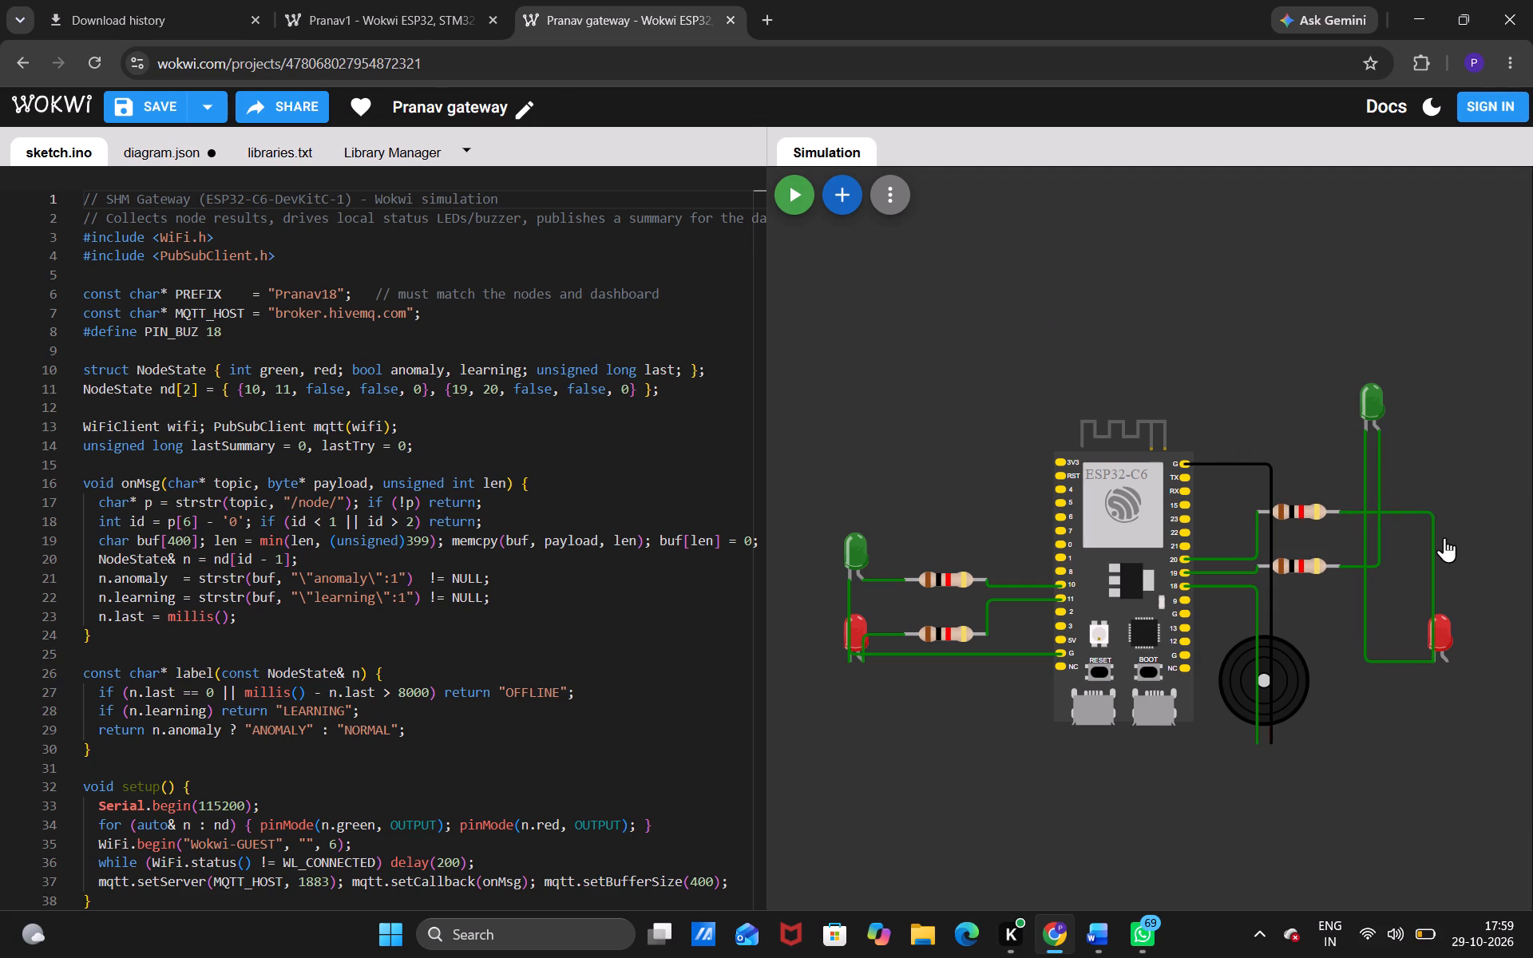
pyautogui.click(1432, 537)
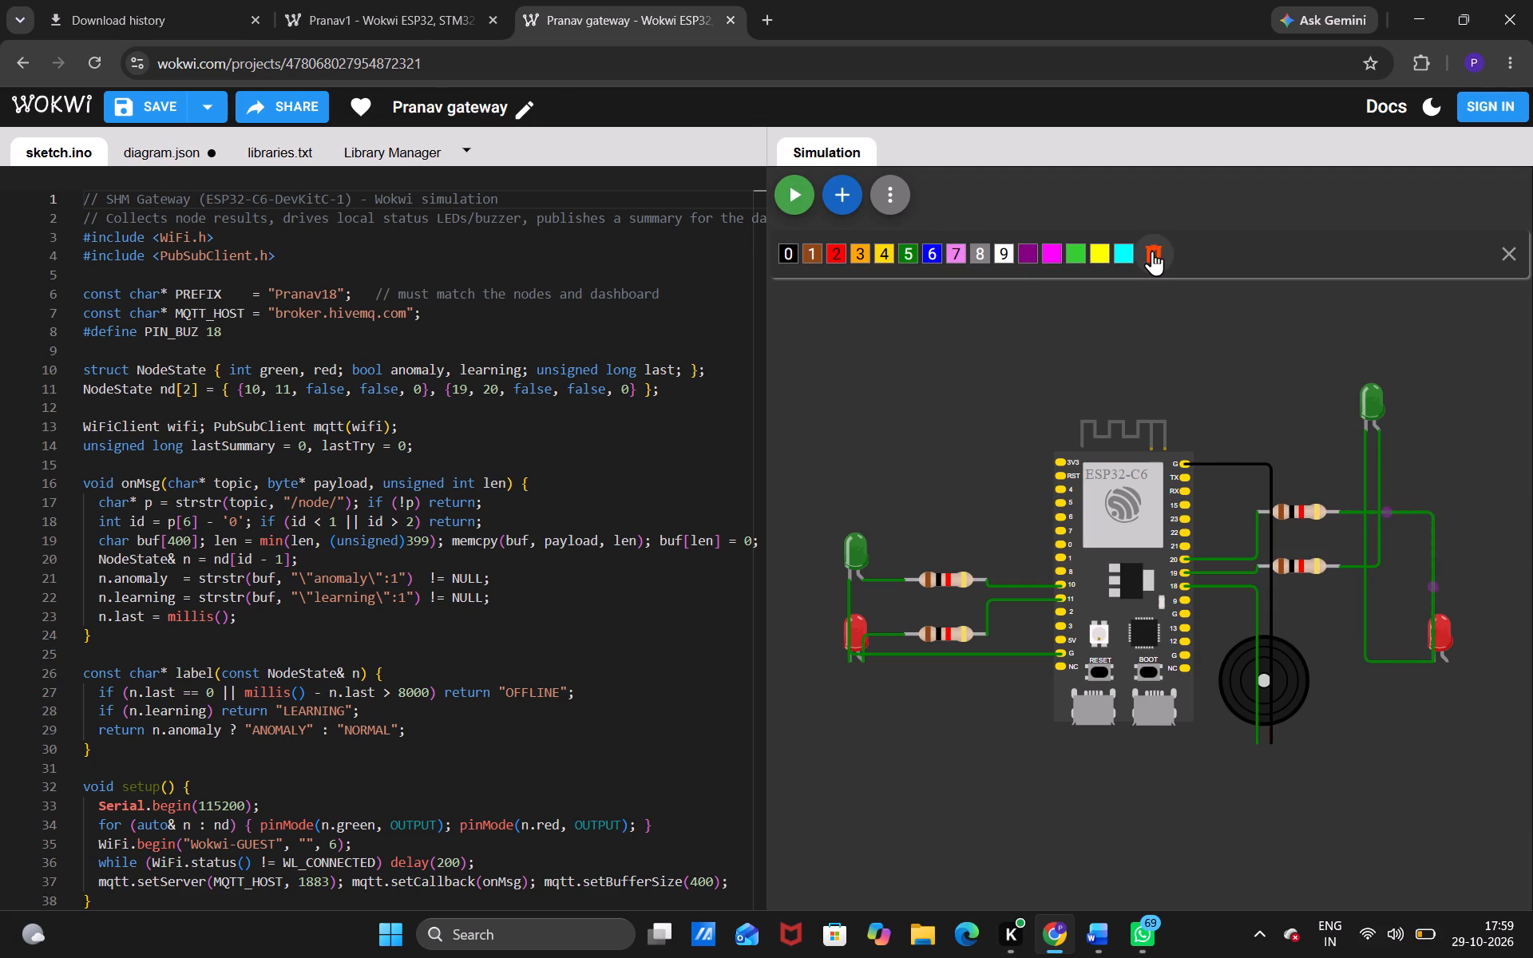
pyautogui.click(1152, 251)
# Wire the upper buzzer-side resistor to the red LED, routing the wire down and beneath the LED.
pyautogui.click(1337, 509)
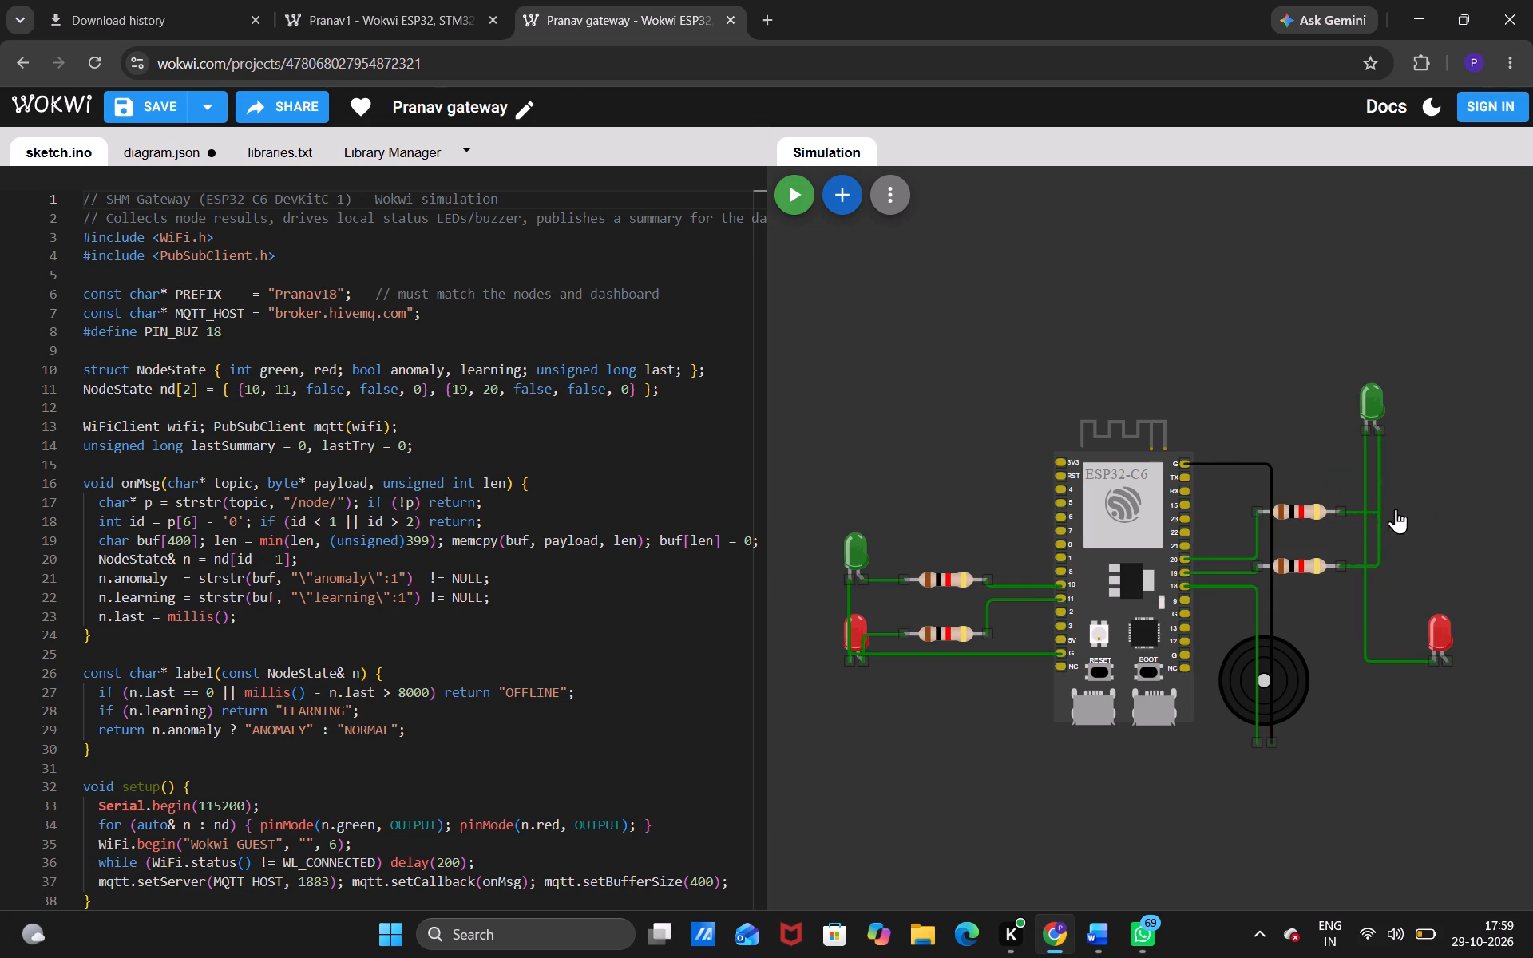
pyautogui.click(1446, 714)
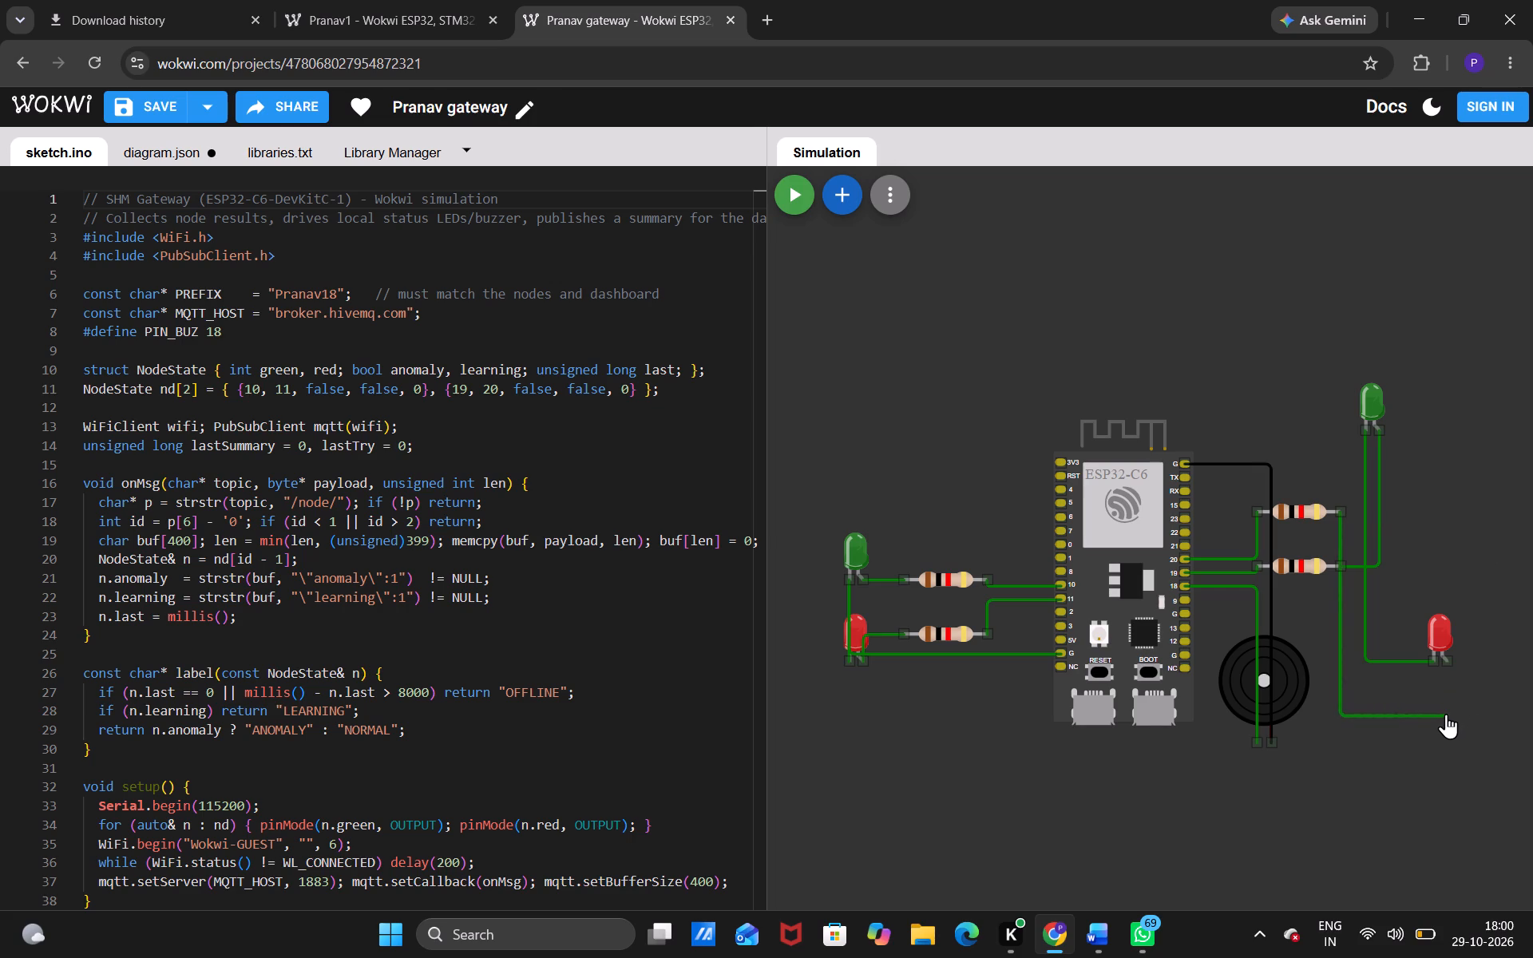
pyautogui.click(1447, 657)
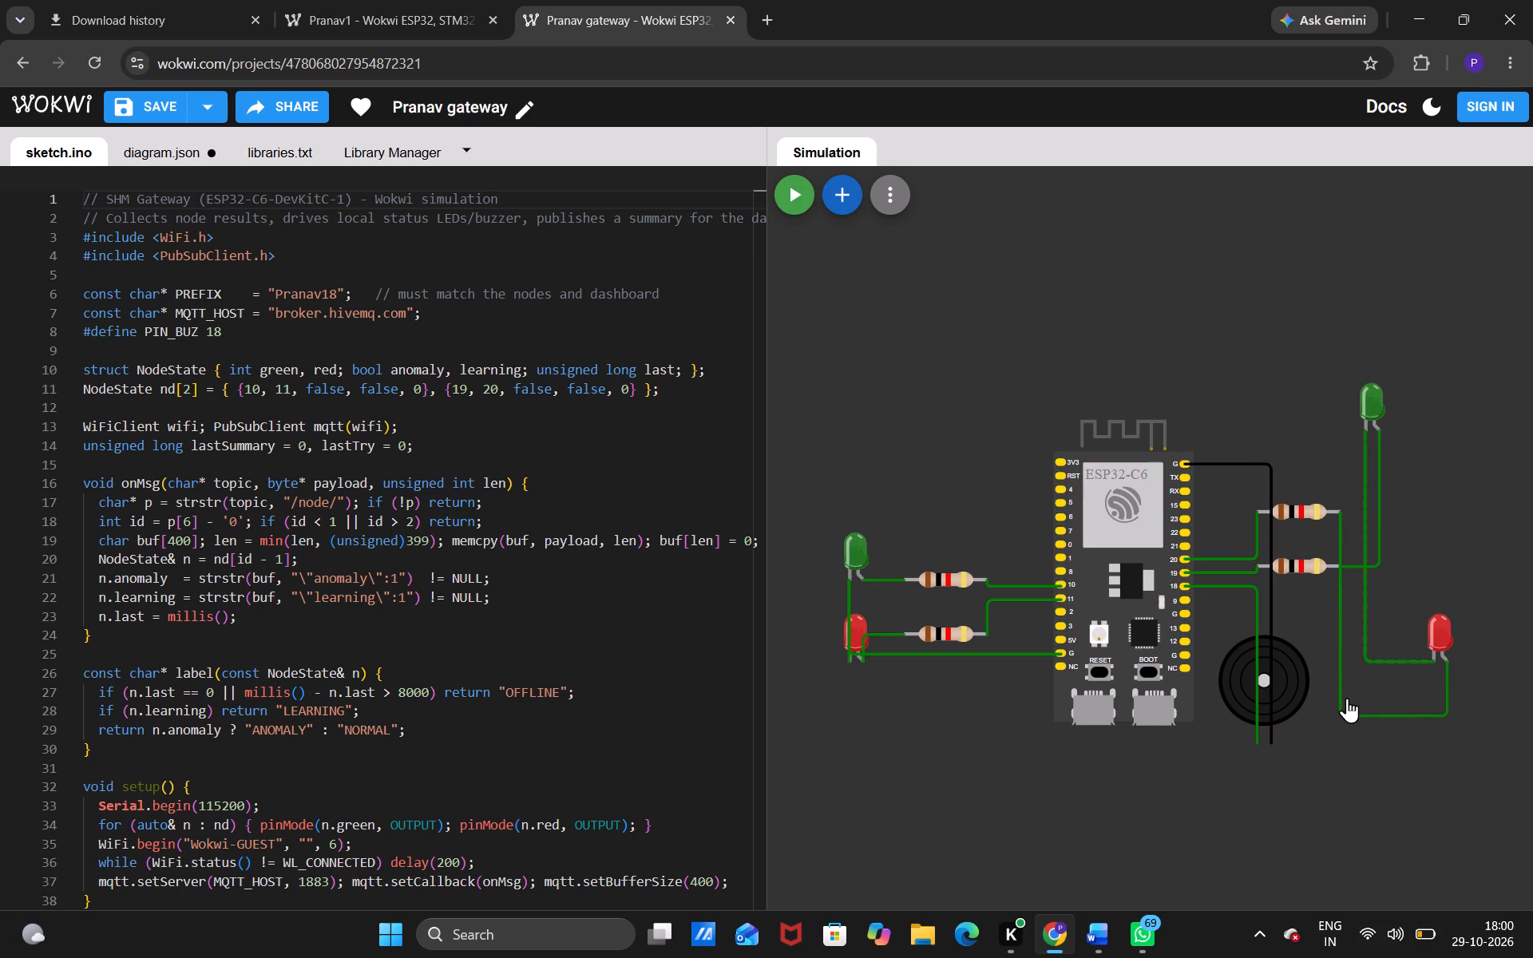
# Shift the new wire's long vertical segment slightly away from the resistors, toward the red LED.
pyautogui.click(1344, 699)
pyautogui.click(1341, 699)
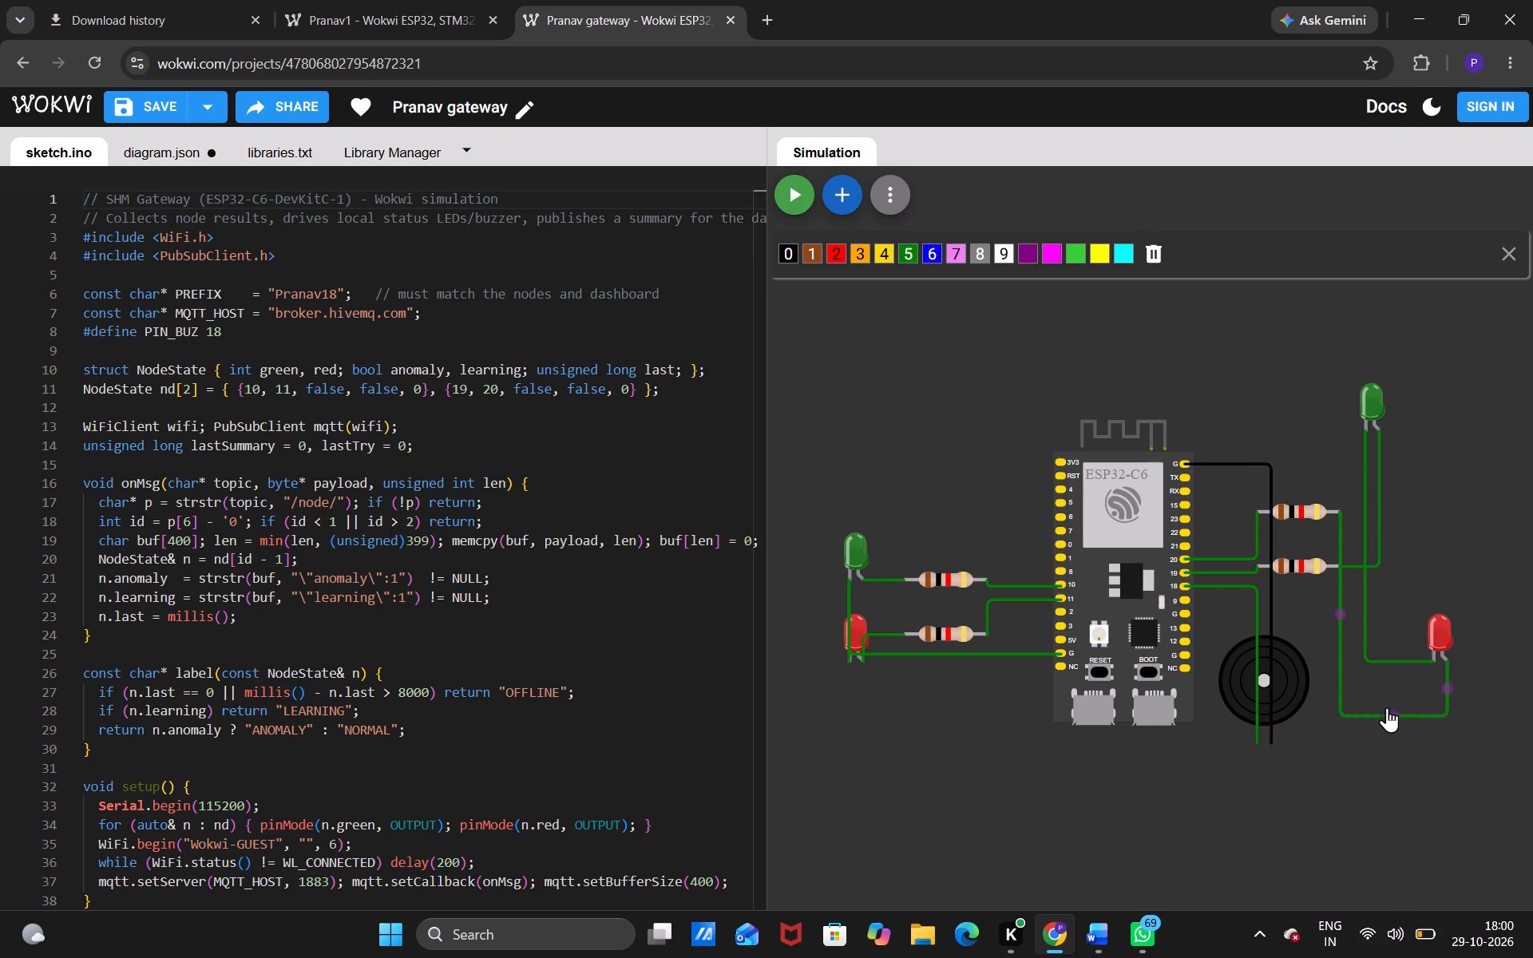
pyautogui.moveTo(1341, 616); pyautogui.dragTo(1354, 615)
pyautogui.click(1331, 751)
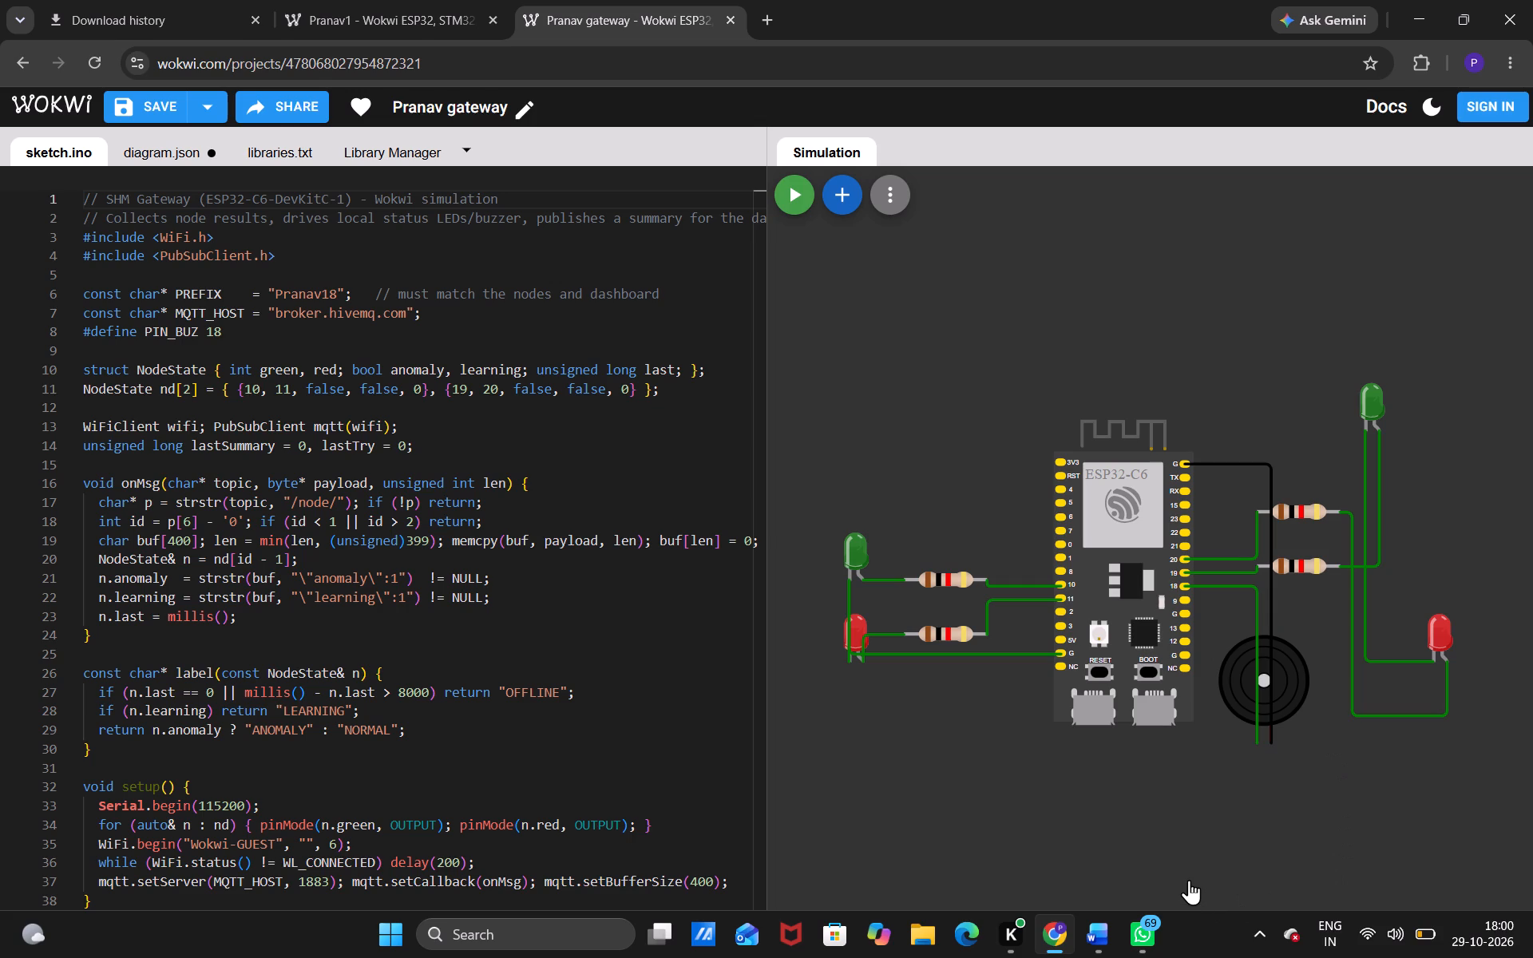
pyautogui.click(1227, 863)
# Save the Pranav gateway project.
pyautogui.click(118, 114)
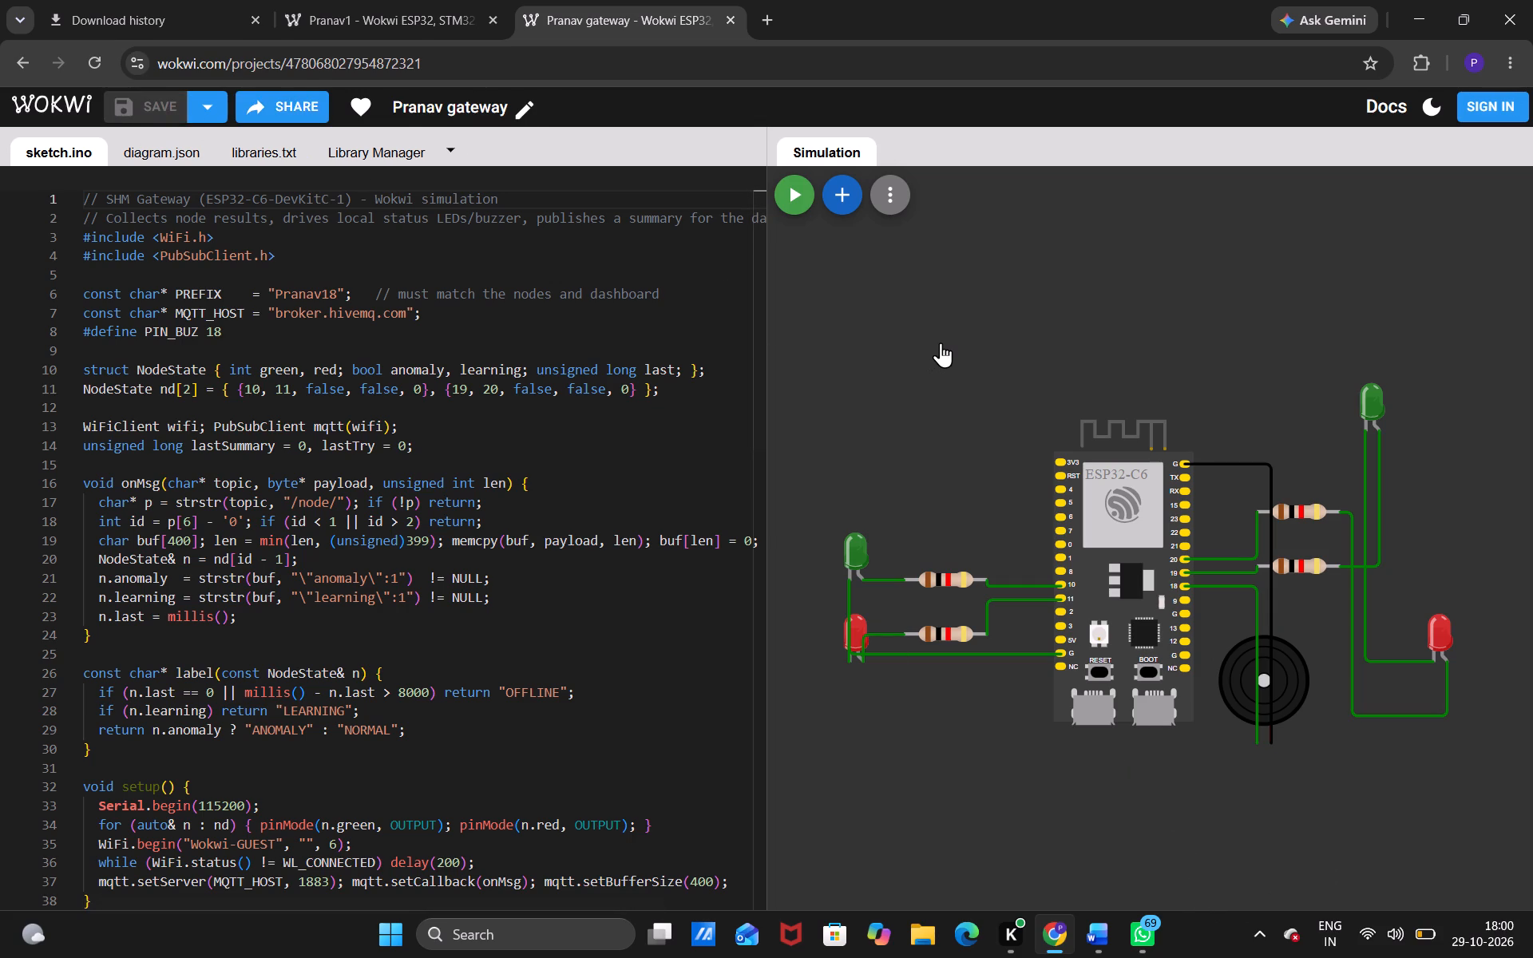
# Capture a screenshot cropped closely around the complete gateway circuit and copy it.
pyautogui.press('Print')
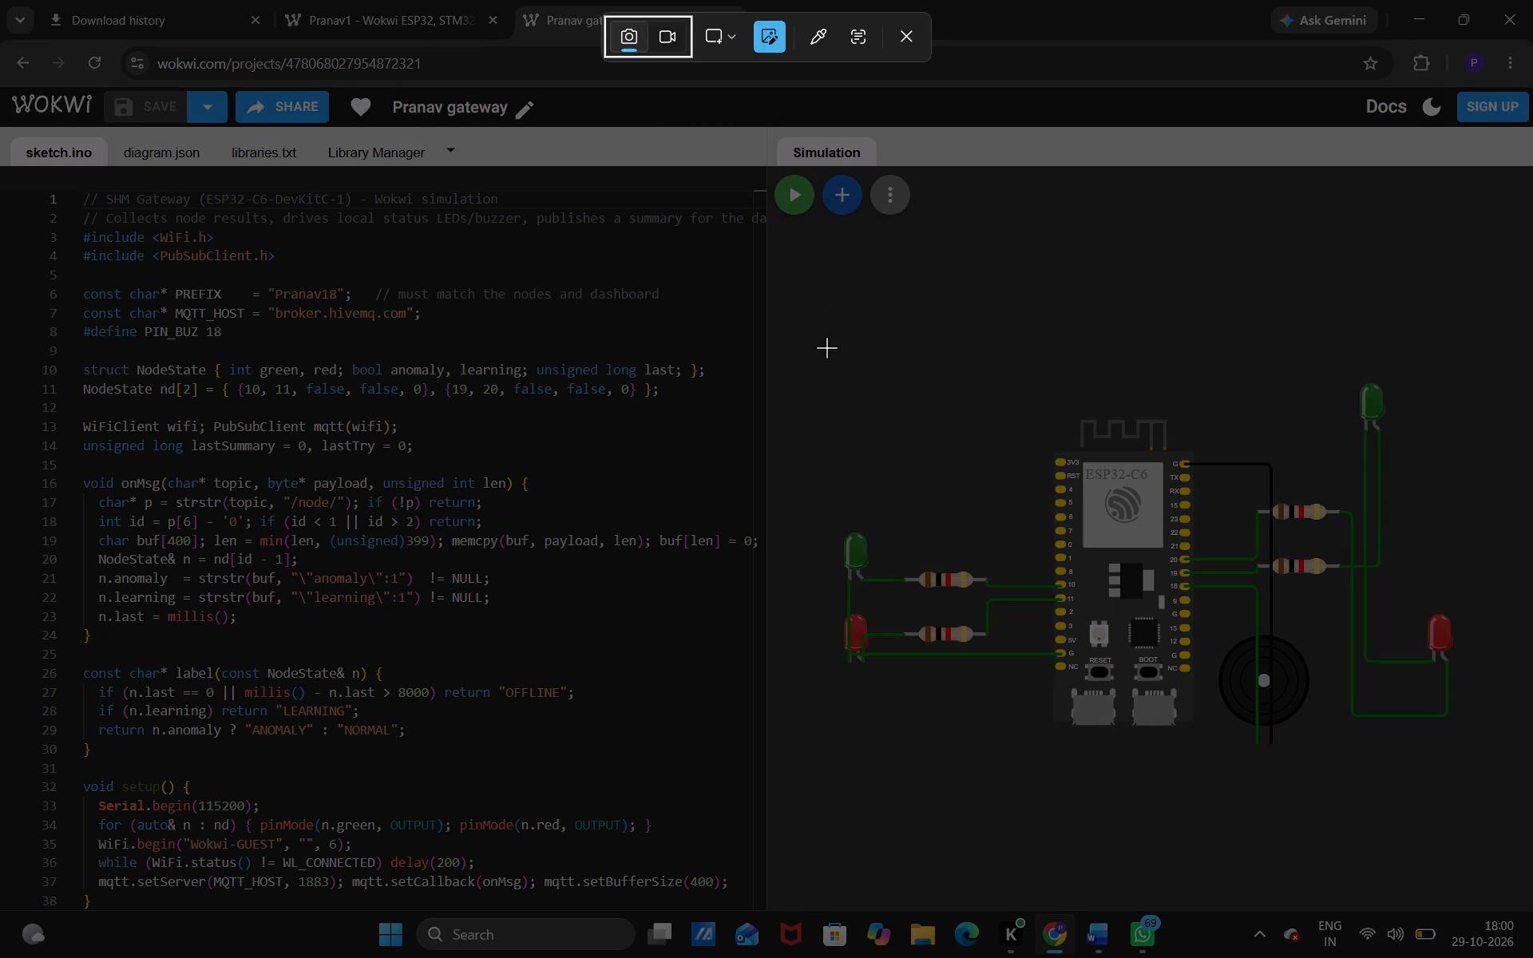
pyautogui.moveTo(820, 353); pyautogui.dragTo(1464, 763)
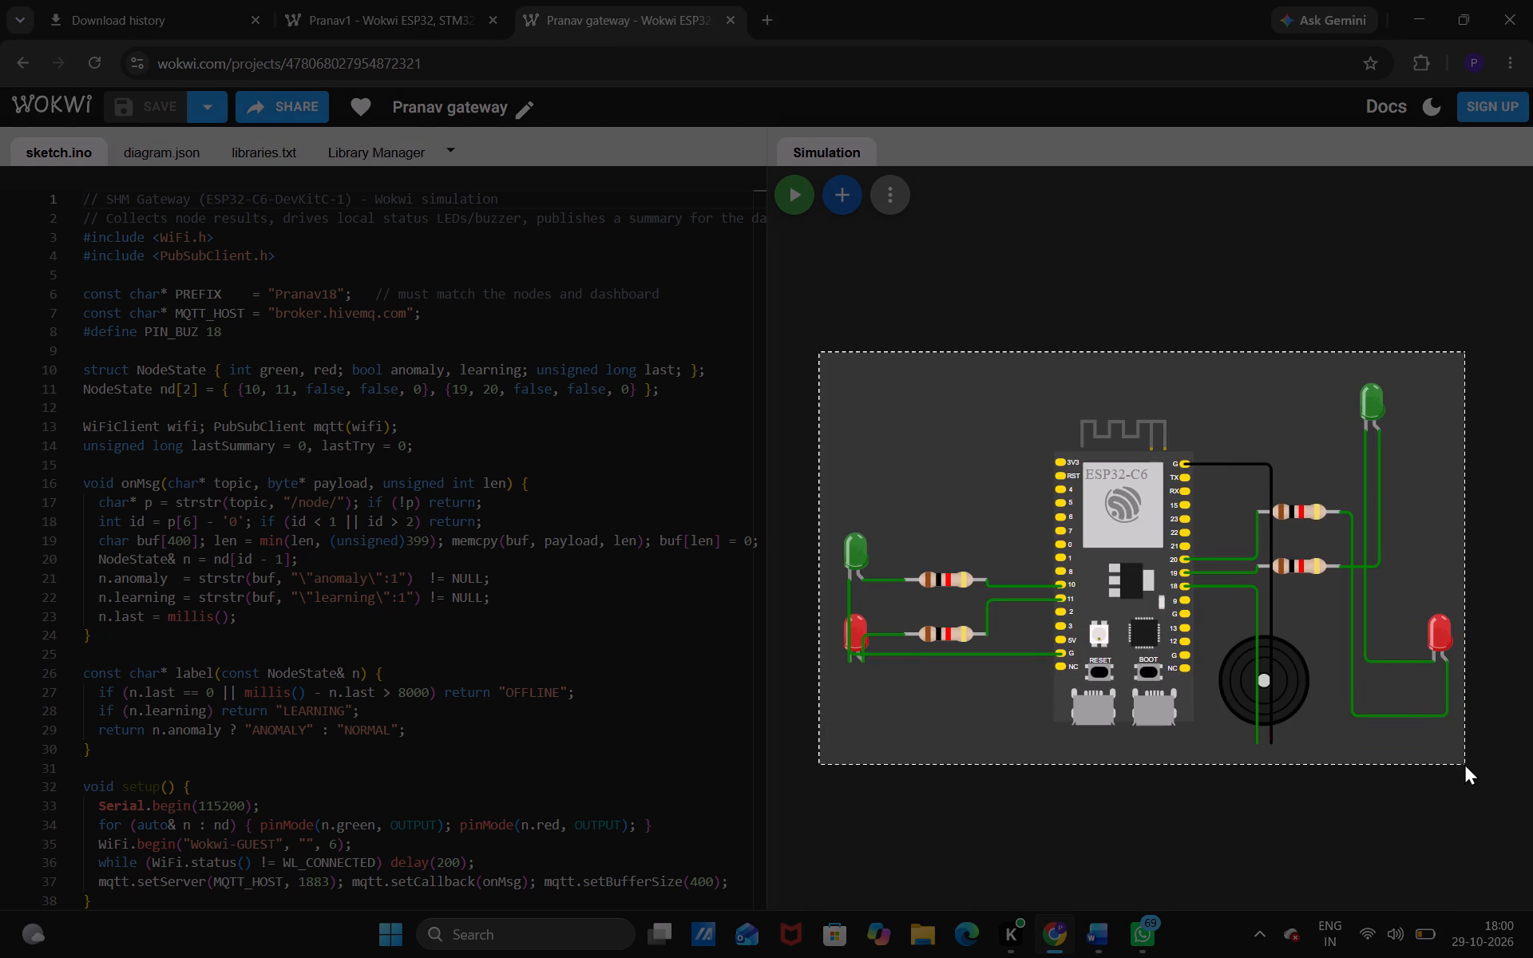
pyautogui.moveTo(1464, 763); pyautogui.dragTo(1460, 756)
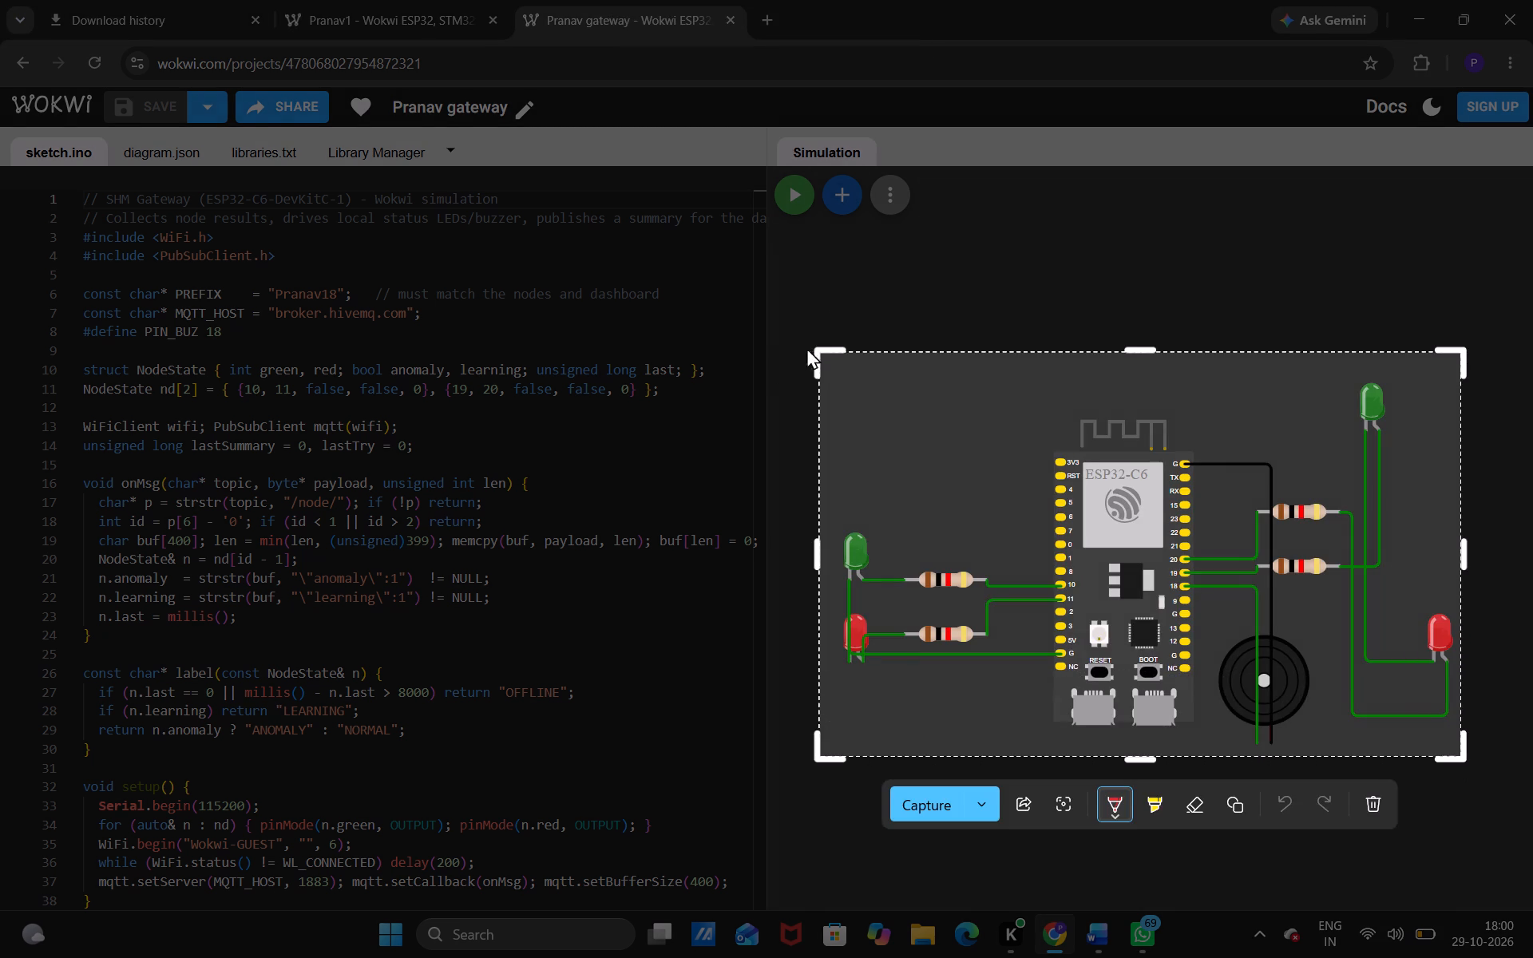
pyautogui.moveTo(818, 348); pyautogui.dragTo(834, 366)
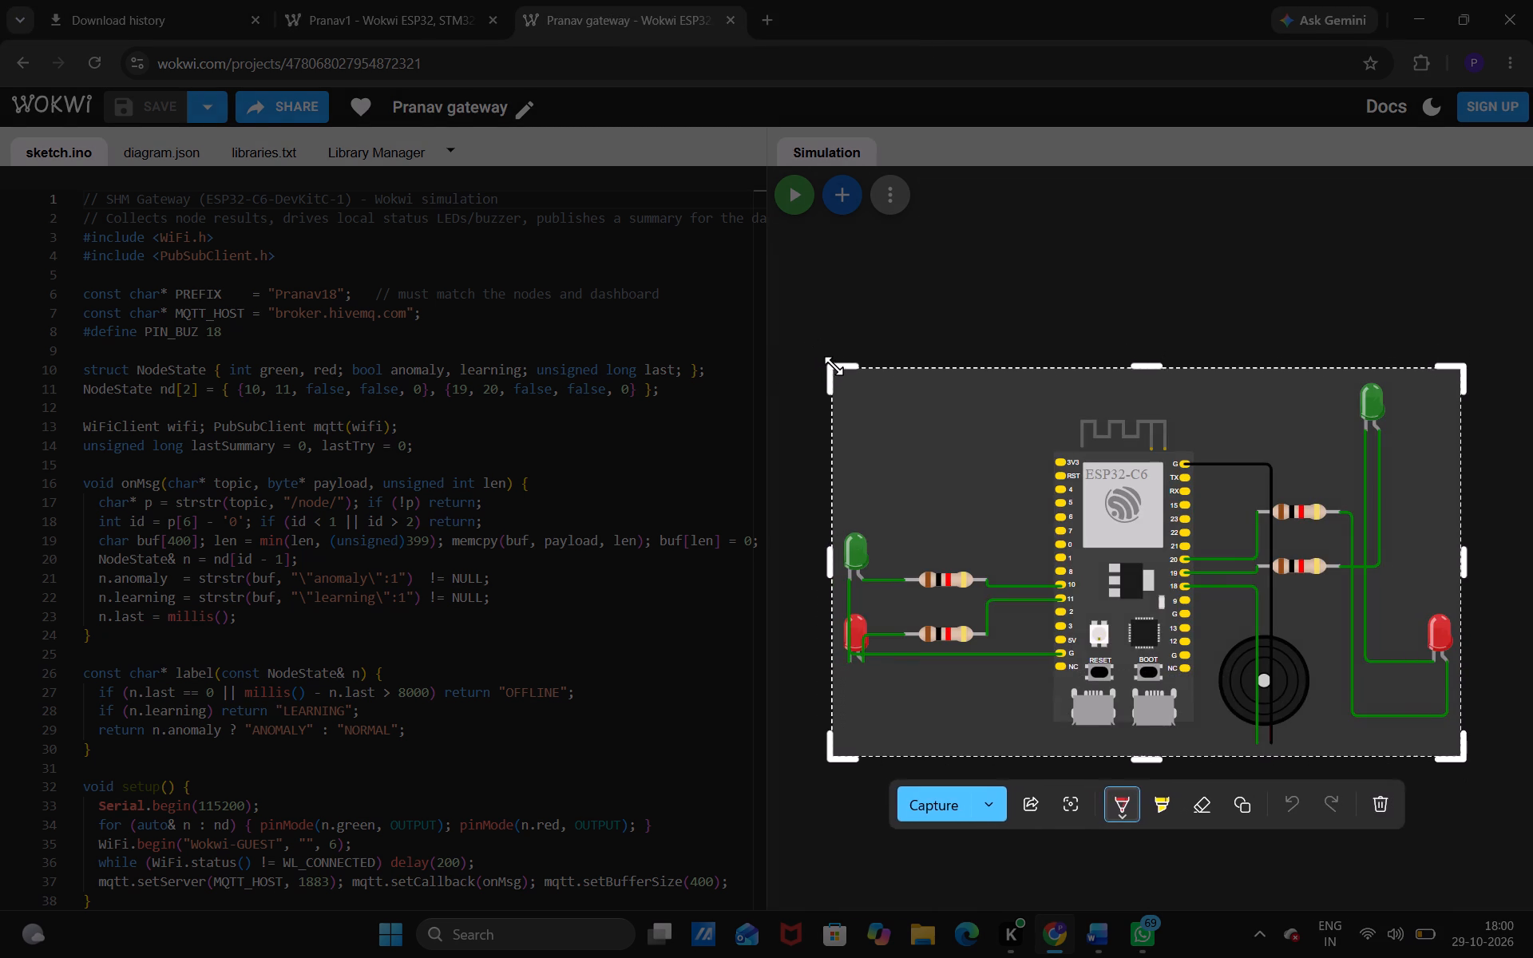
pyautogui.moveTo(834, 366); pyautogui.dragTo(828, 367)
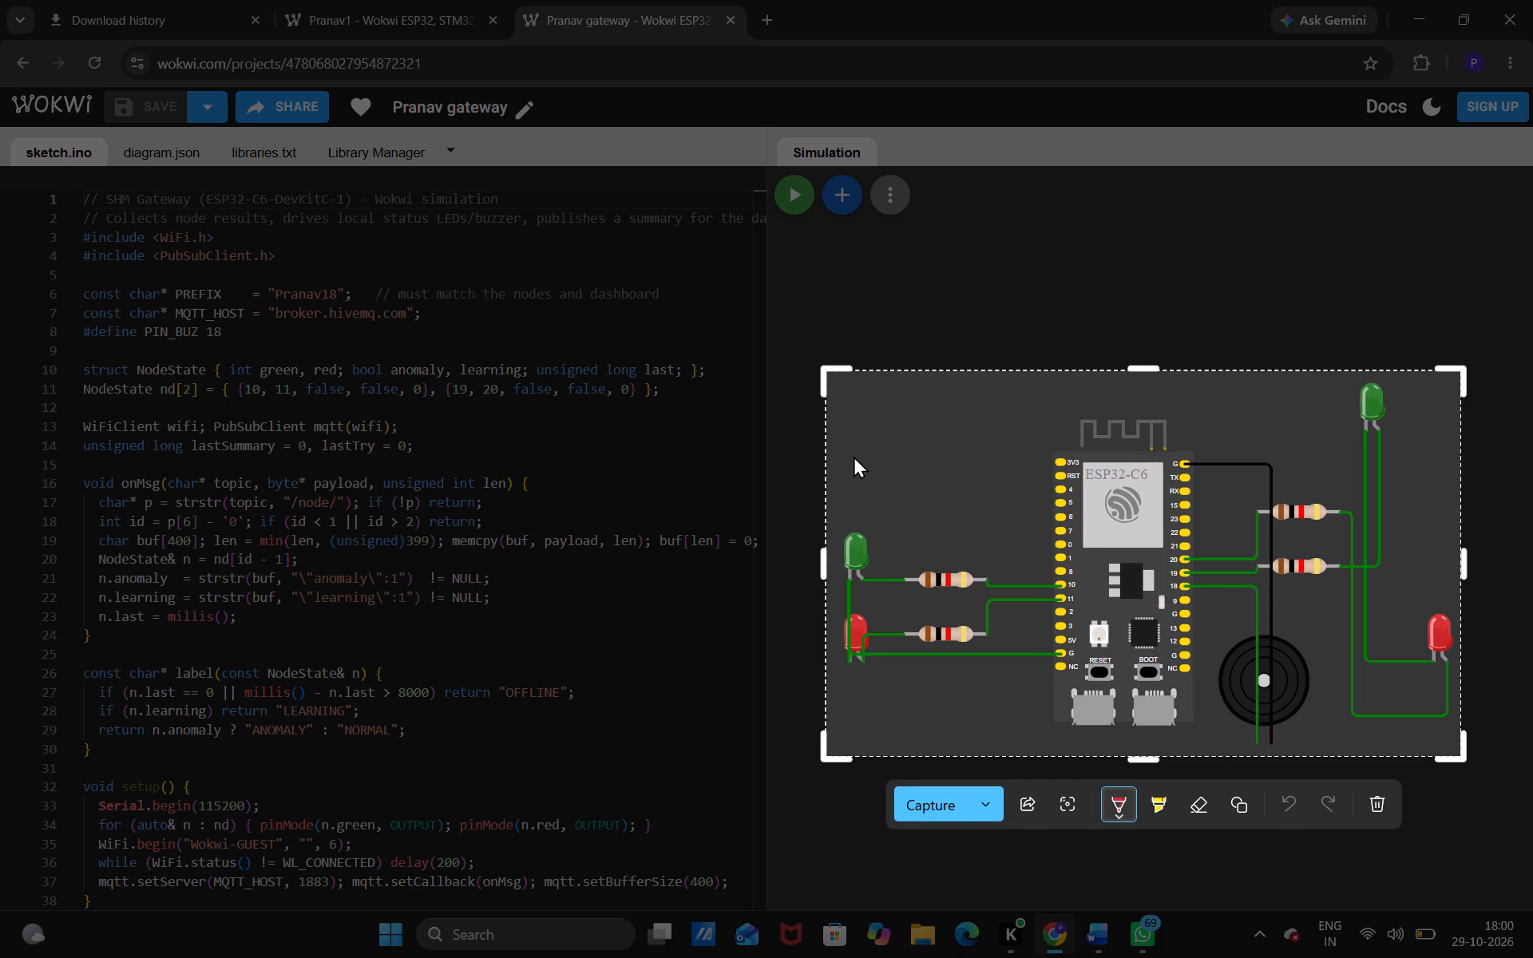
pyautogui.hotkey('ctrl', 'c')
# Switch to the NodeX report in Word and replace the old gateway image above the Fig. 3 caption with the new screenshot.
pyautogui.click(1103, 915)
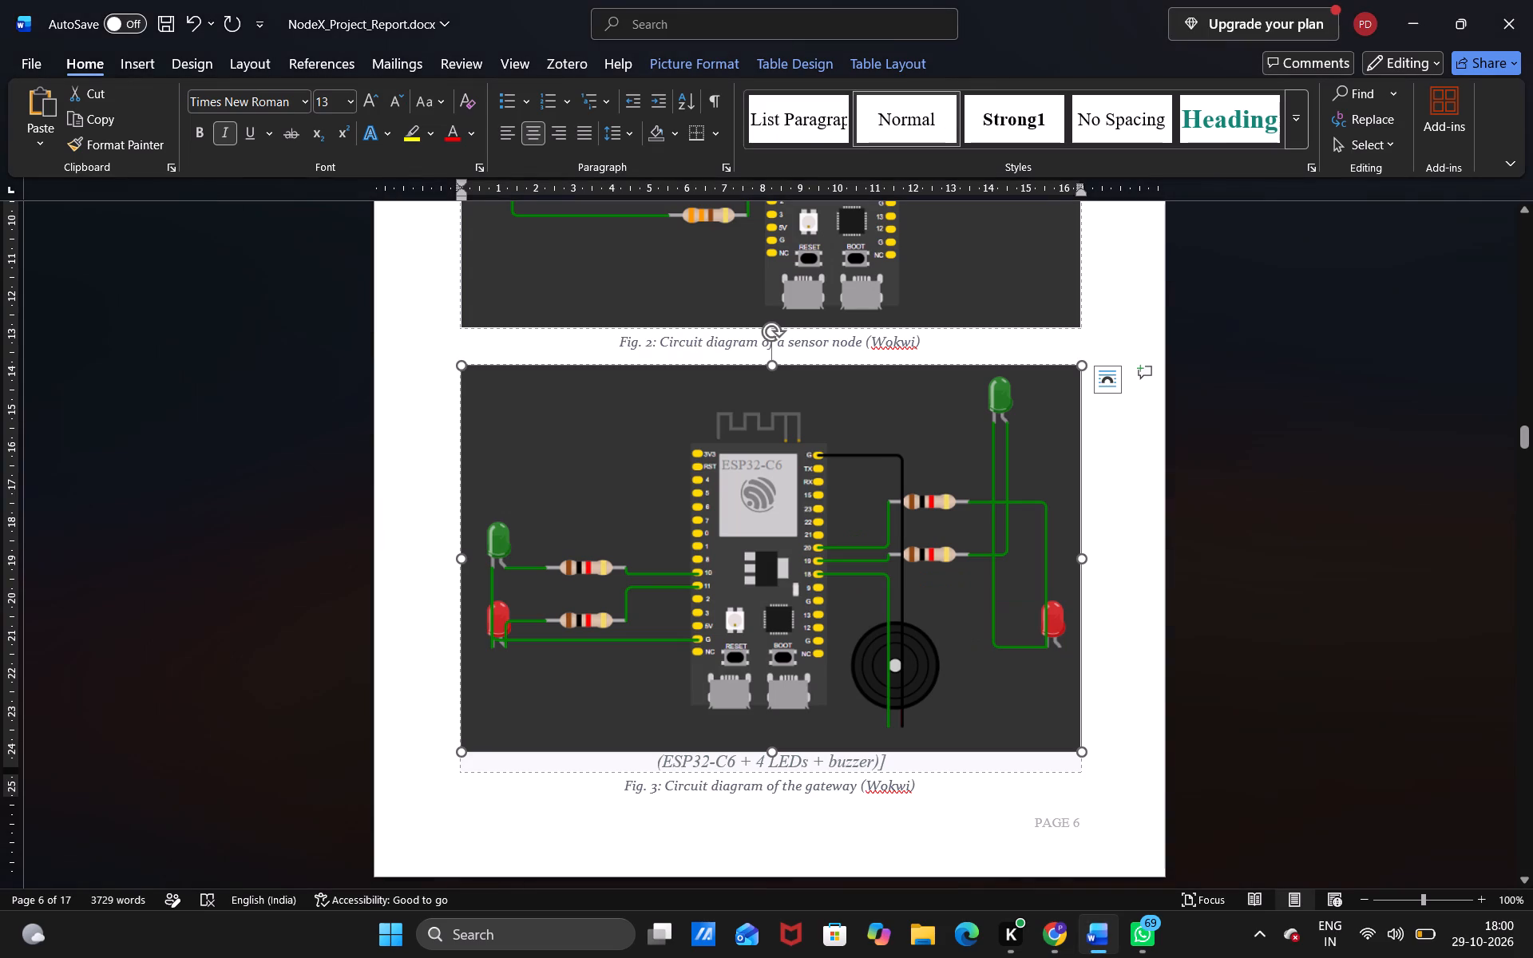
pyautogui.click(908, 559)
pyautogui.press('Delete')
pyautogui.click(786, 441)
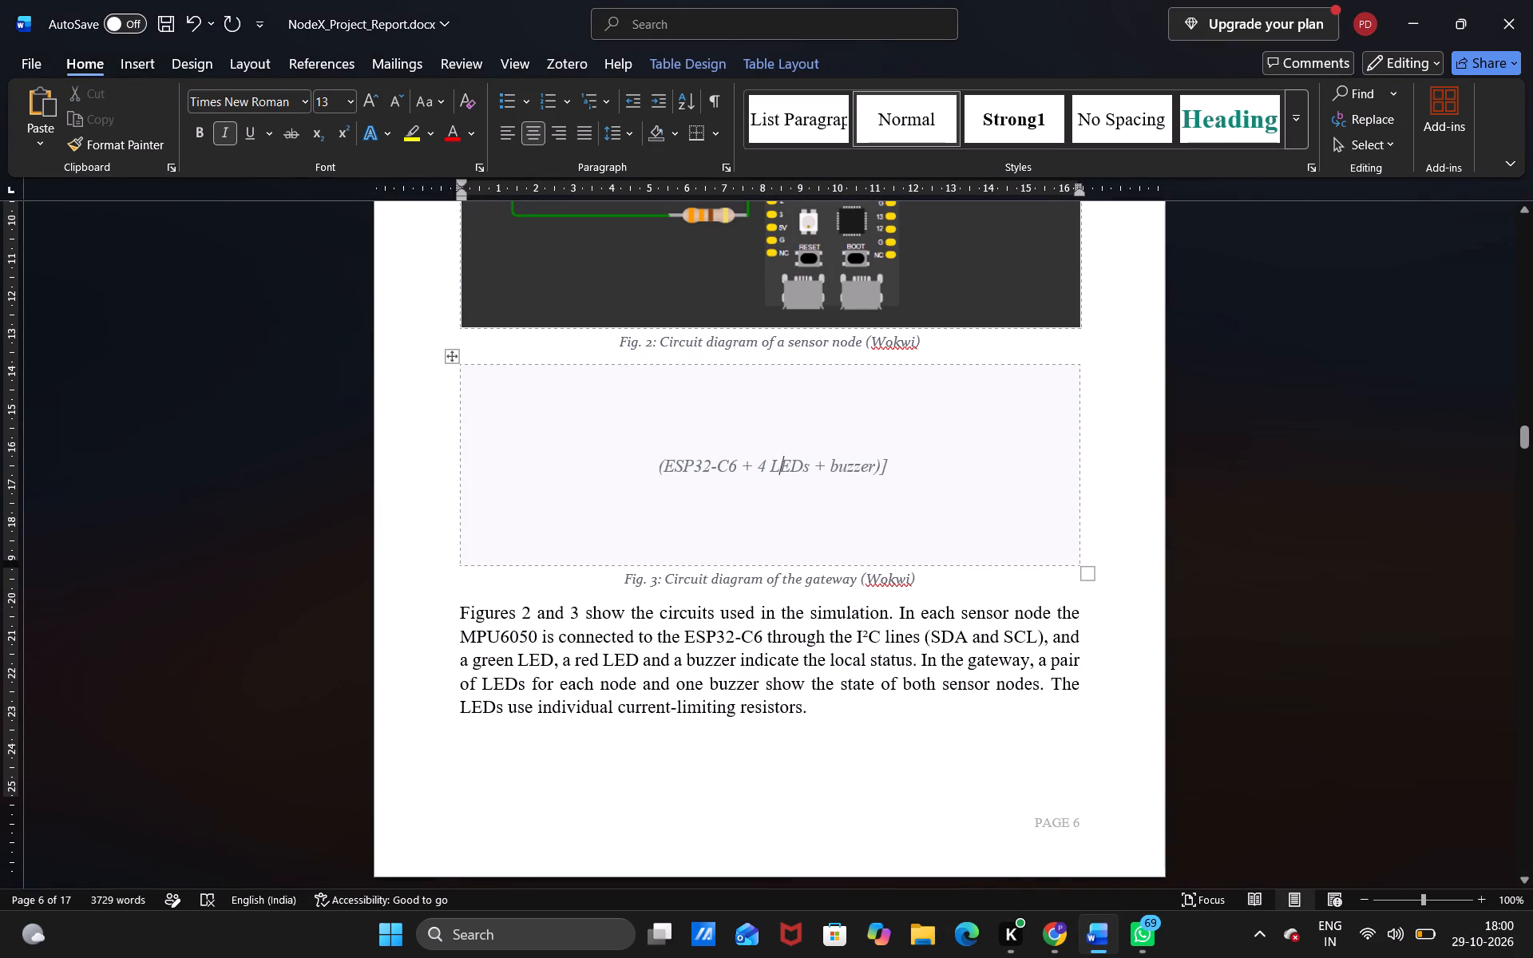
pyautogui.click(902, 482)
pyautogui.press('Return')
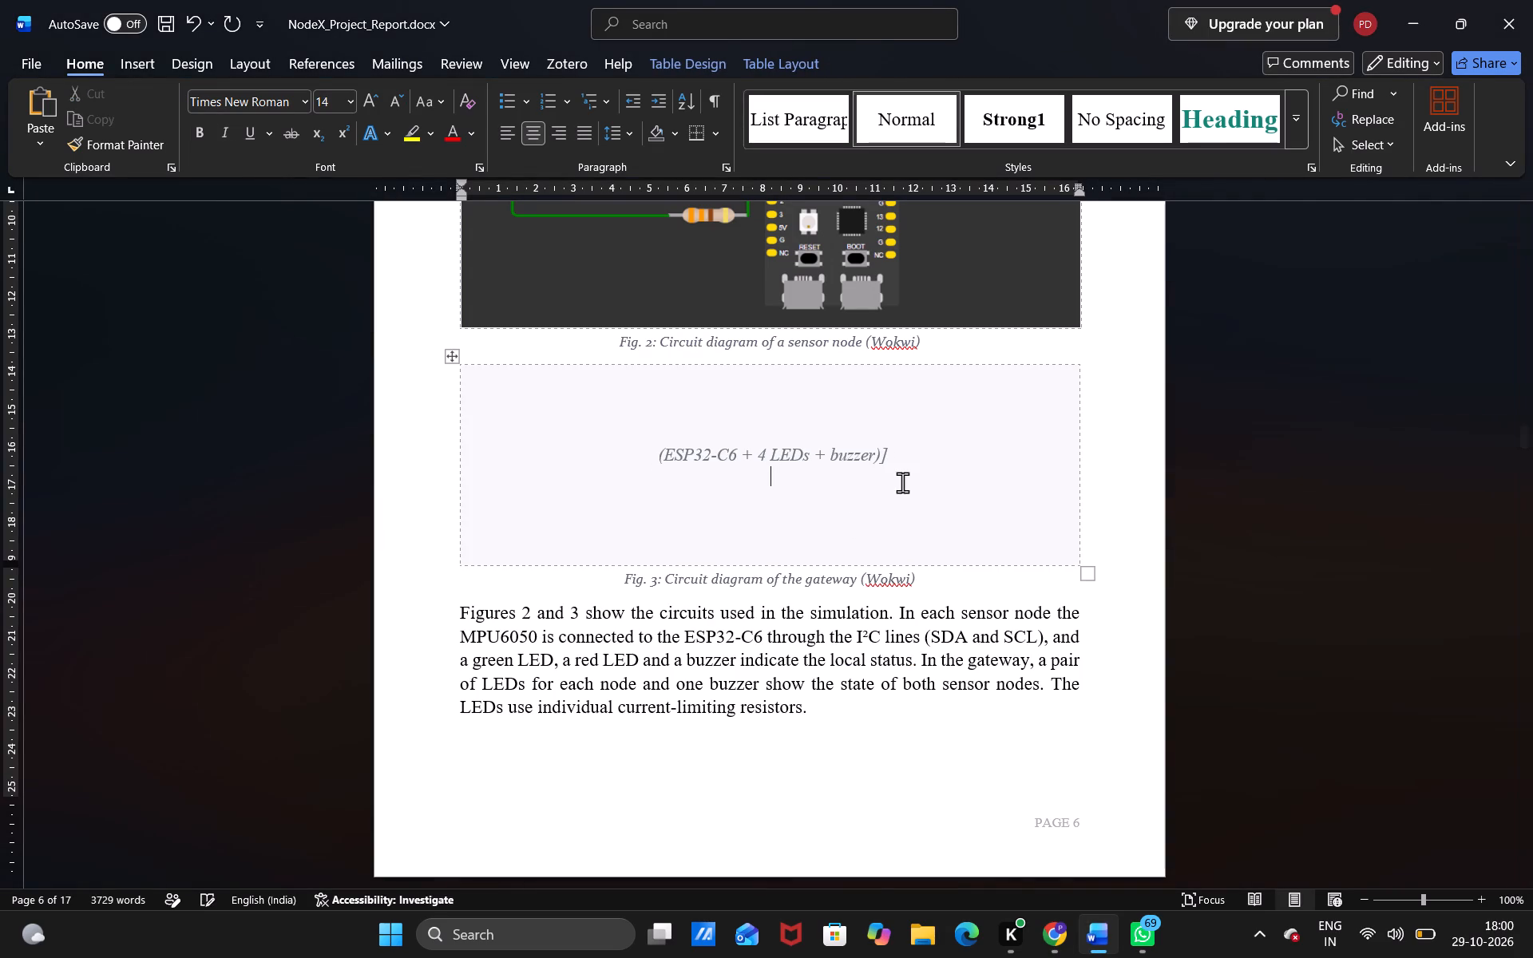
pyautogui.hotkey('ctrl', 'v')
# Delete the leftover placeholder text "(ESP32-C6 + 4 LEDs + buzzer)]" above the new gateway image.
pyautogui.click(896, 377)
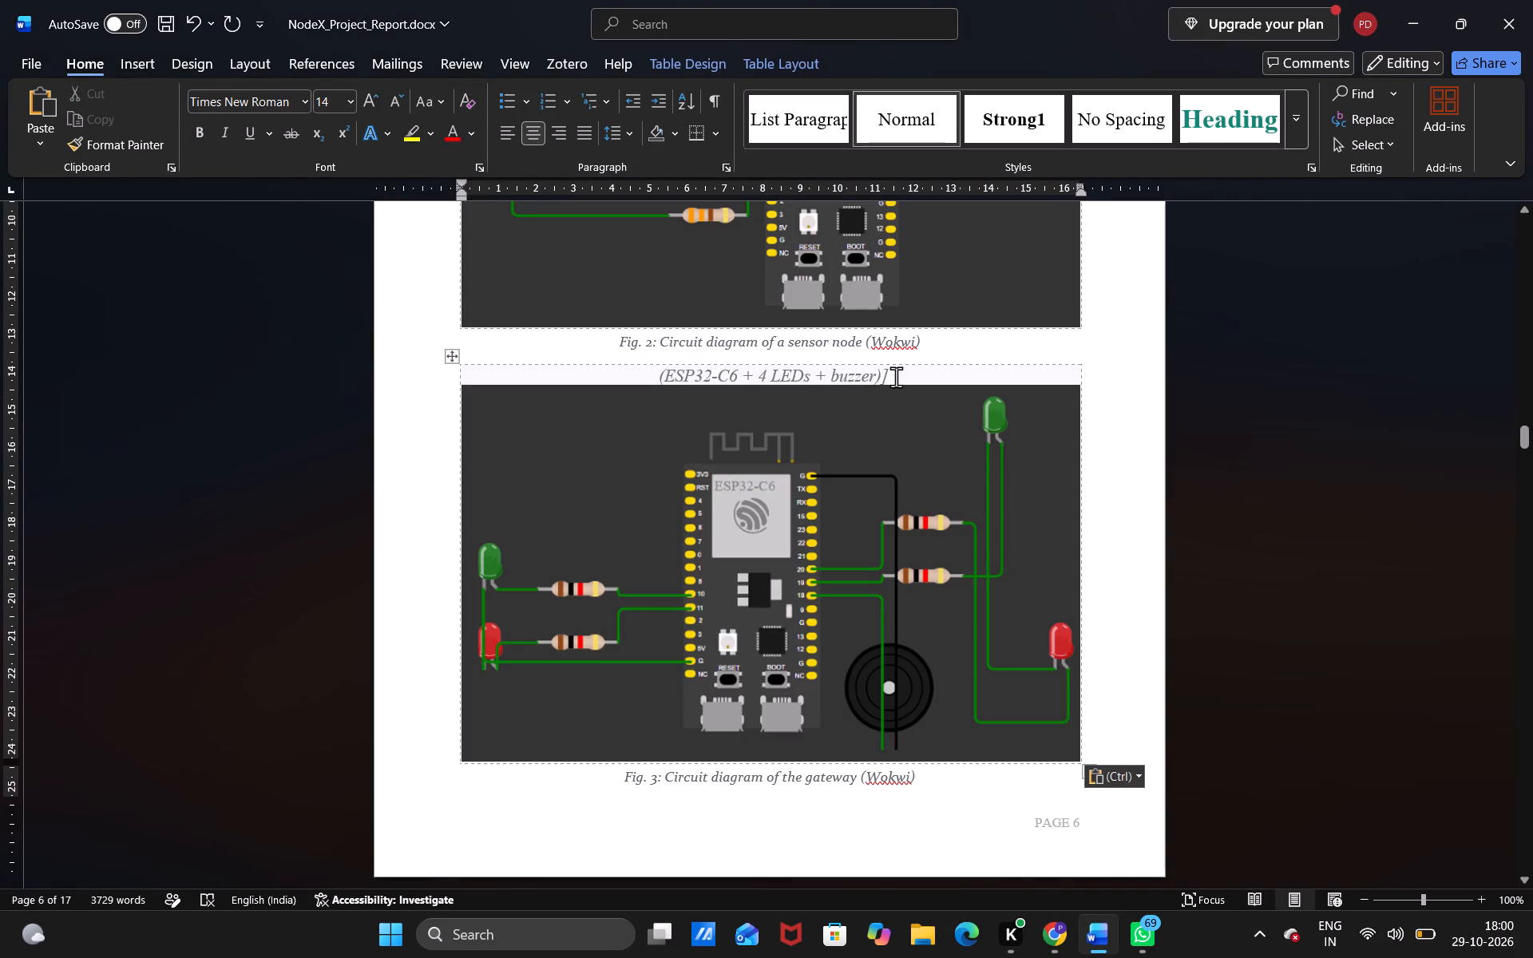
pyautogui.press('BackSpace')
pyautogui.press('BackSpace')
pyautogui.press('BackSpace')
pyautogui.press('BackSpace')
pyautogui.press('BackSpace')
pyautogui.press('BackSpace')
pyautogui.press('BackSpace')
pyautogui.press('BackSpace')
pyautogui.press('BackSpace')
pyautogui.press('BackSpace')
pyautogui.press('BackSpace')
pyautogui.press('BackSpace')
pyautogui.press('BackSpace')
pyautogui.press('BackSpace')
pyautogui.press('BackSpace')
pyautogui.press('BackSpace')
pyautogui.press('BackSpace')
pyautogui.press('BackSpace')
pyautogui.press('BackSpace')
pyautogui.press('BackSpace')
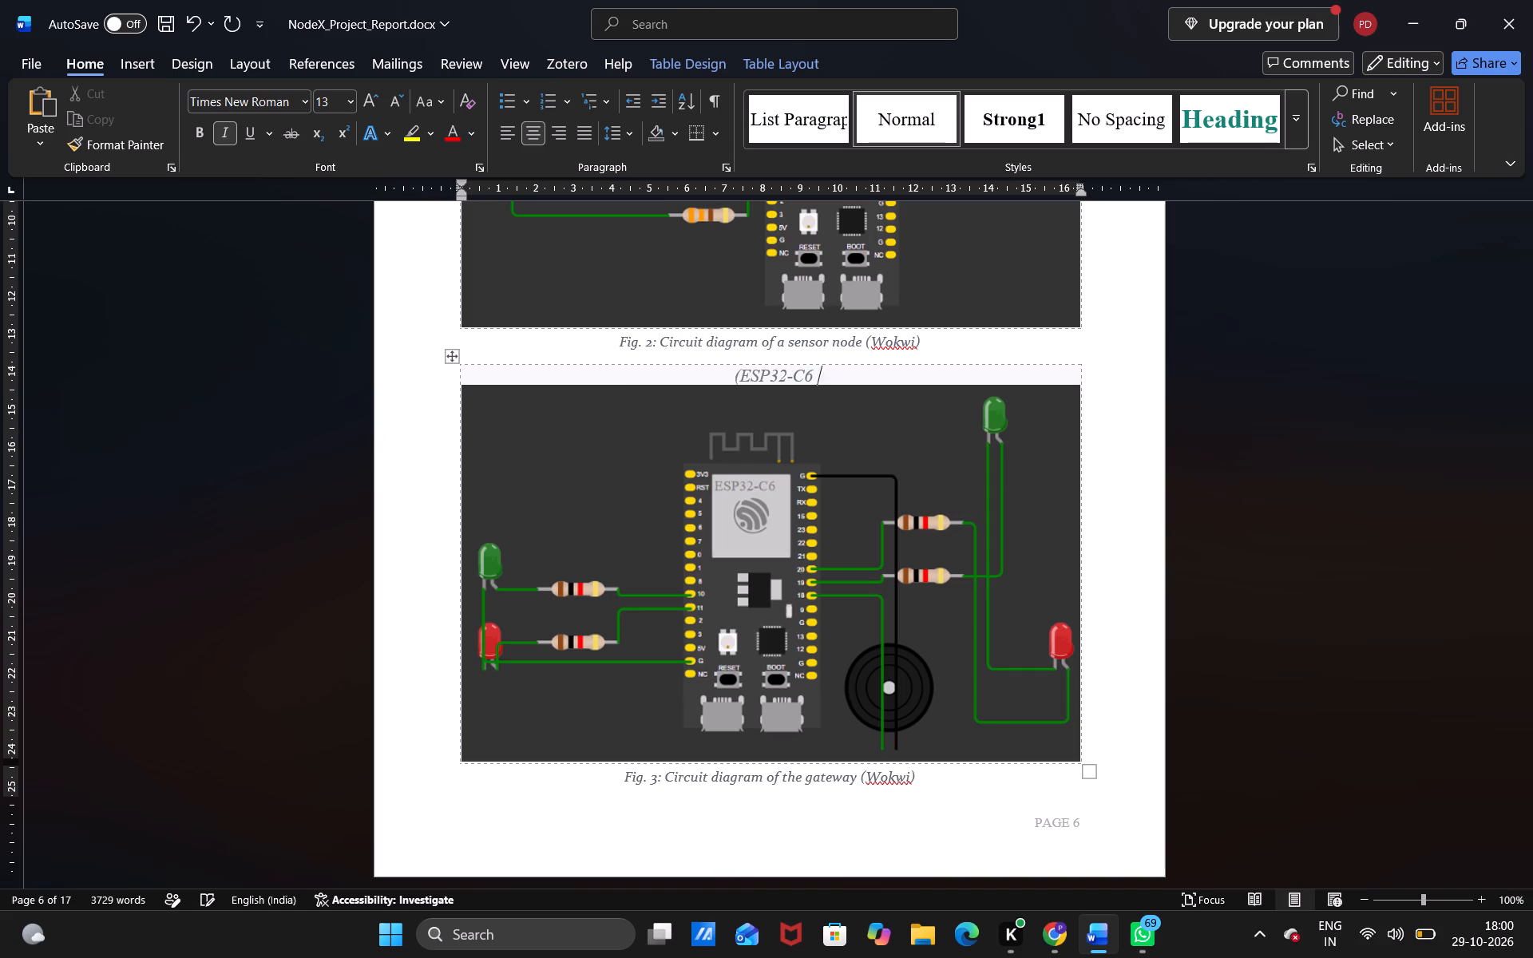
pyautogui.press('BackSpace')
pyautogui.press('BackSpace')
pyautogui.press('BackSpace')
pyautogui.press('BackSpace')
pyautogui.press('BackSpace')
pyautogui.press('BackSpace')
pyautogui.press('BackSpace')
pyautogui.press('BackSpace')
pyautogui.press('BackSpace')
pyautogui.press('BackSpace')
pyautogui.press('BackSpace')
pyautogui.press('BackSpace')
pyautogui.press('BackSpace')
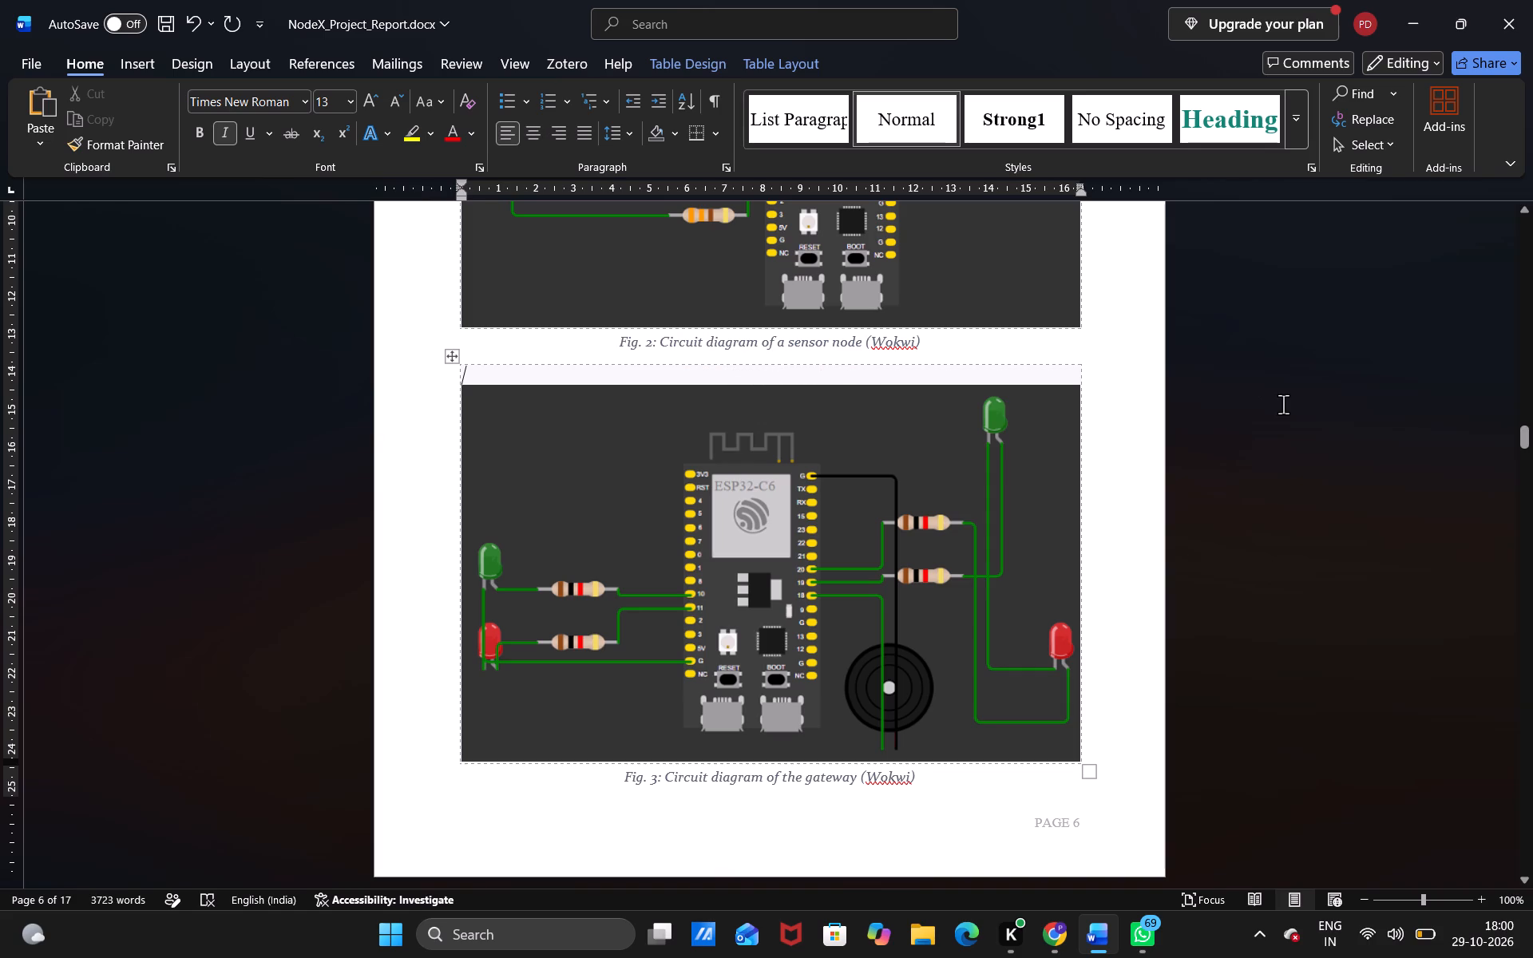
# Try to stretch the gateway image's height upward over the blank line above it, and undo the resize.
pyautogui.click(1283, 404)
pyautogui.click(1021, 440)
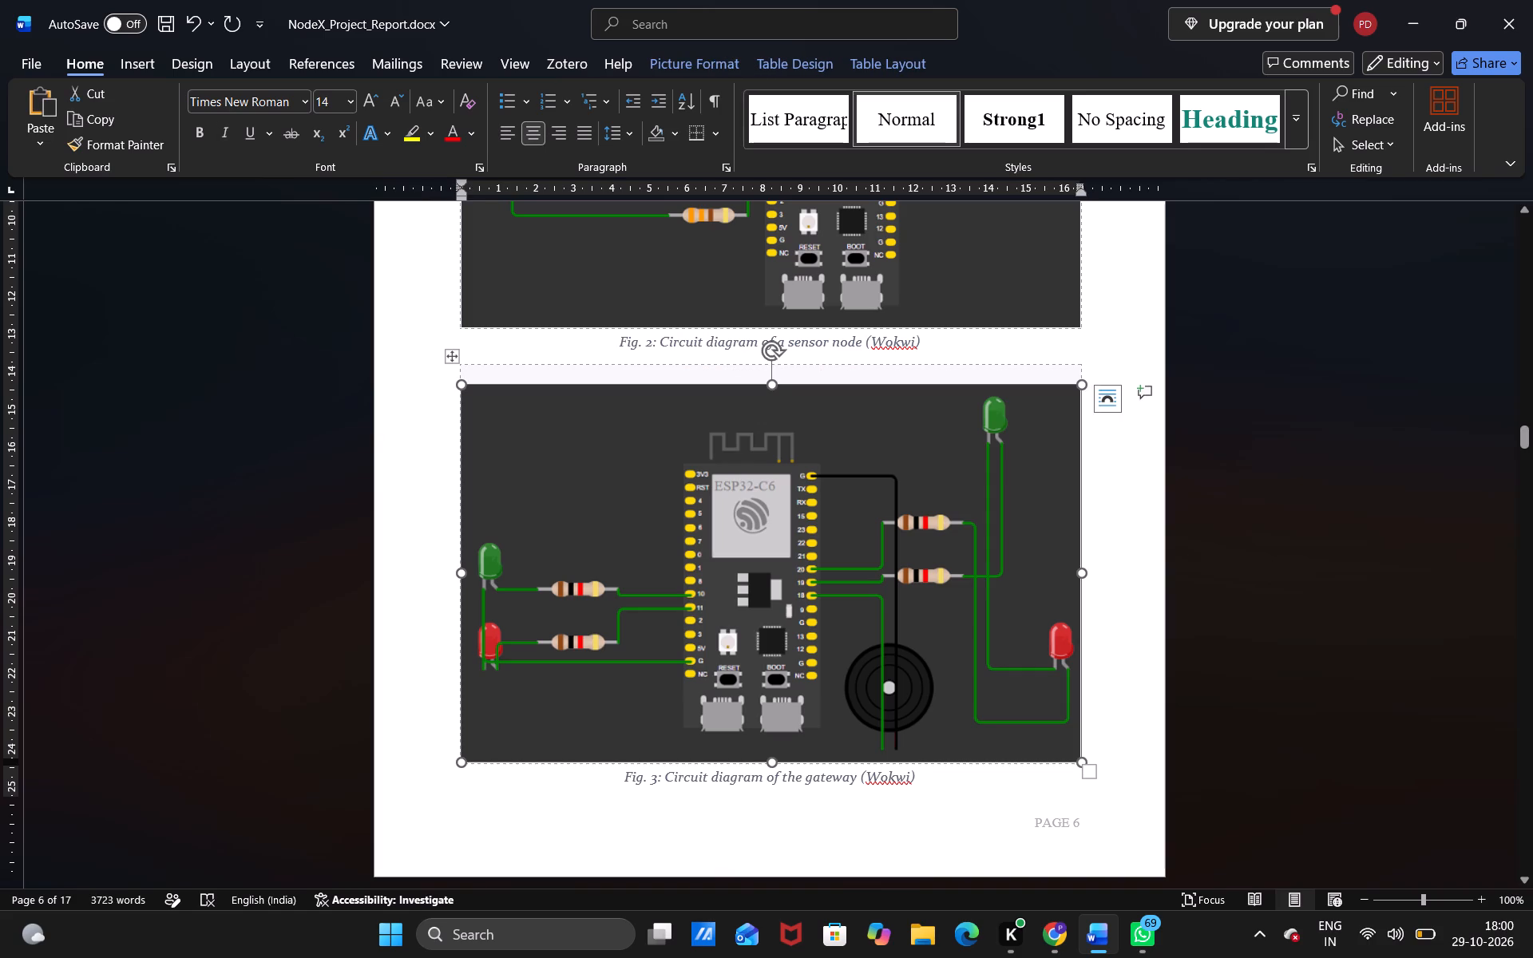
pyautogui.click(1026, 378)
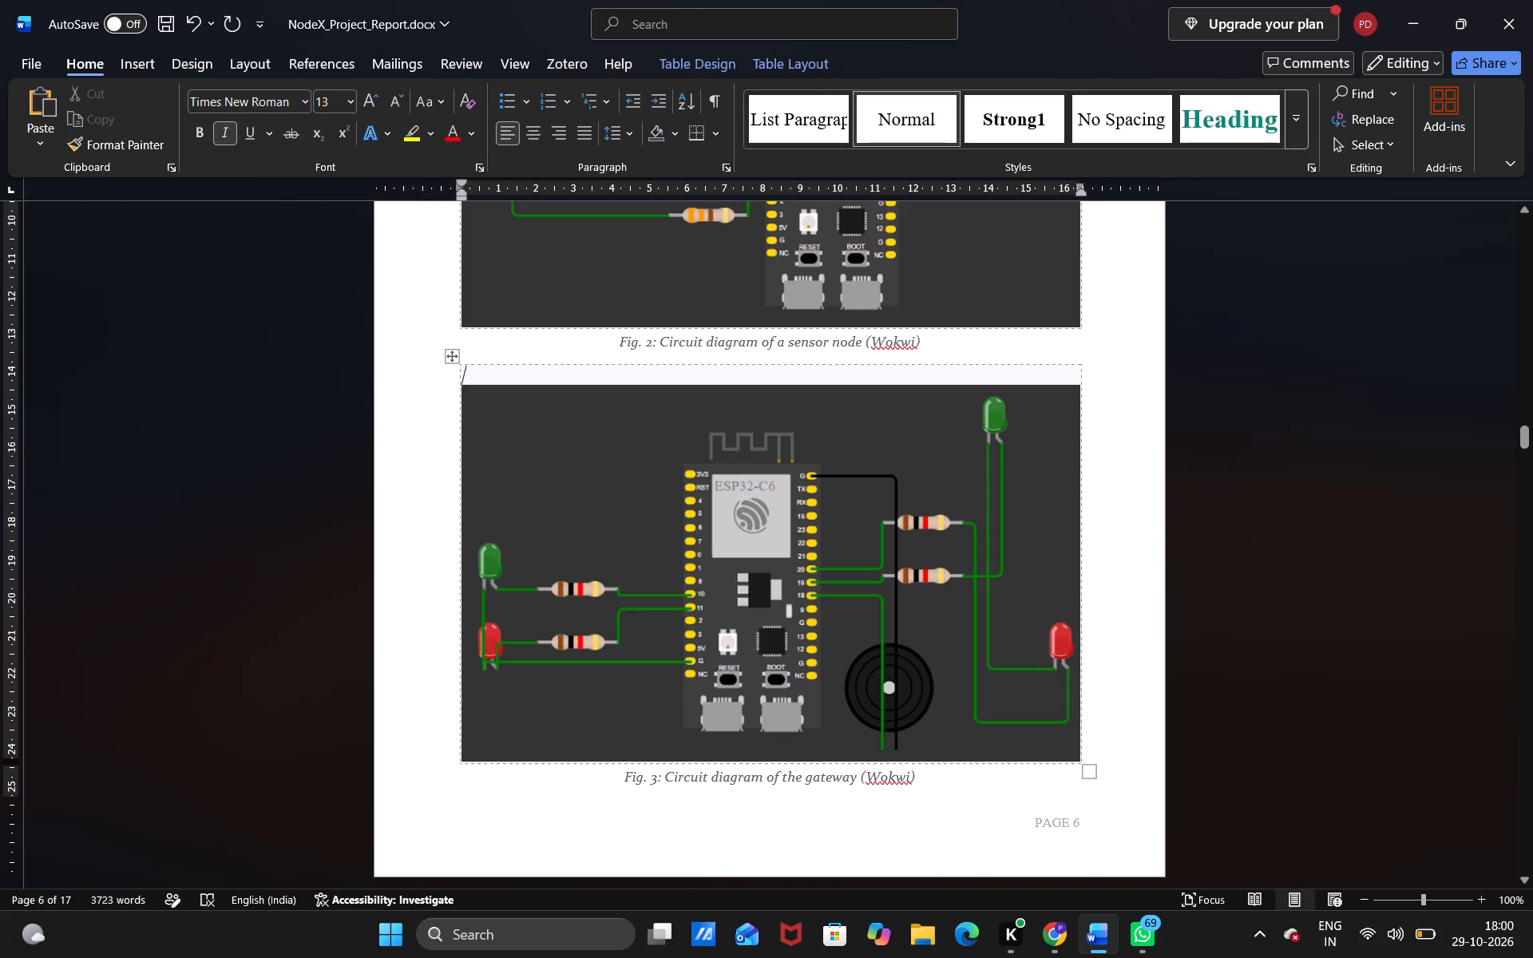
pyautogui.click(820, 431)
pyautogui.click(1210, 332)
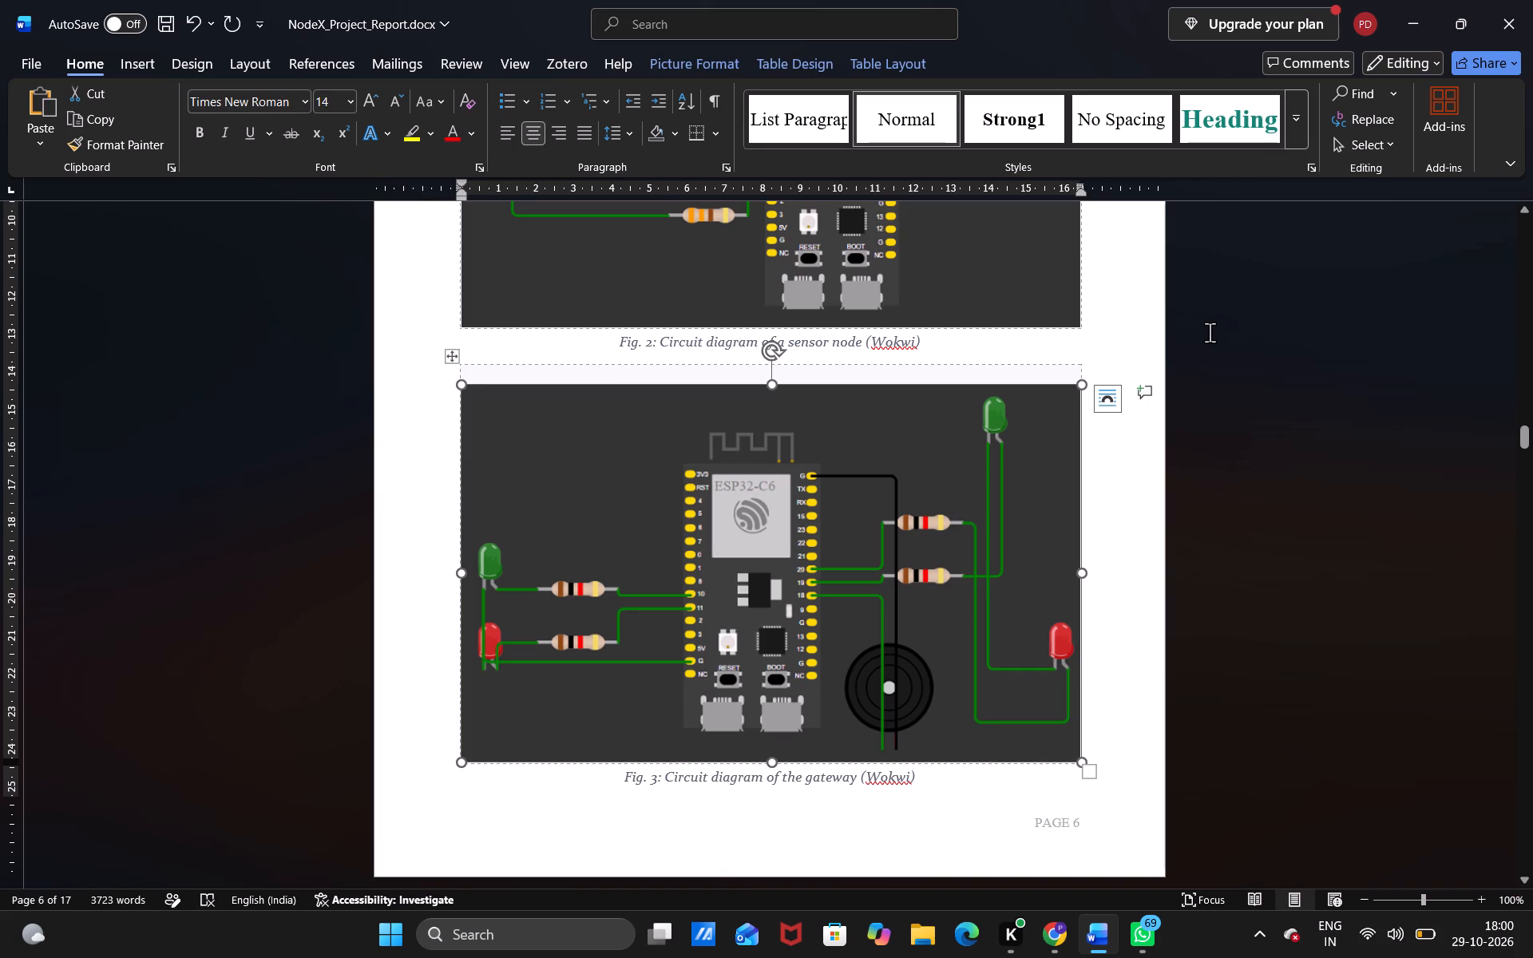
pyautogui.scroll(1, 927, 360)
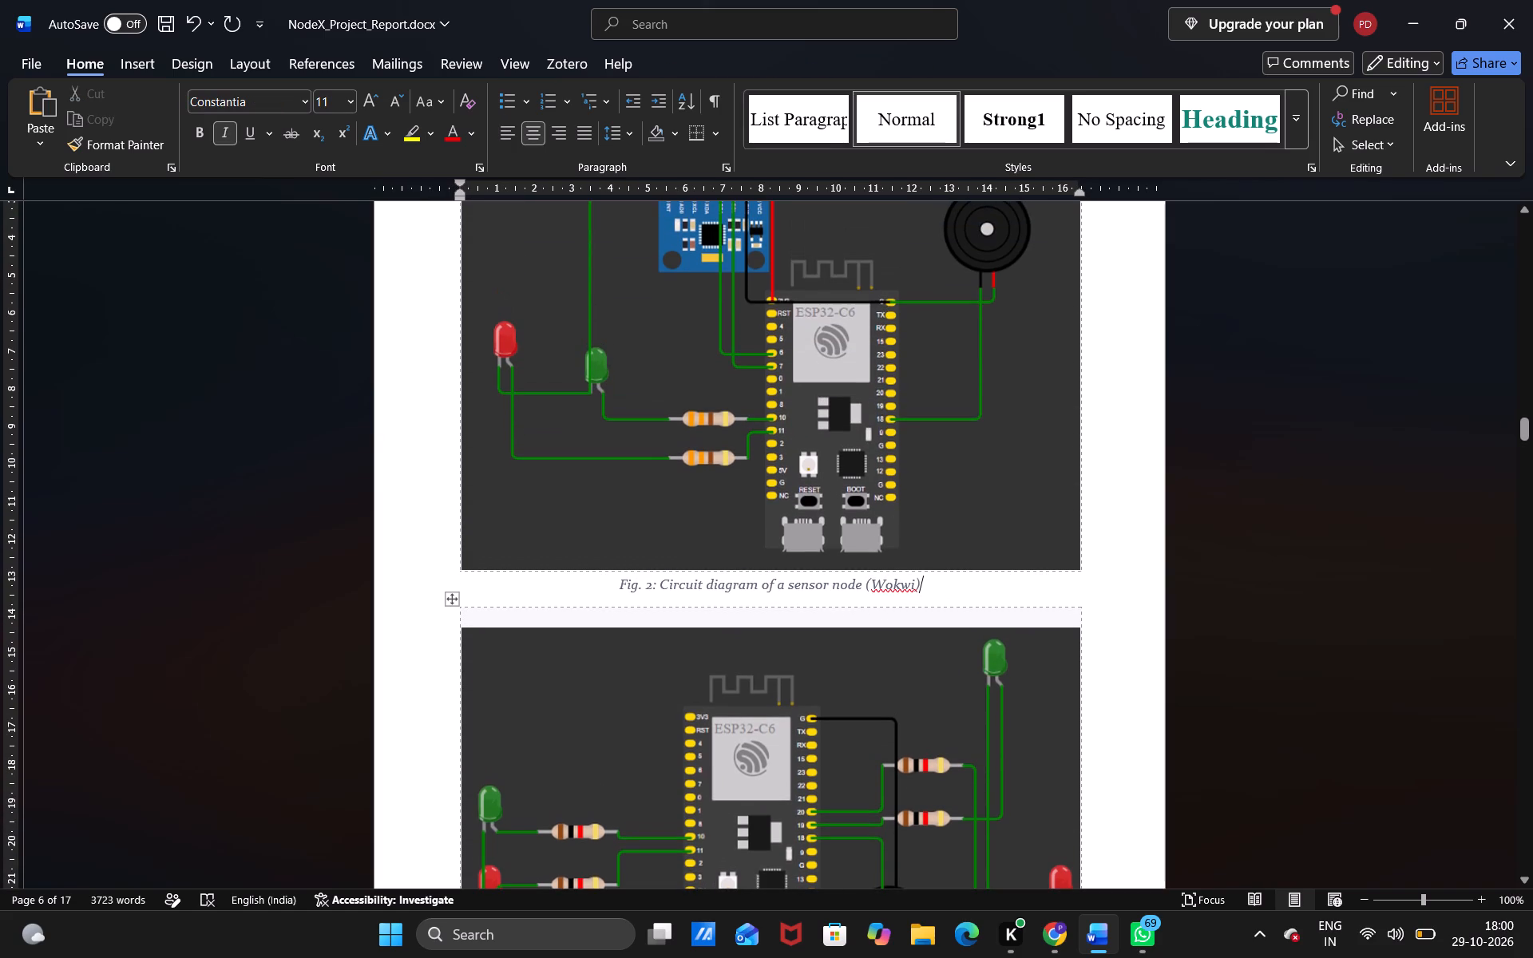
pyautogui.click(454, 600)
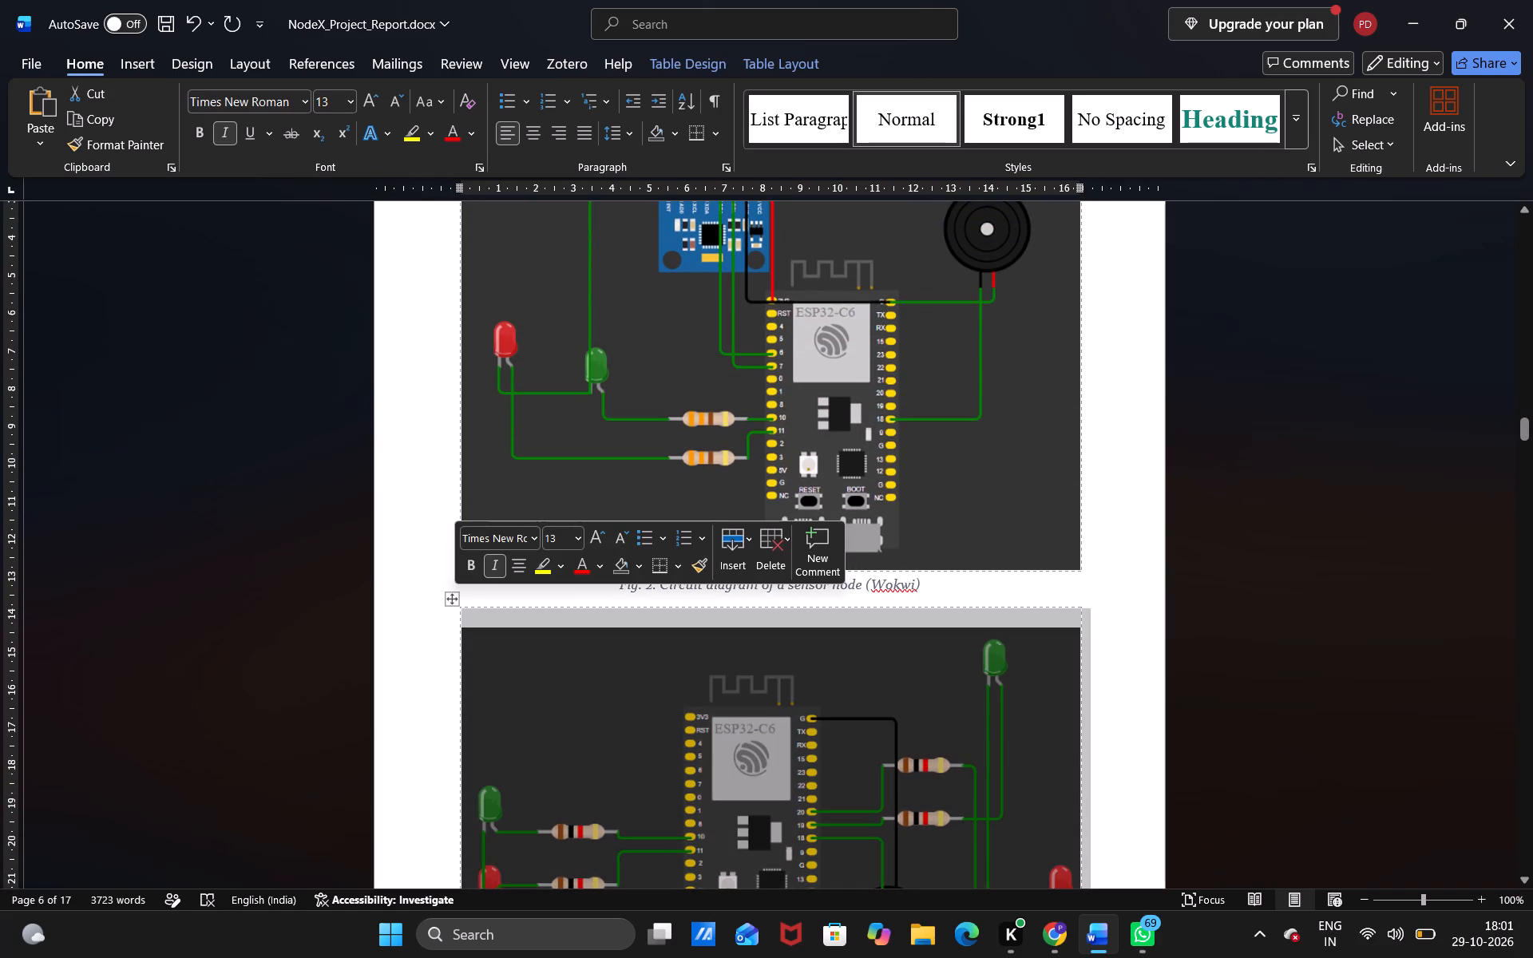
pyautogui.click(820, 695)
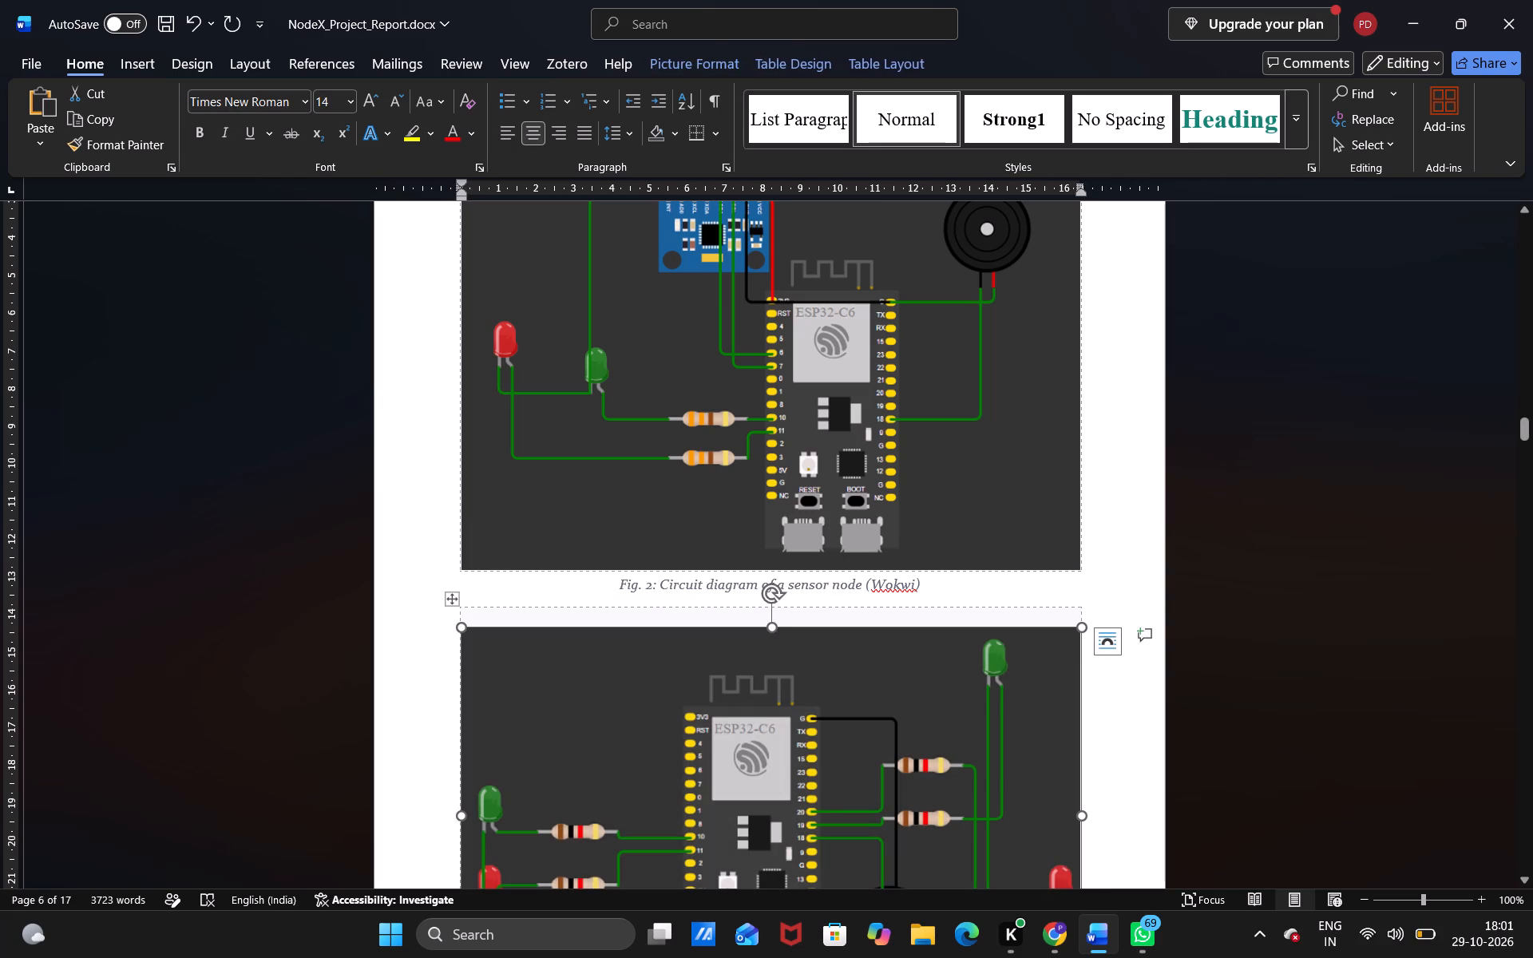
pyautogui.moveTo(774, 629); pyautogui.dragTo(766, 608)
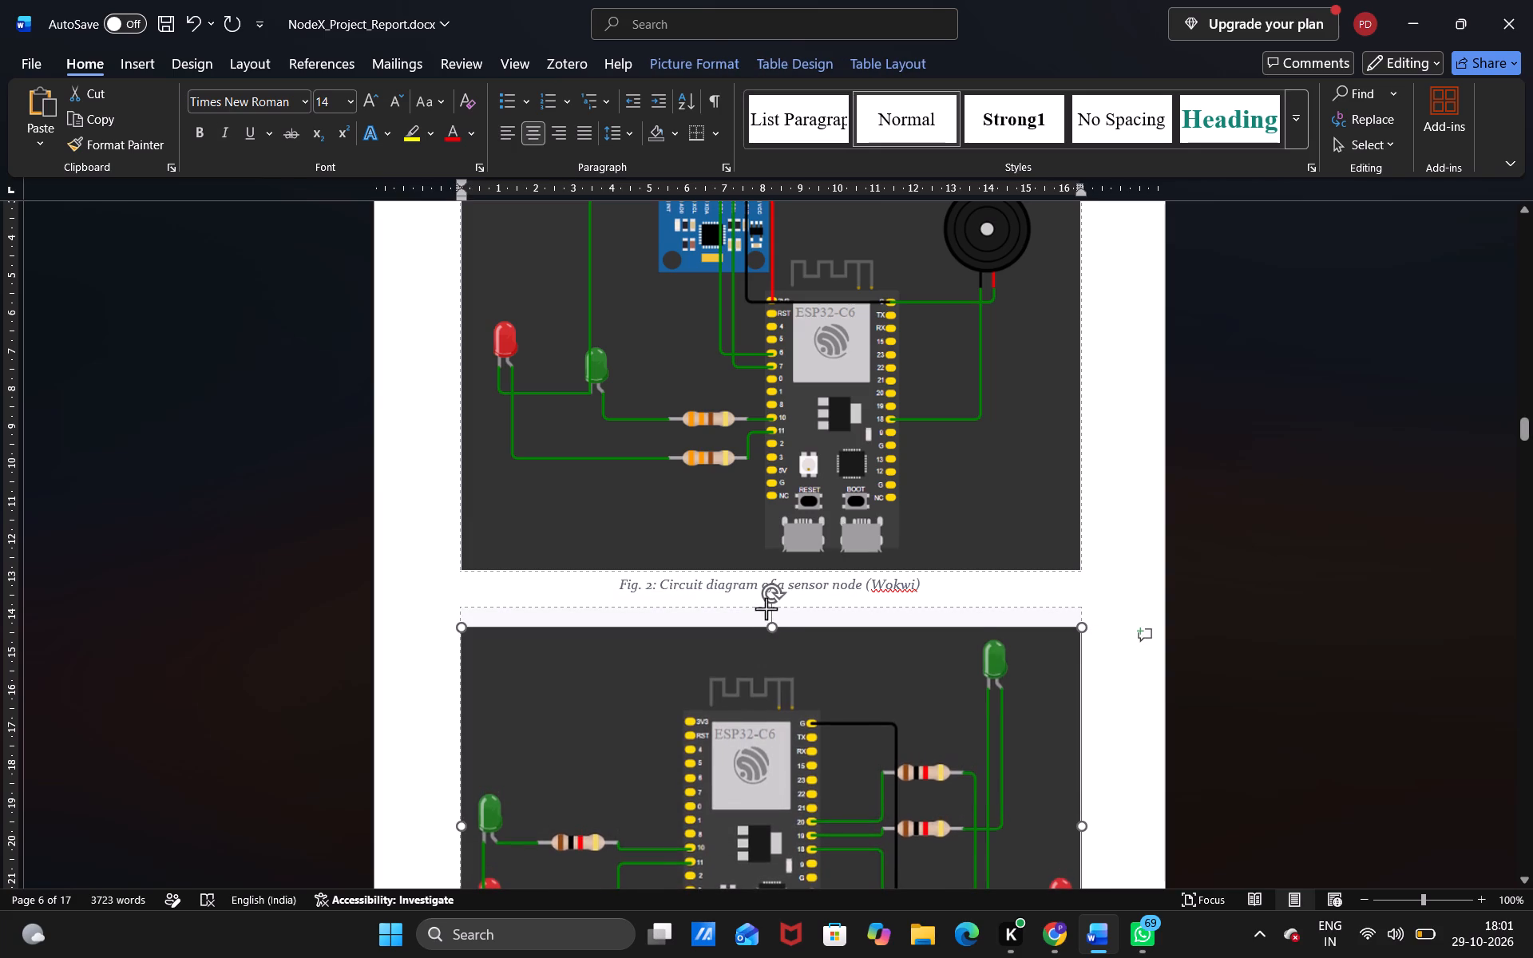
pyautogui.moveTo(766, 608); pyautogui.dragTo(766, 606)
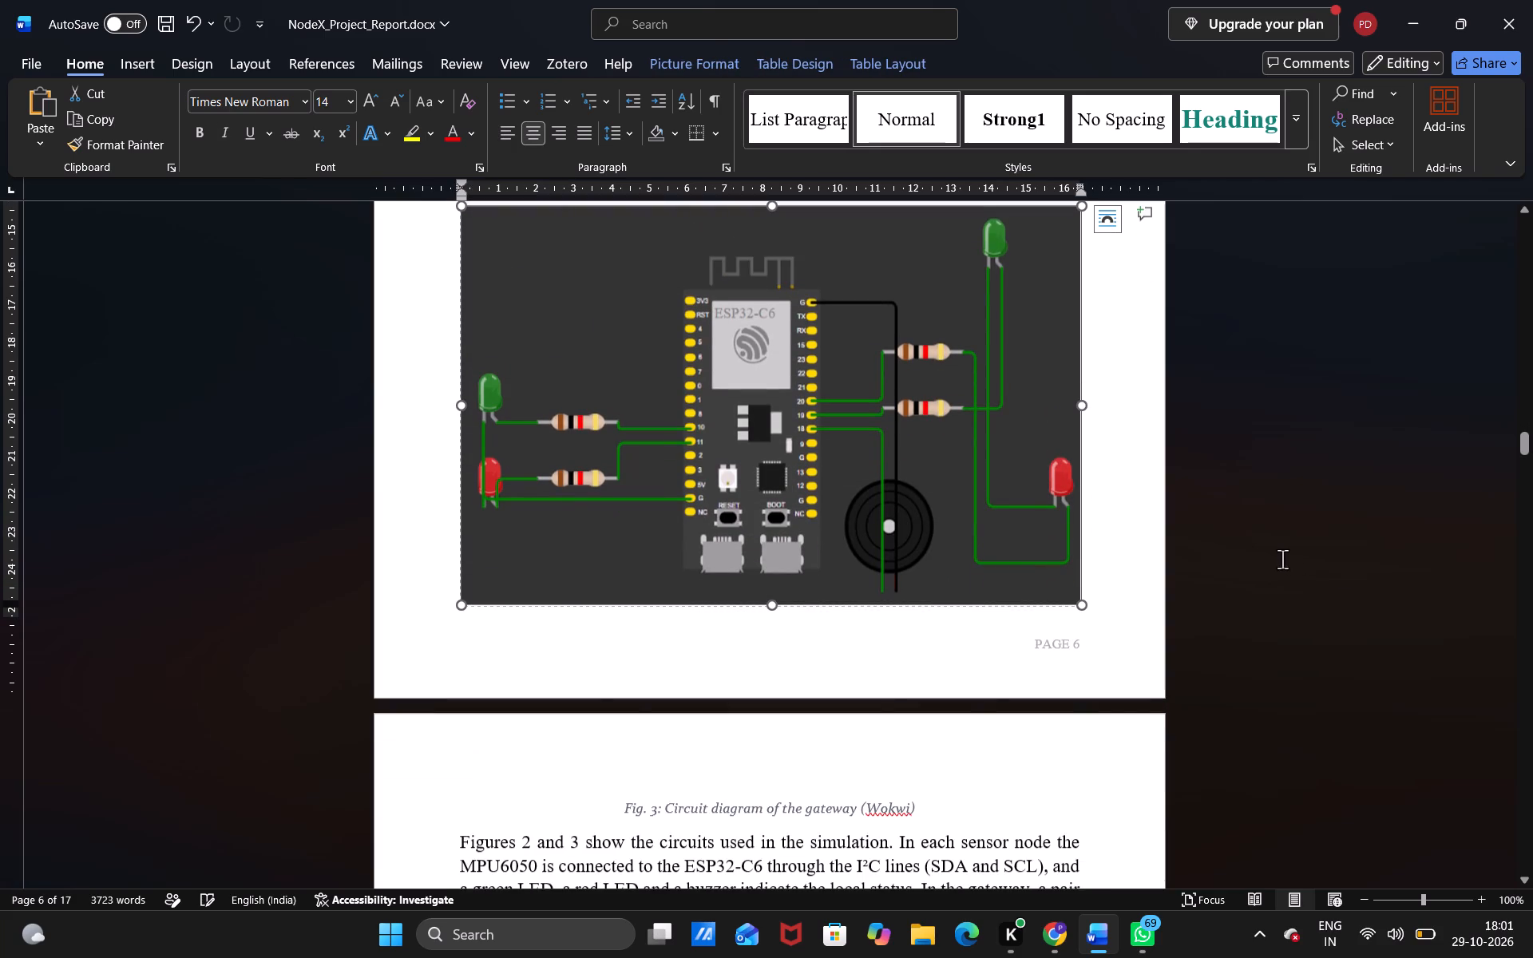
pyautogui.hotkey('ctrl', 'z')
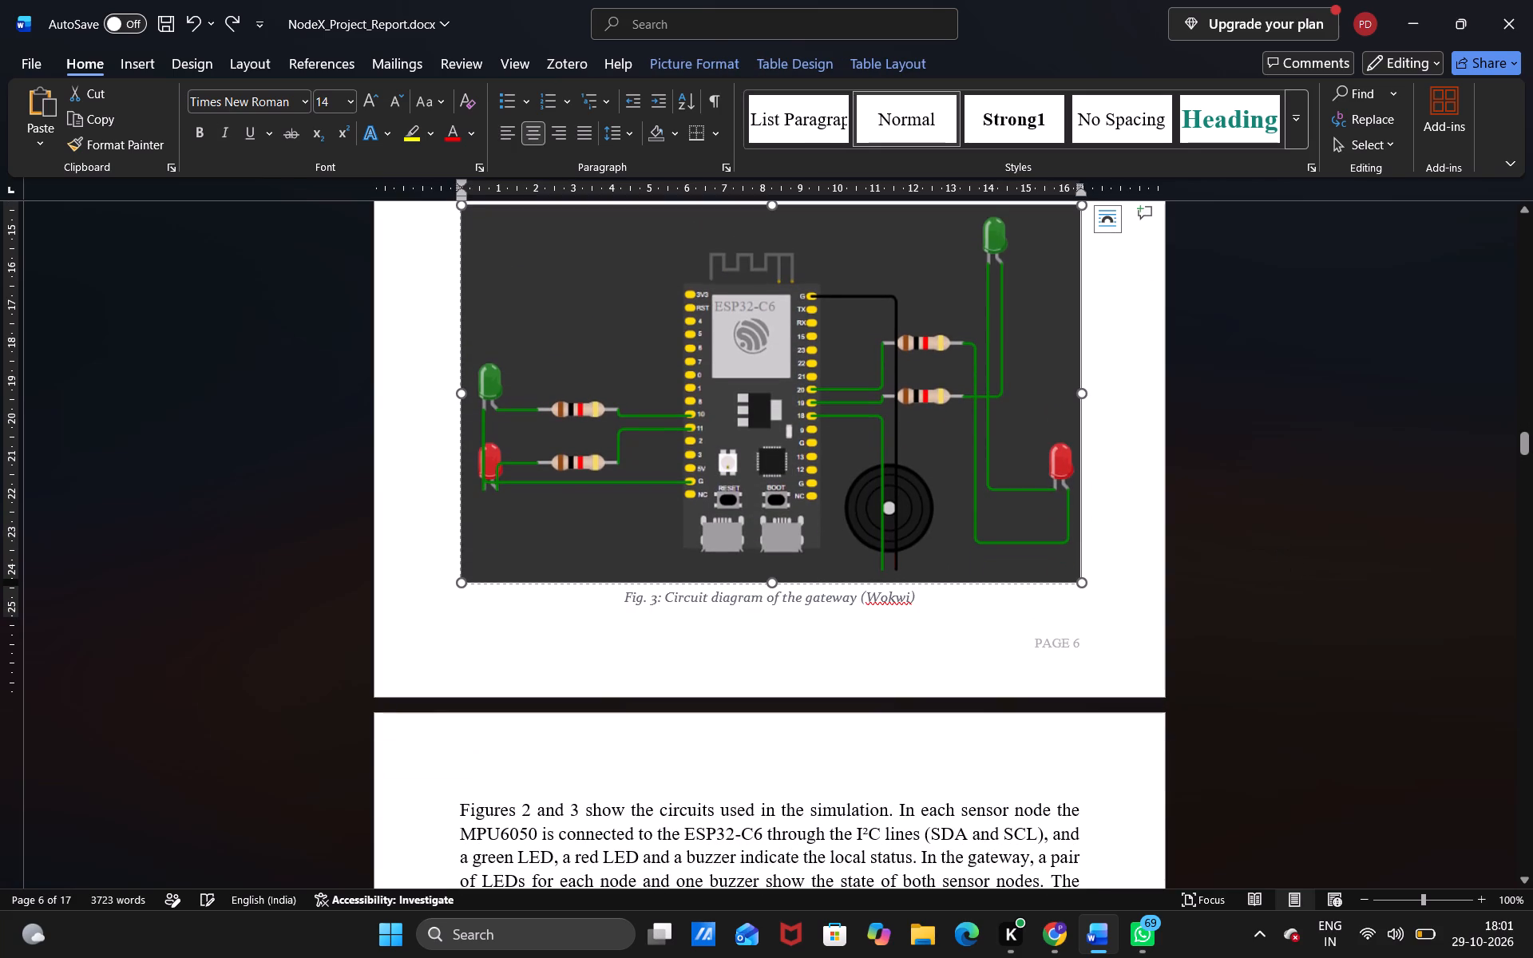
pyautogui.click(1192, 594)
# Review the figures, captions and page layout across sections 3.1 to 3.3 of Chapter 3.
pyautogui.scroll(3, 1192, 594)
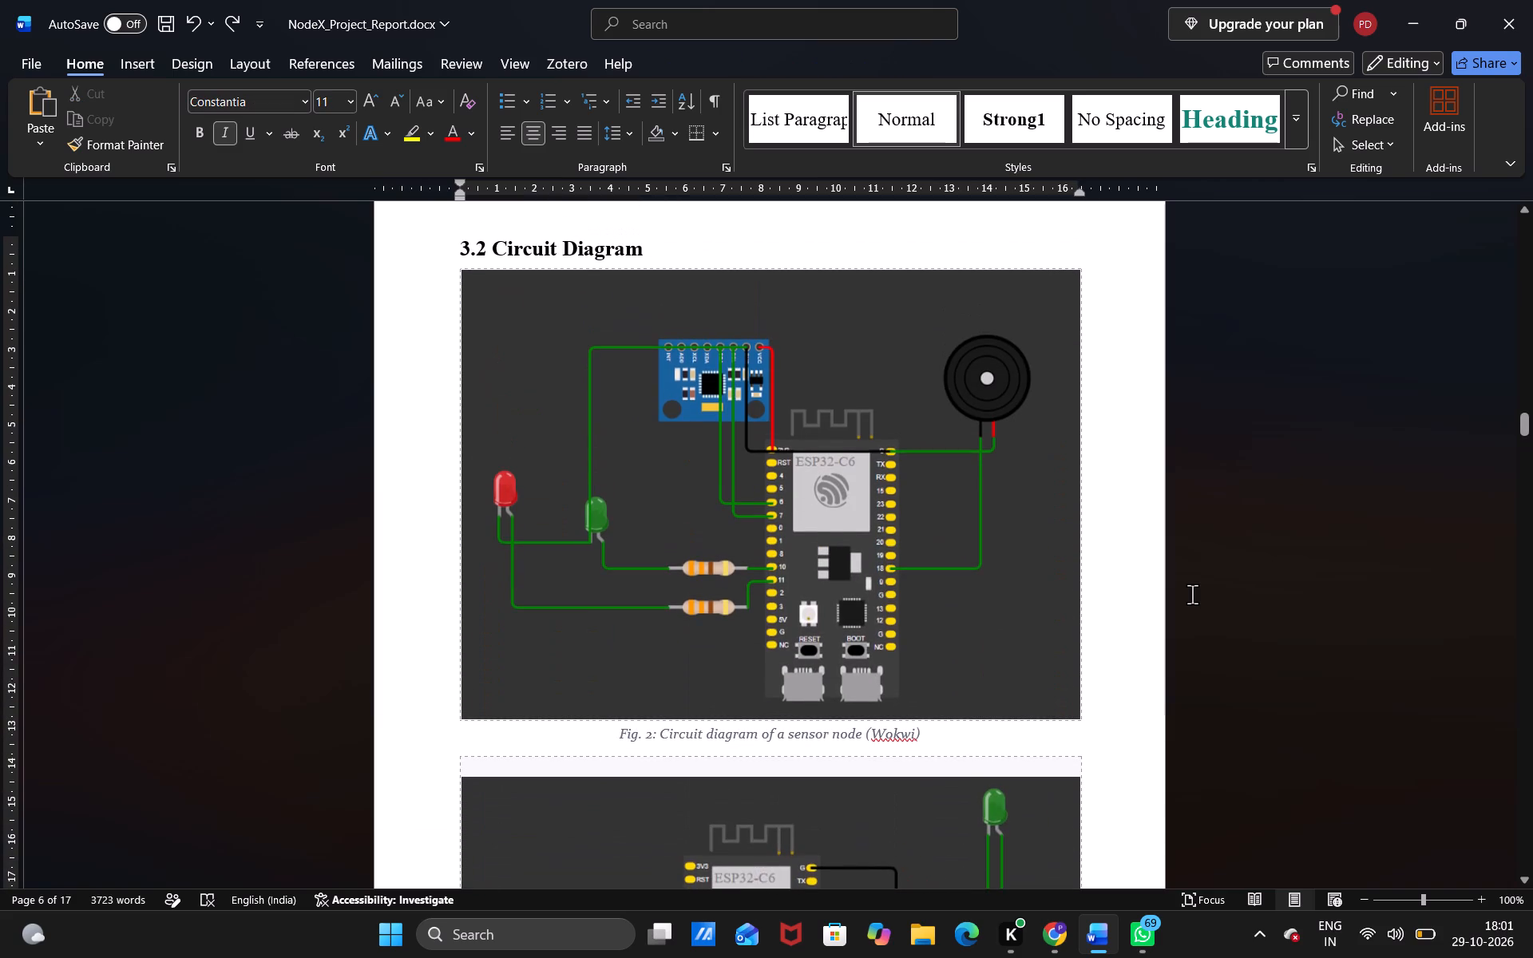
pyautogui.scroll(-2, 1192, 594)
pyautogui.scroll(1, 1192, 594)
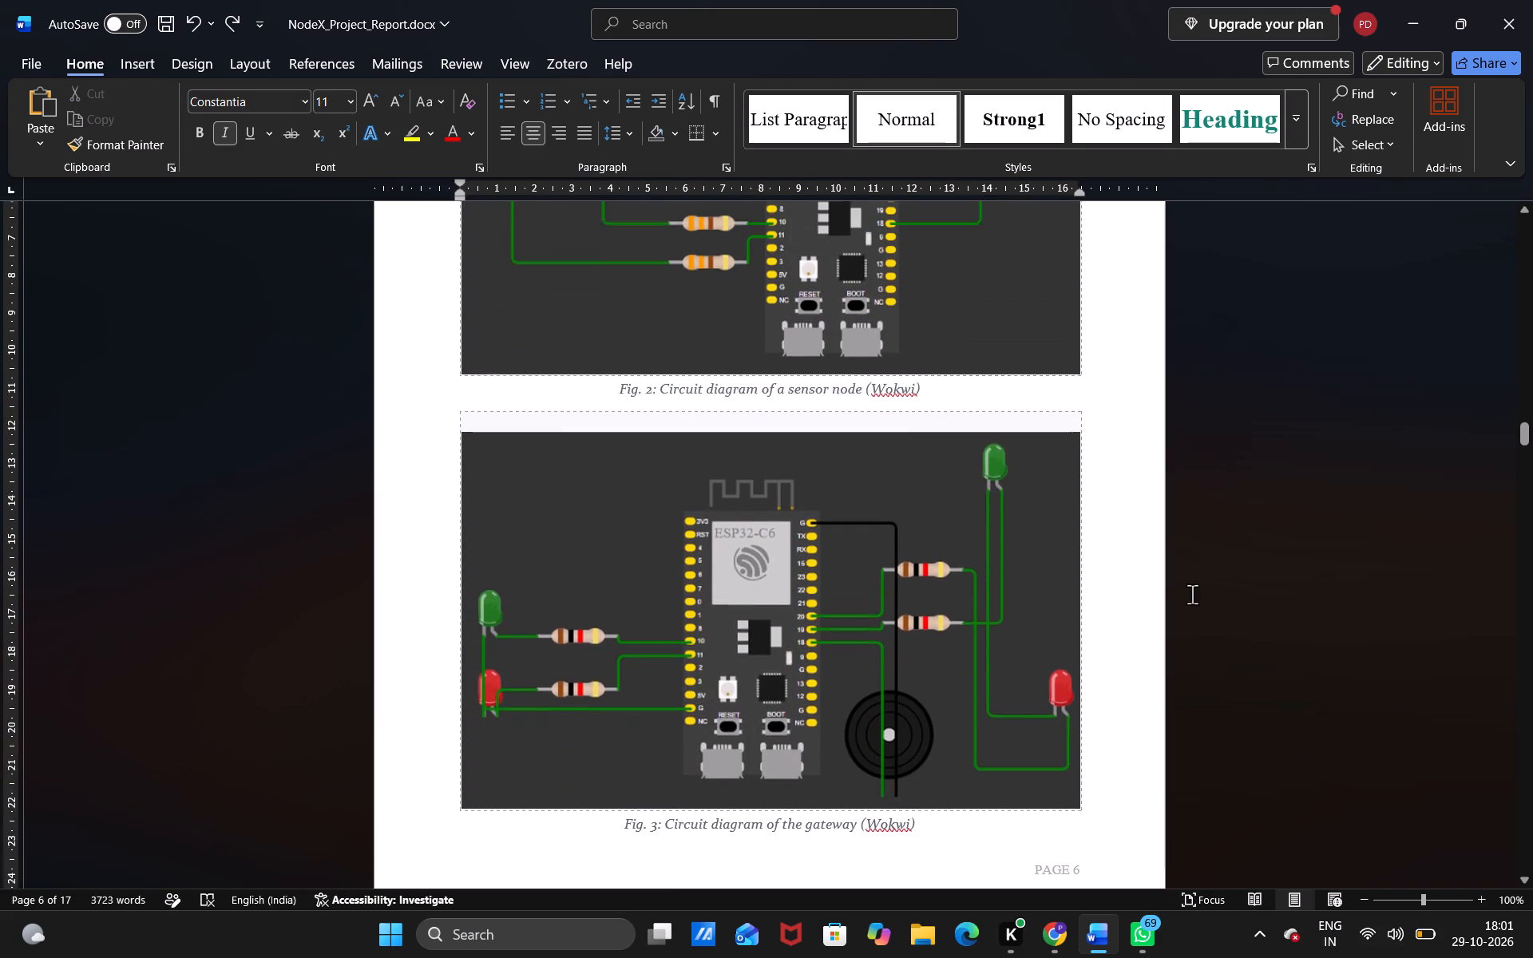
pyautogui.scroll(2, 1192, 594)
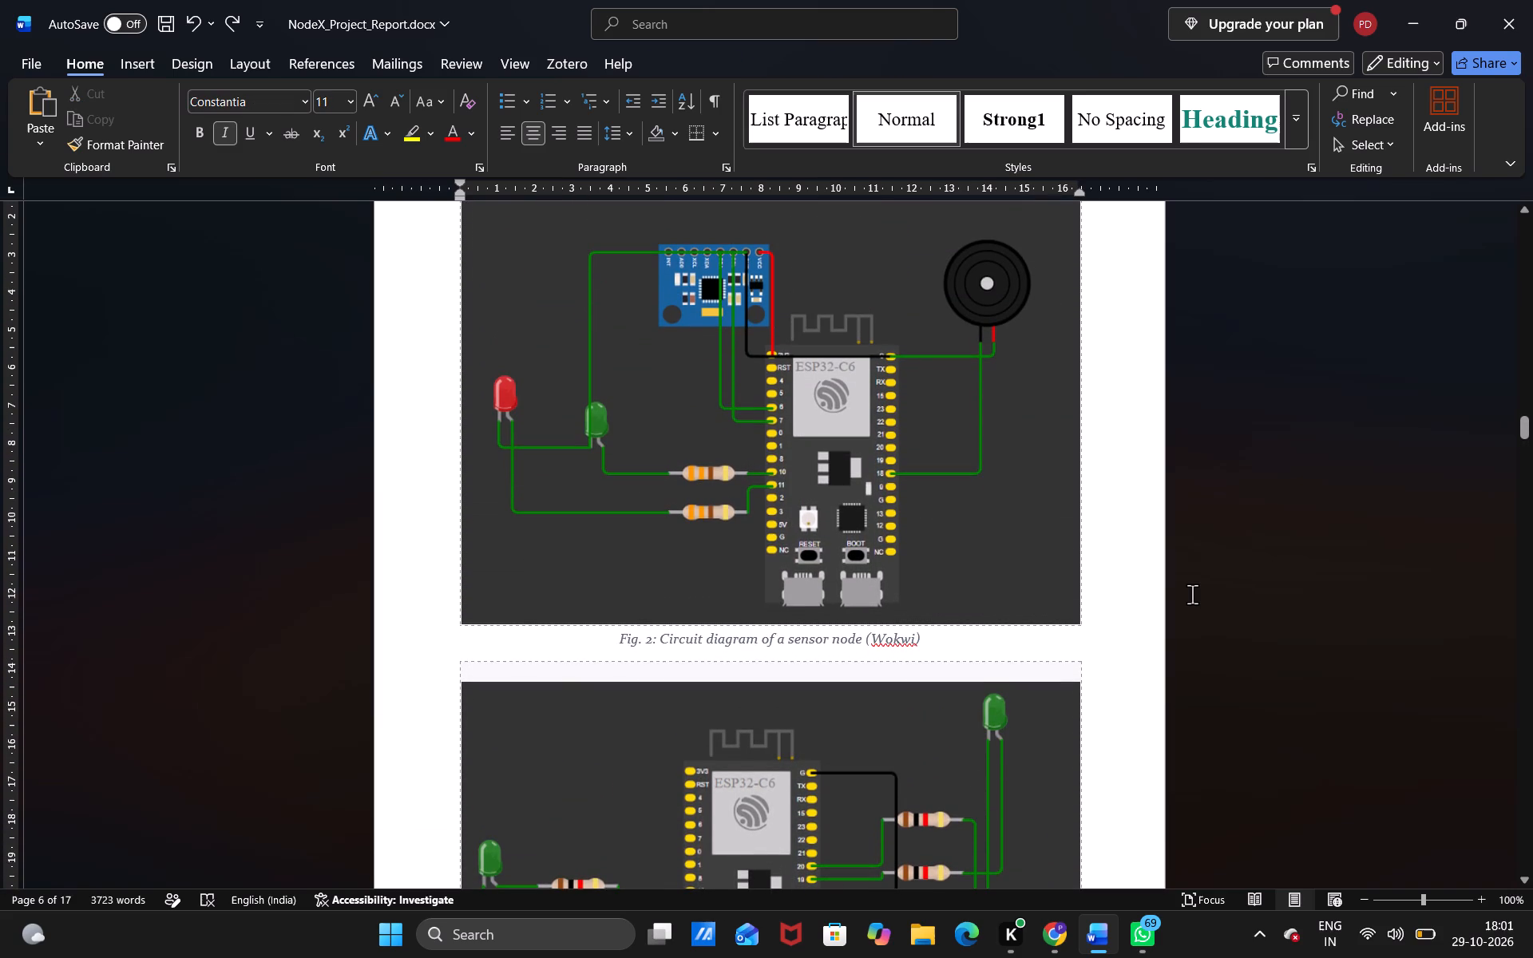
pyautogui.scroll(-3, 1192, 594)
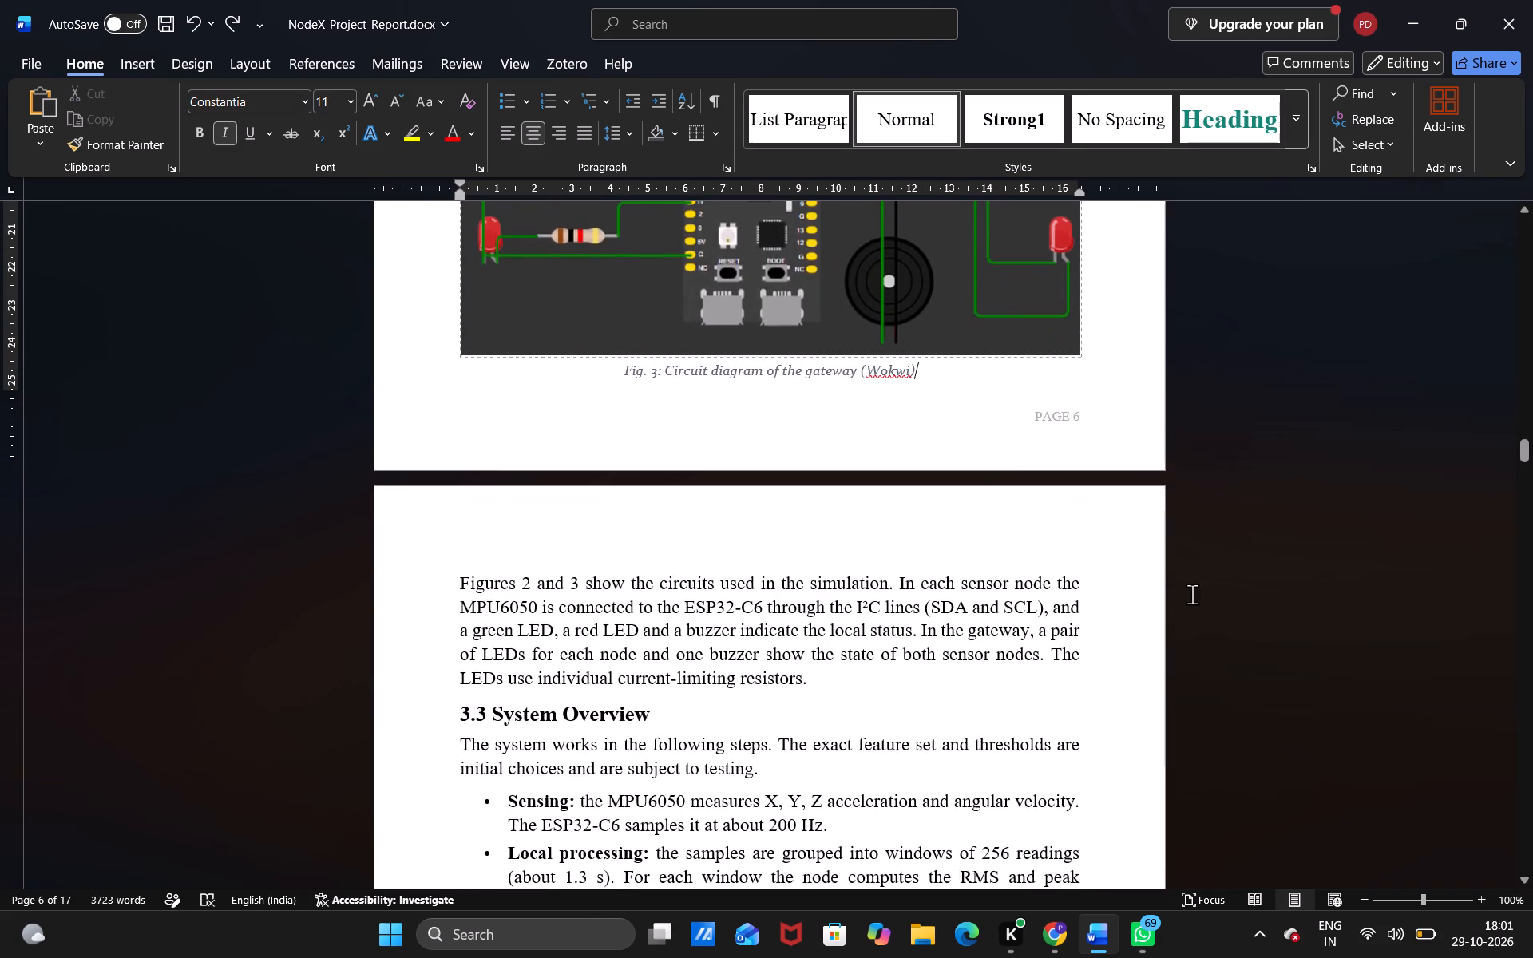
pyautogui.scroll(-2, 1192, 594)
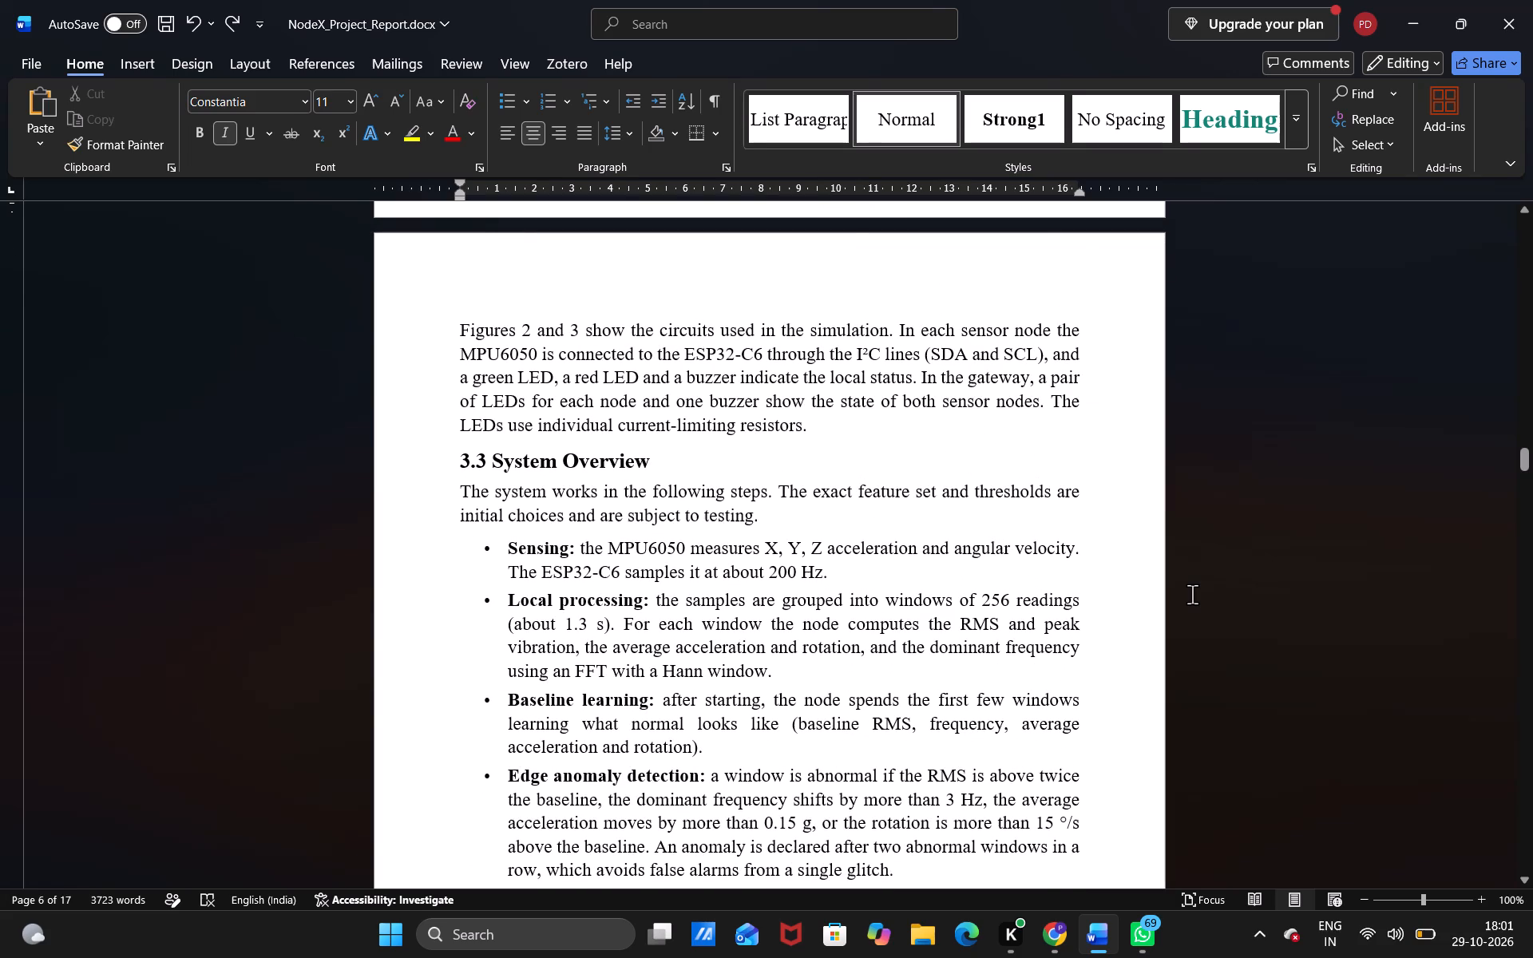
pyautogui.scroll(9, 1192, 594)
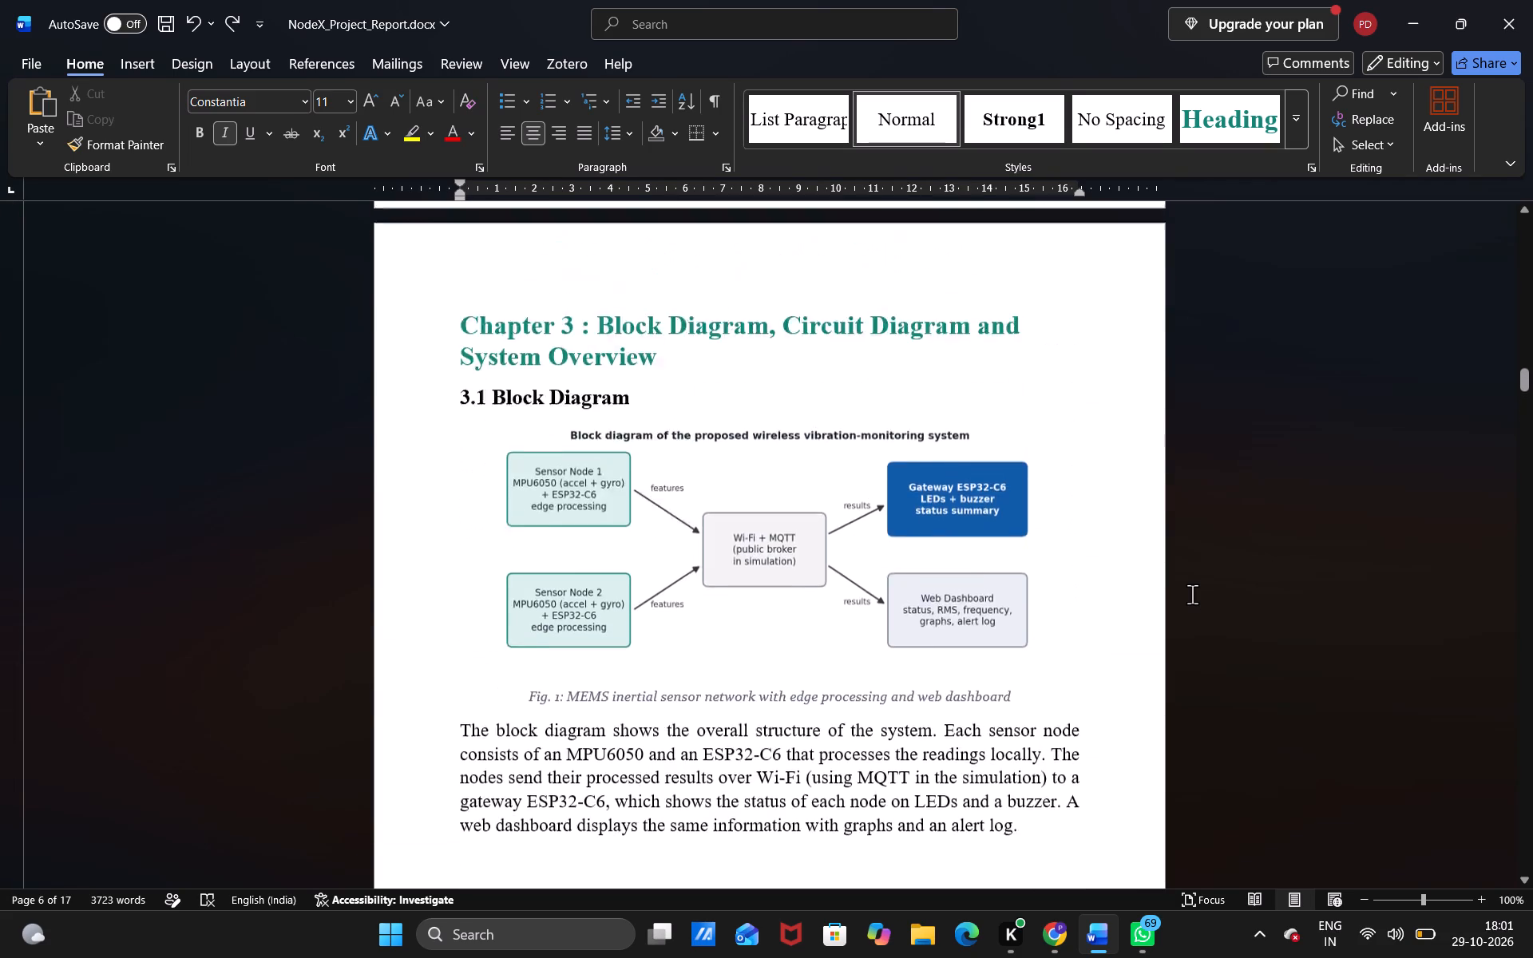
pyautogui.scroll(-1, 1192, 594)
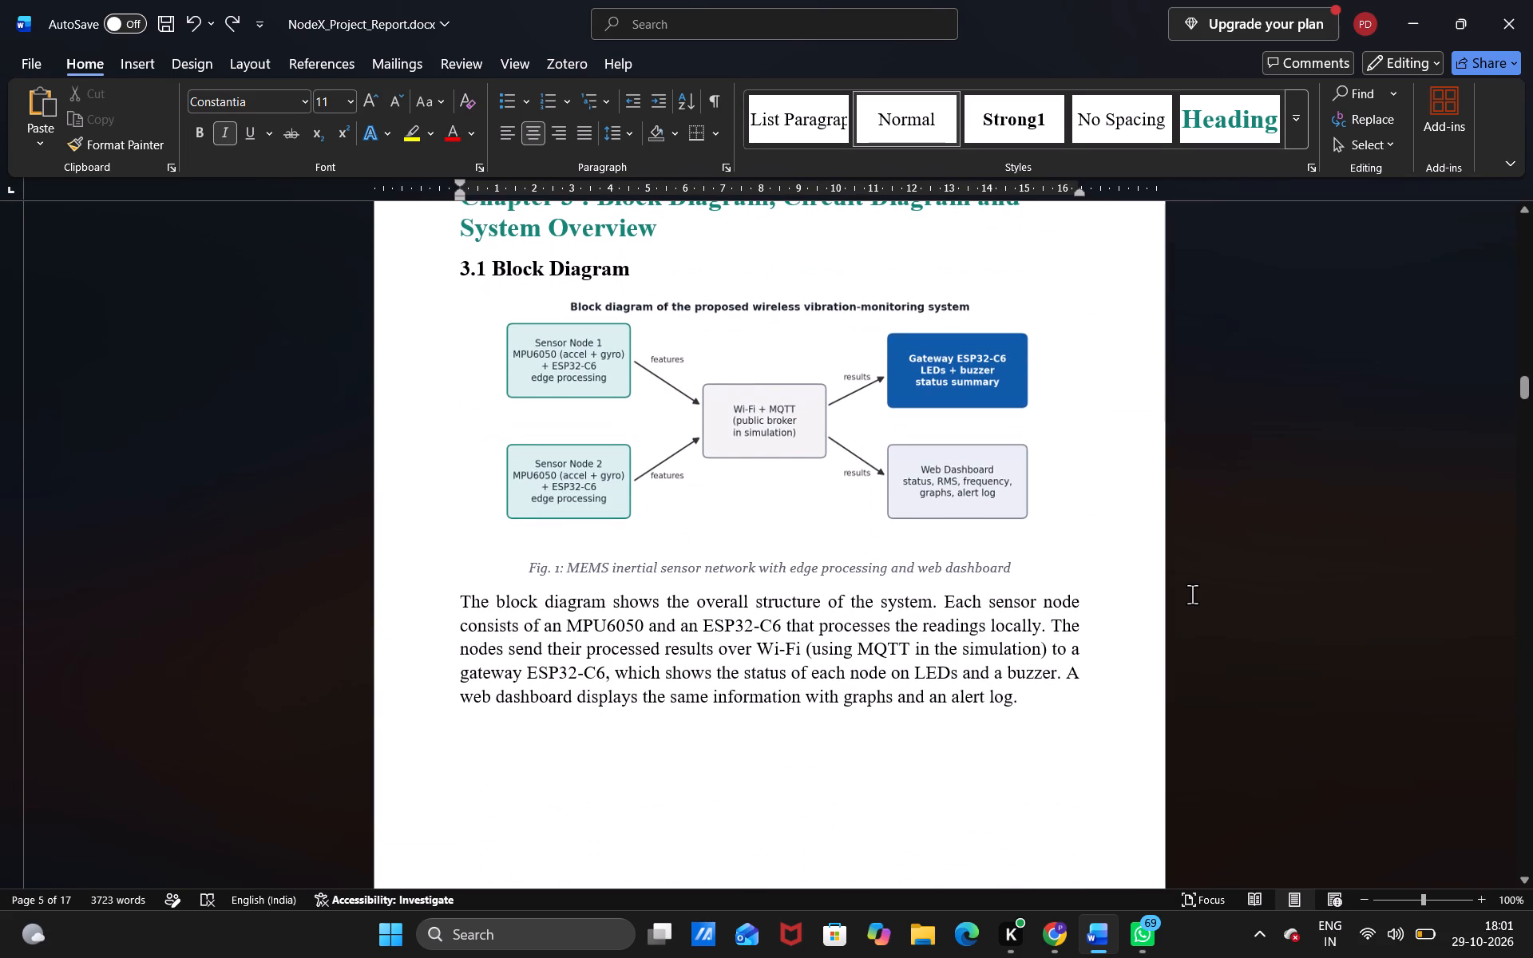
# Review the page layout from Chapter 3 through the code and references, and back to the circuit figures.
pyautogui.scroll(-8, 1192, 594)
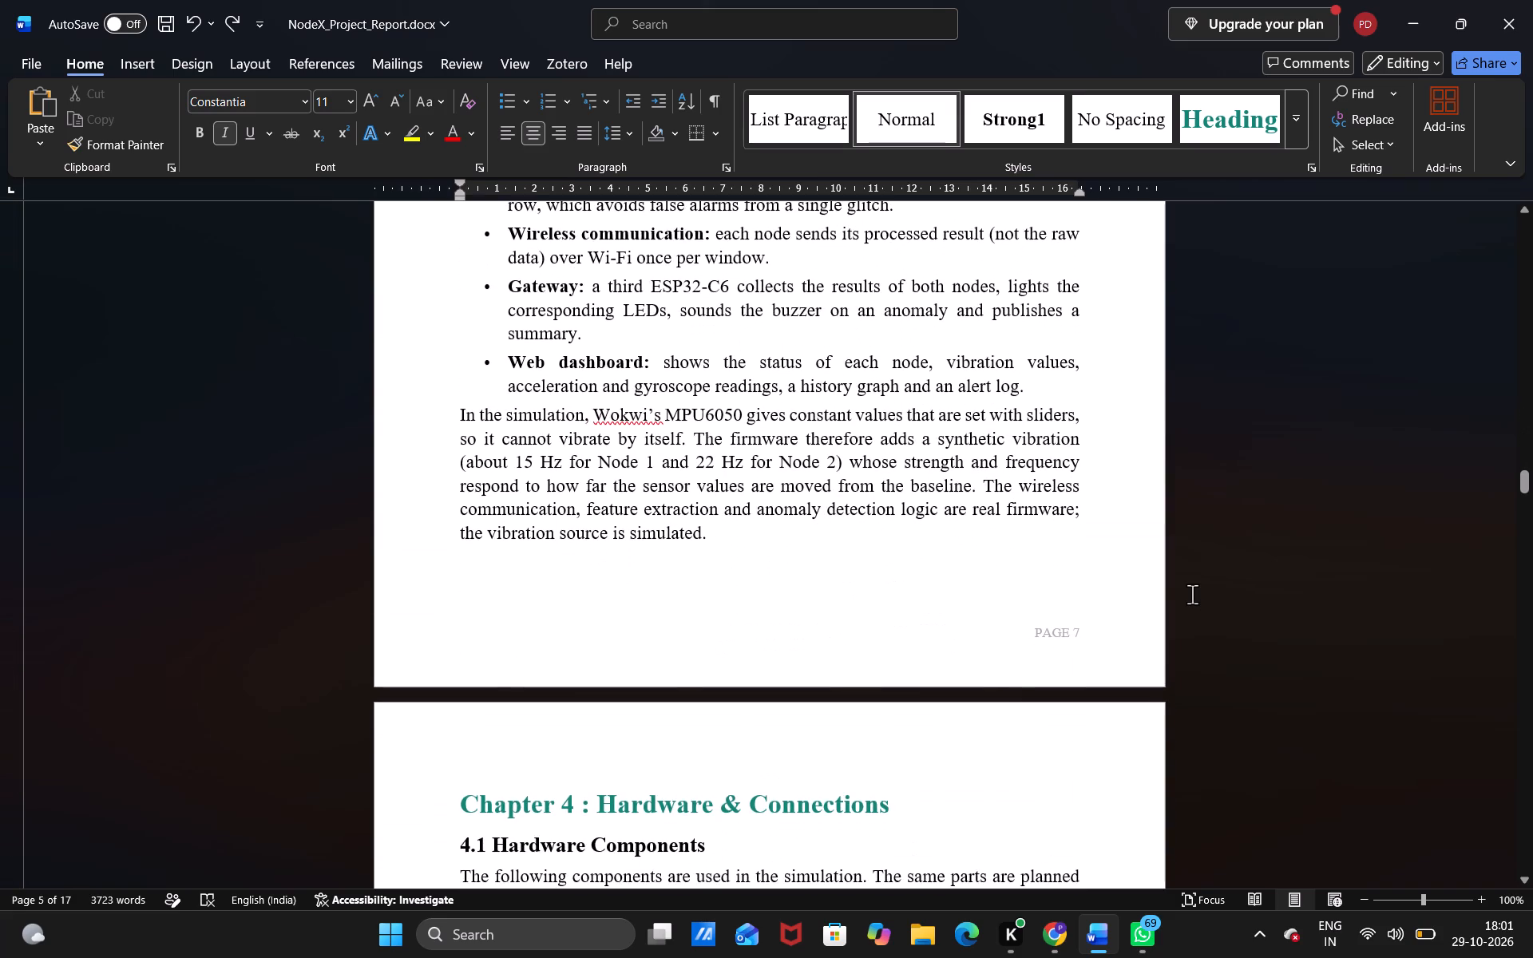
pyautogui.scroll(-5, 1192, 594)
pyautogui.scroll(-20, 1192, 594)
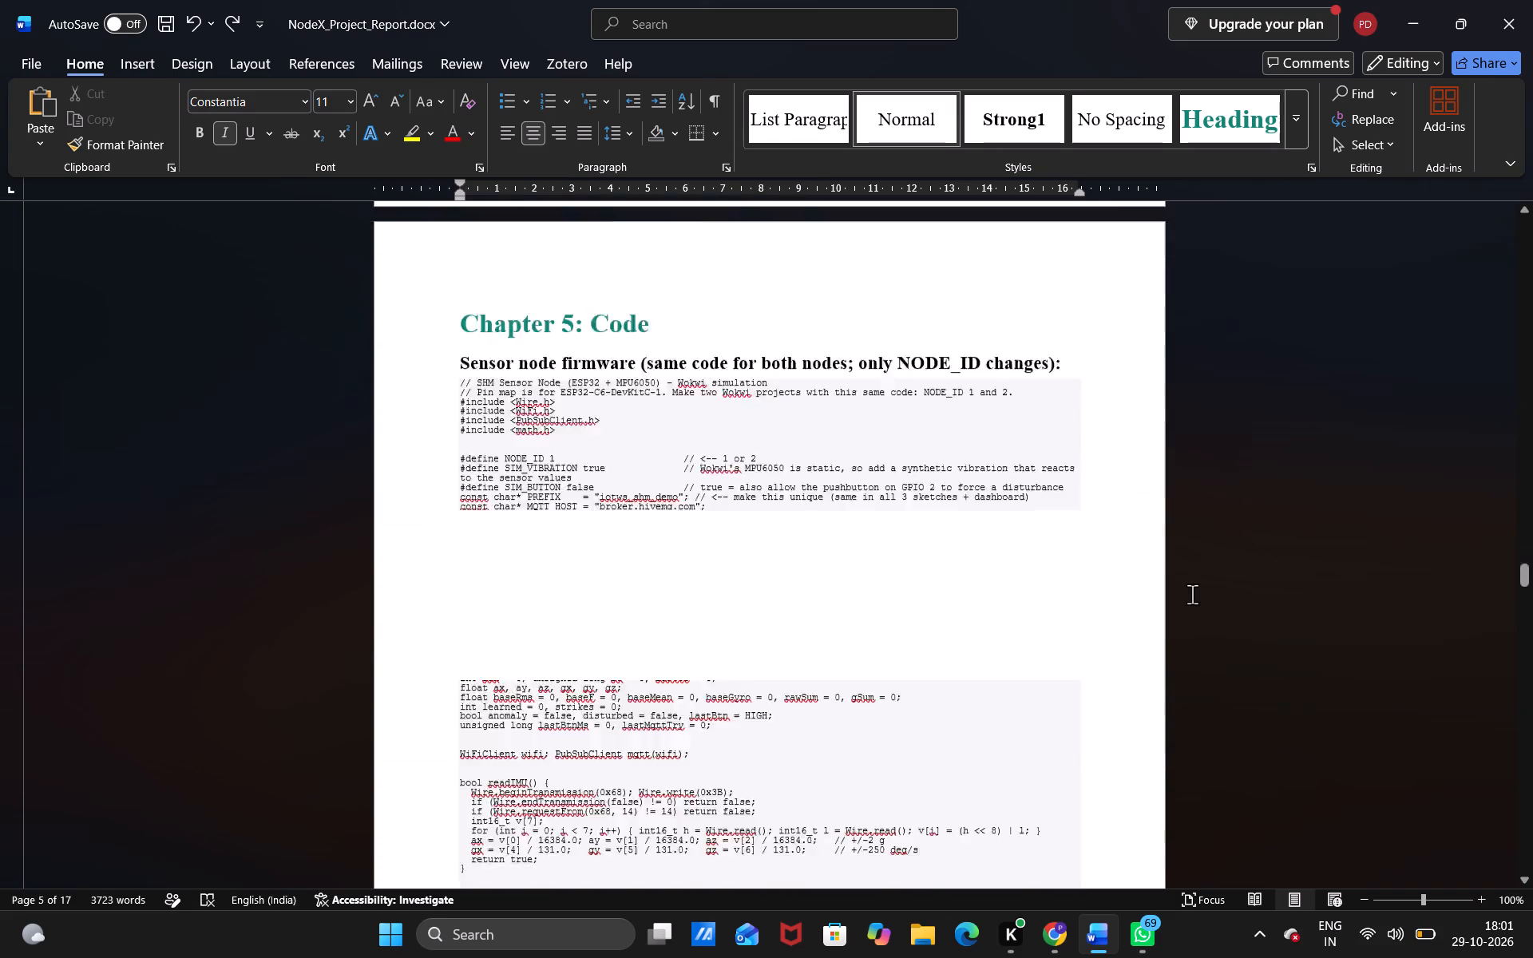
pyautogui.scroll(-7, 1192, 594)
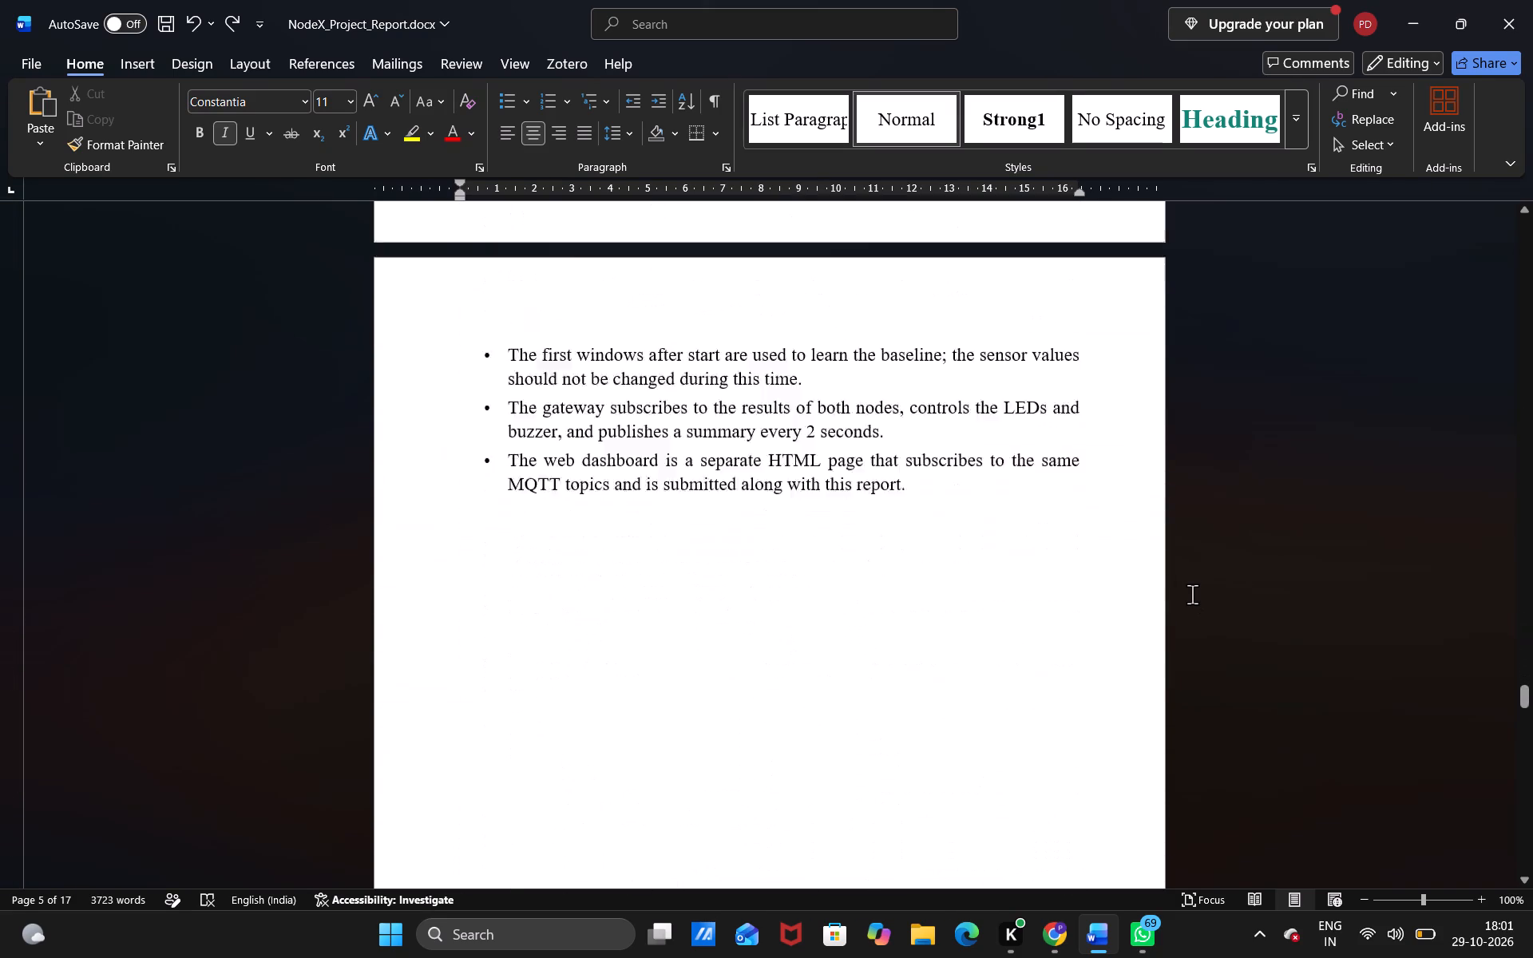
pyautogui.scroll(-10, 1192, 594)
pyautogui.scroll(6, 1192, 594)
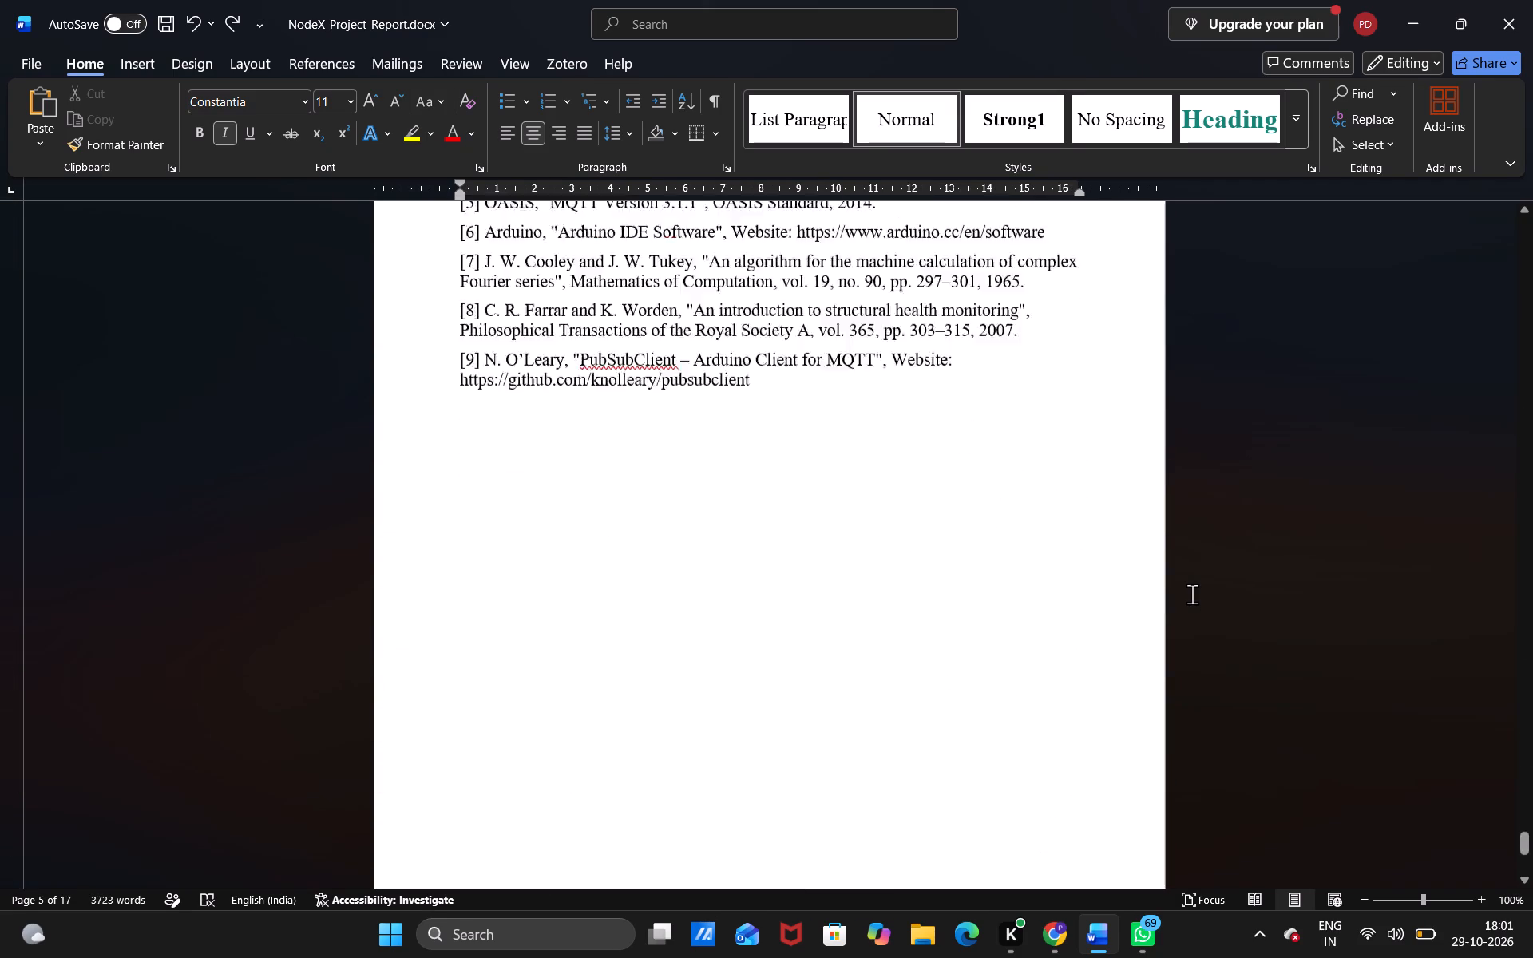
pyautogui.scroll(3, 1192, 594)
pyautogui.scroll(20, 1192, 594)
pyautogui.scroll(11, 1192, 594)
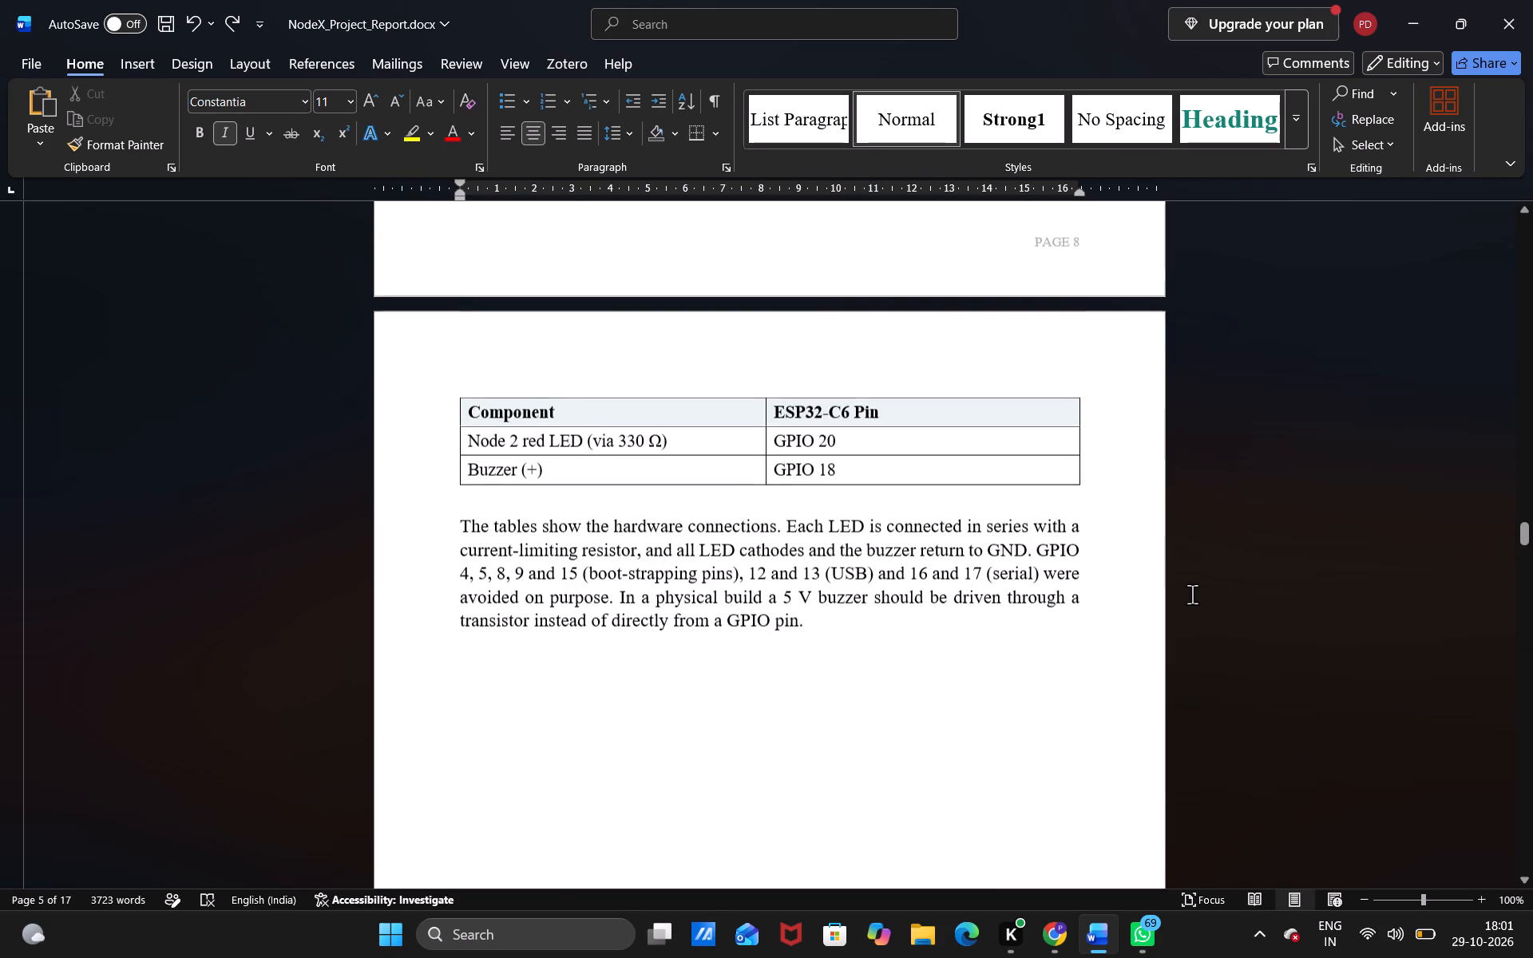
pyautogui.scroll(2, 1192, 594)
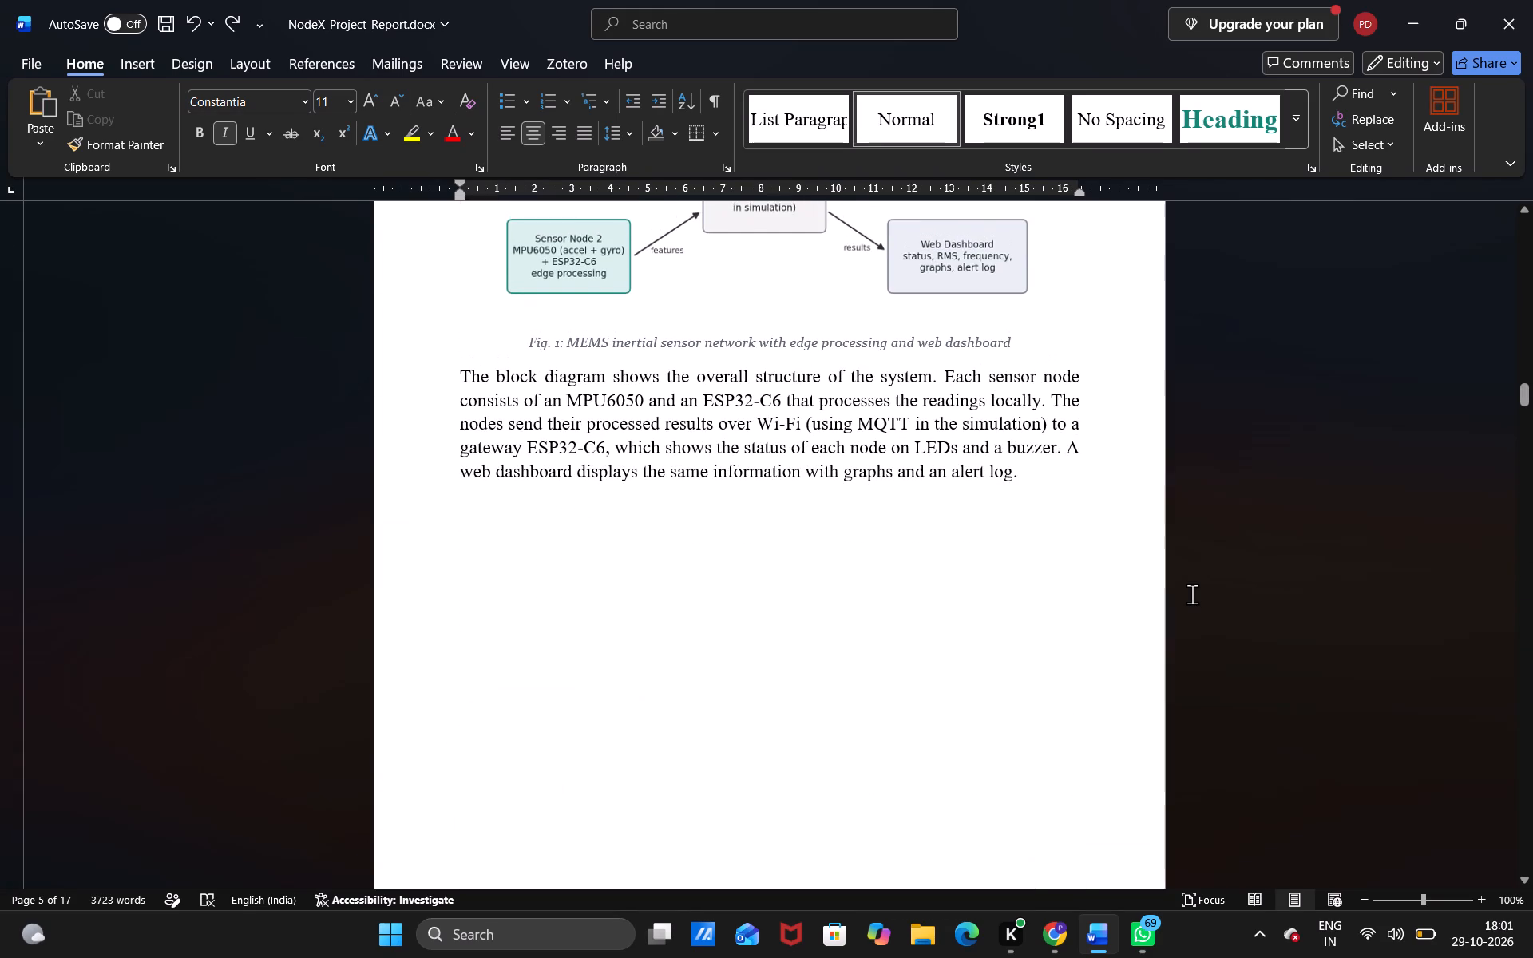
pyautogui.scroll(-5, 1192, 594)
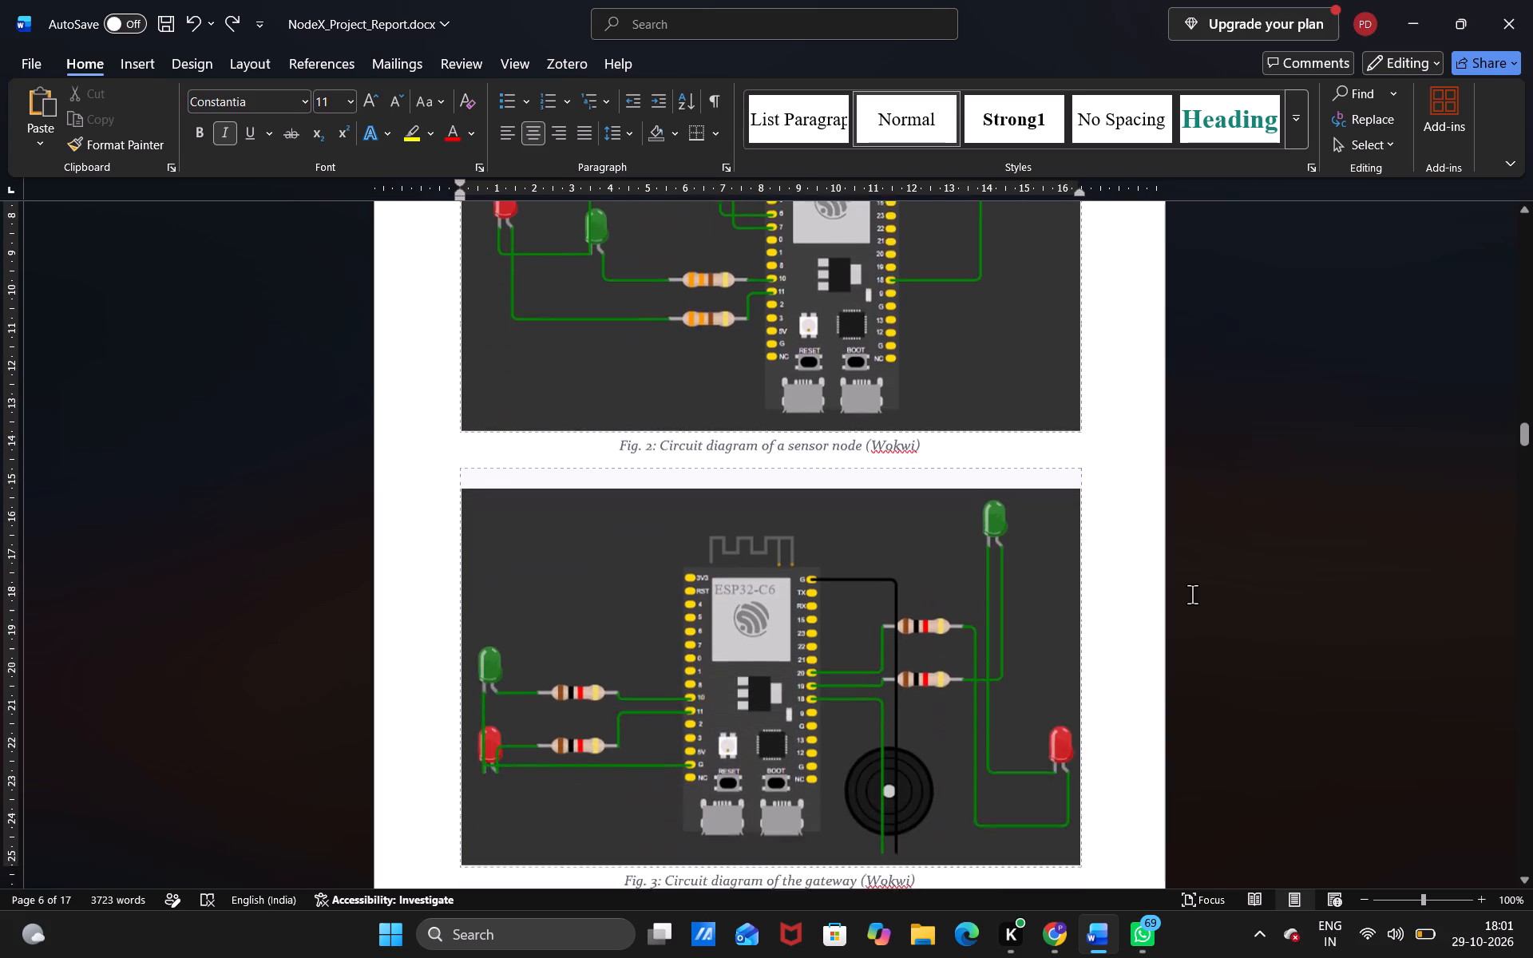
# Review the page layout of the Chapter 2 objectives, the Chapter 1 introduction and the preceding table page.
pyautogui.scroll(2, 1192, 594)
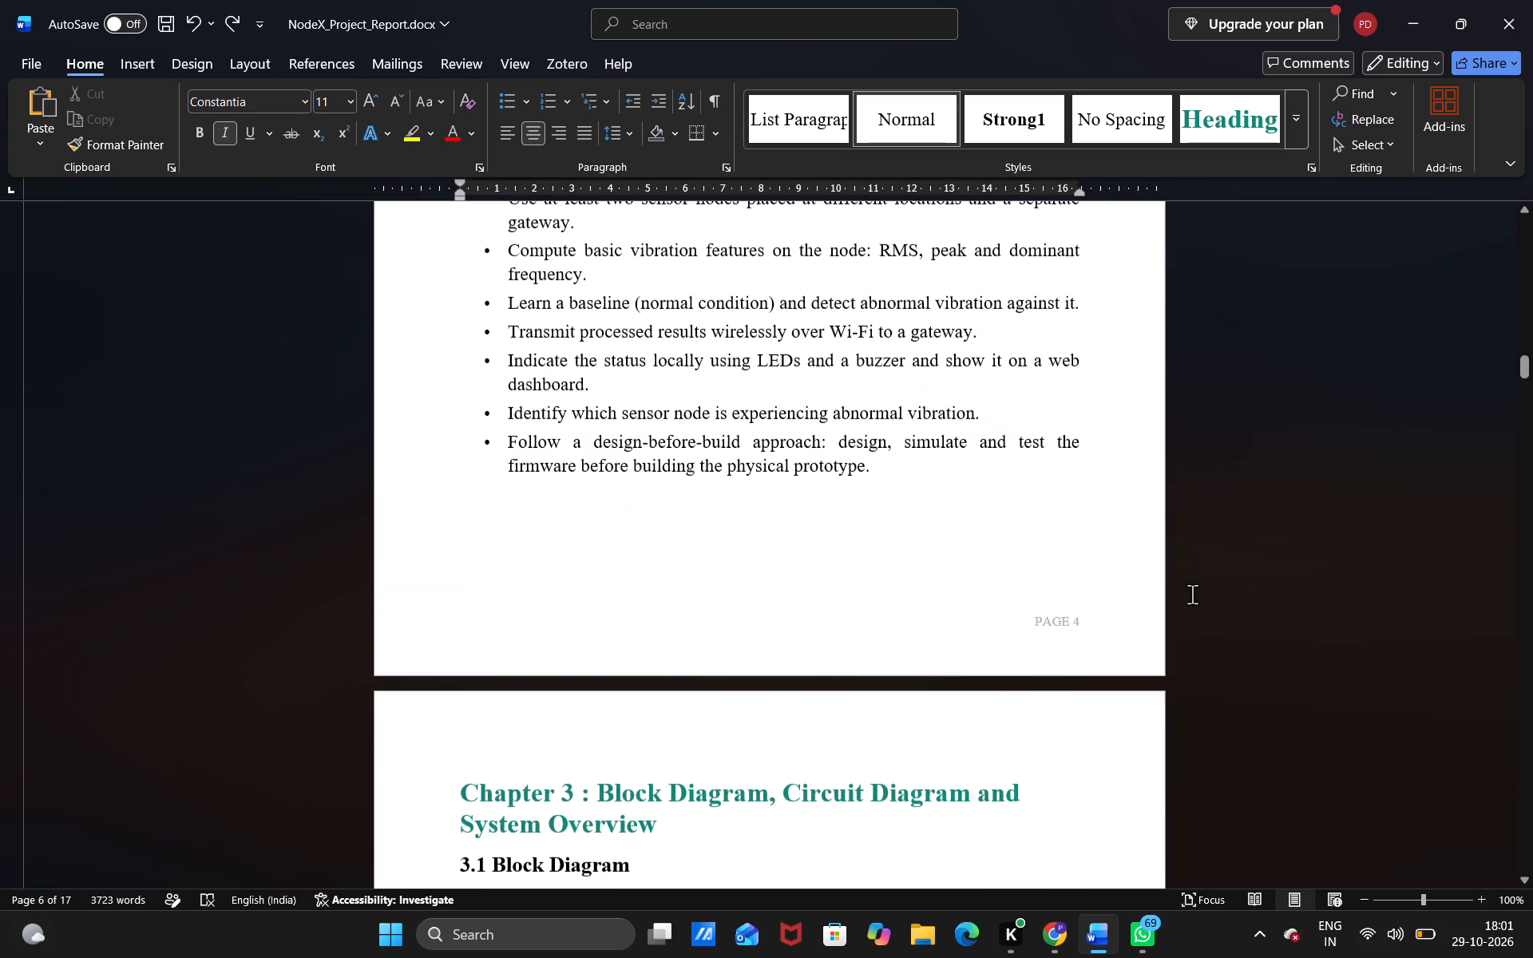
pyautogui.scroll(1, 1192, 594)
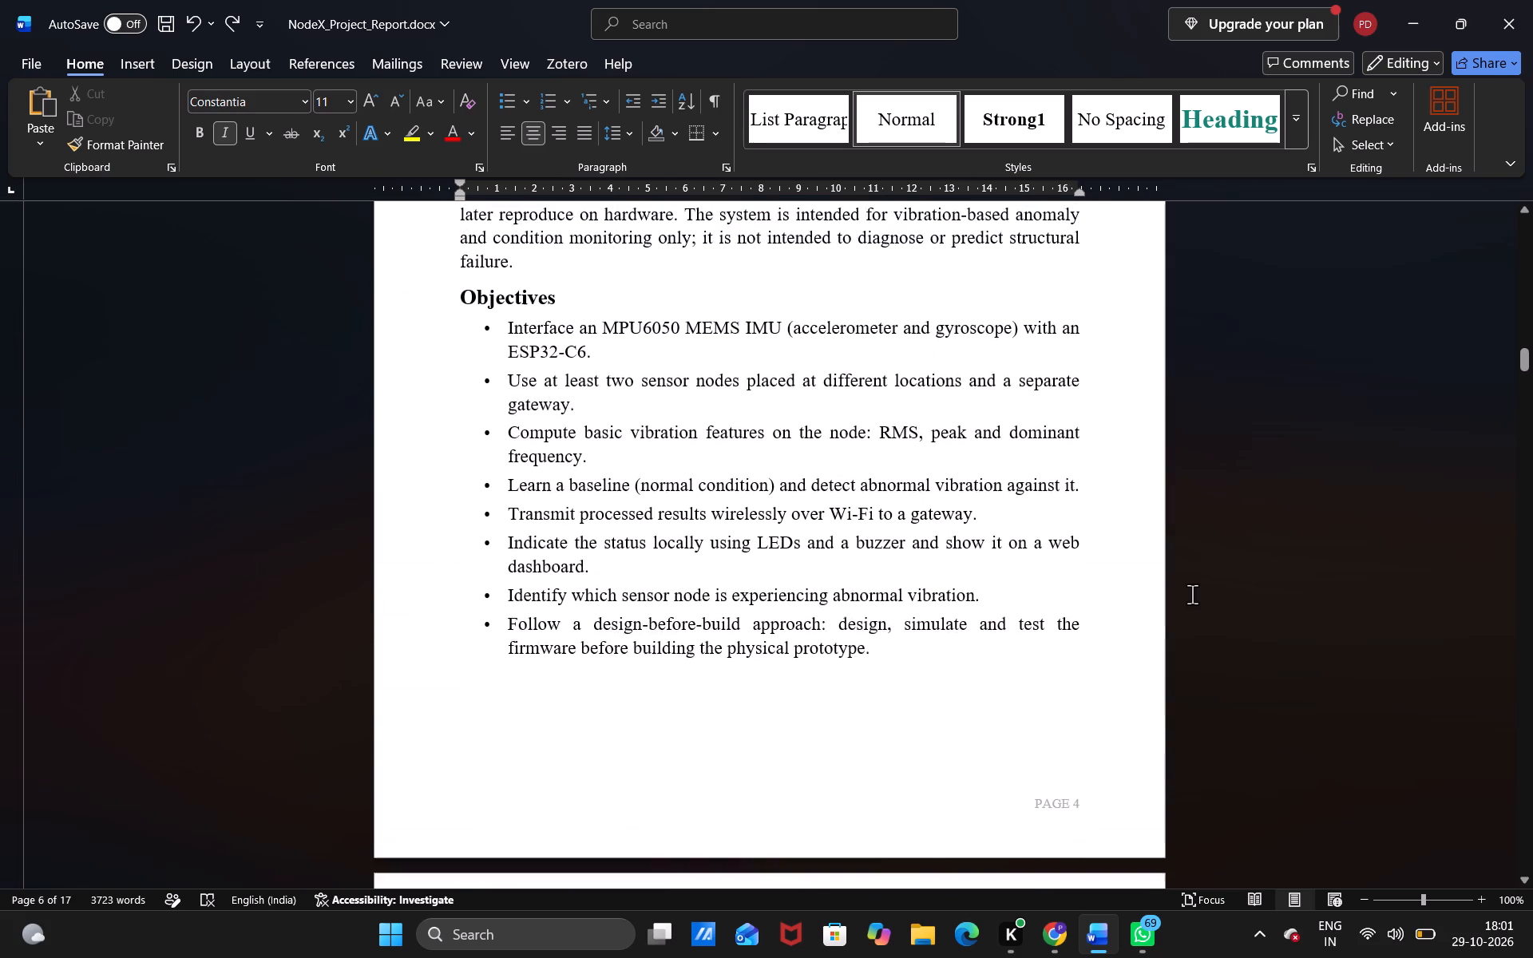
pyautogui.scroll(3, 1192, 594)
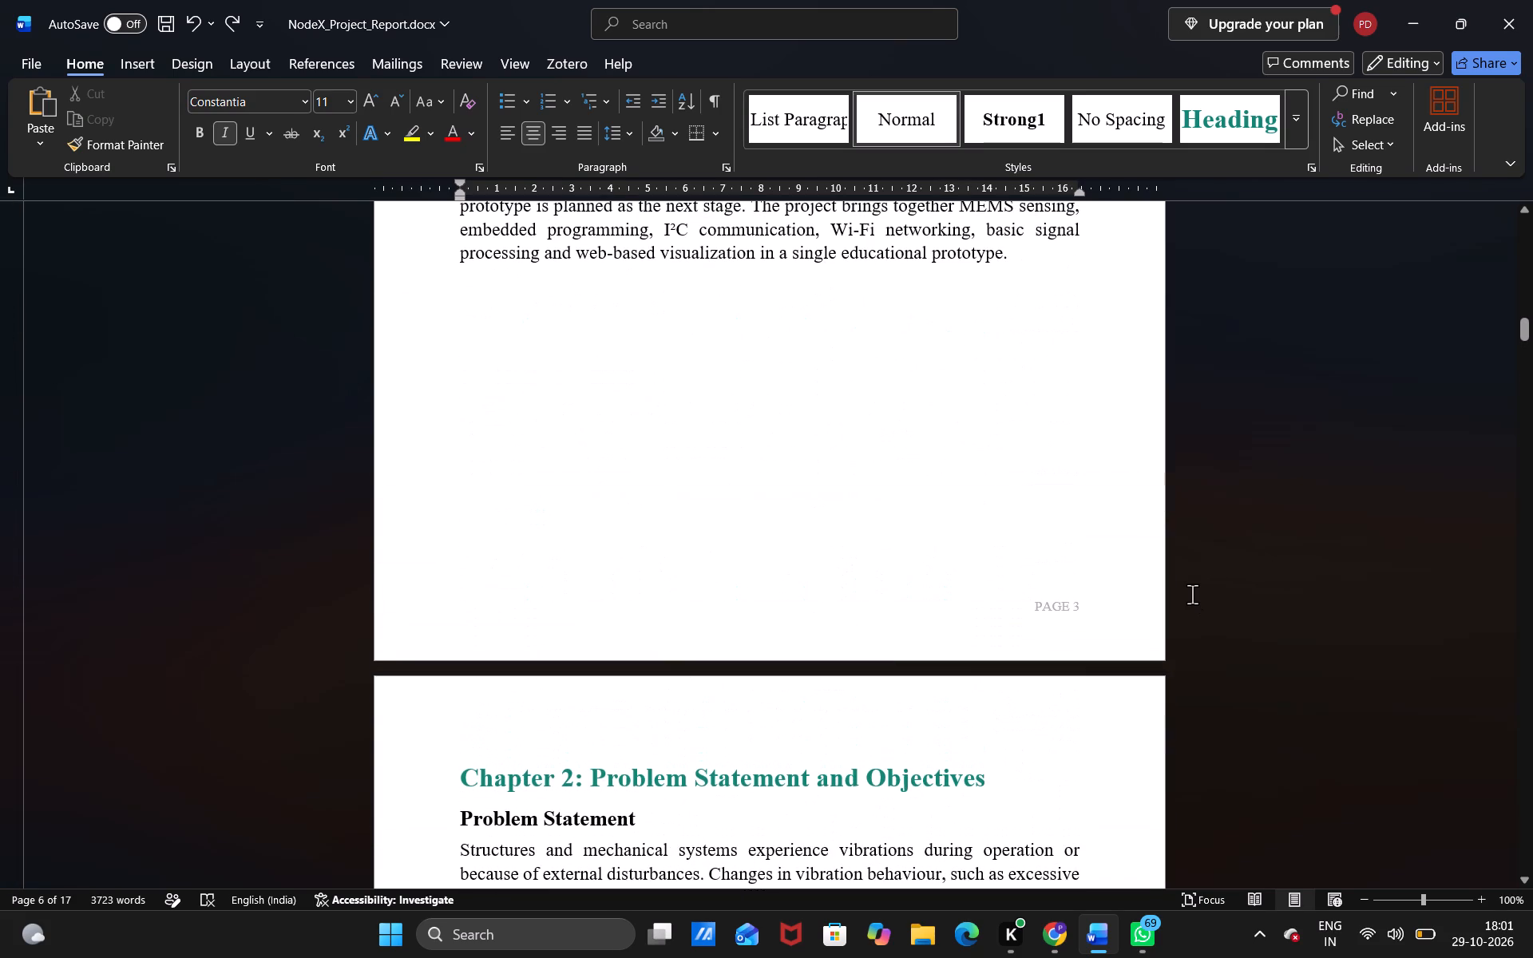
pyautogui.scroll(6, 1192, 594)
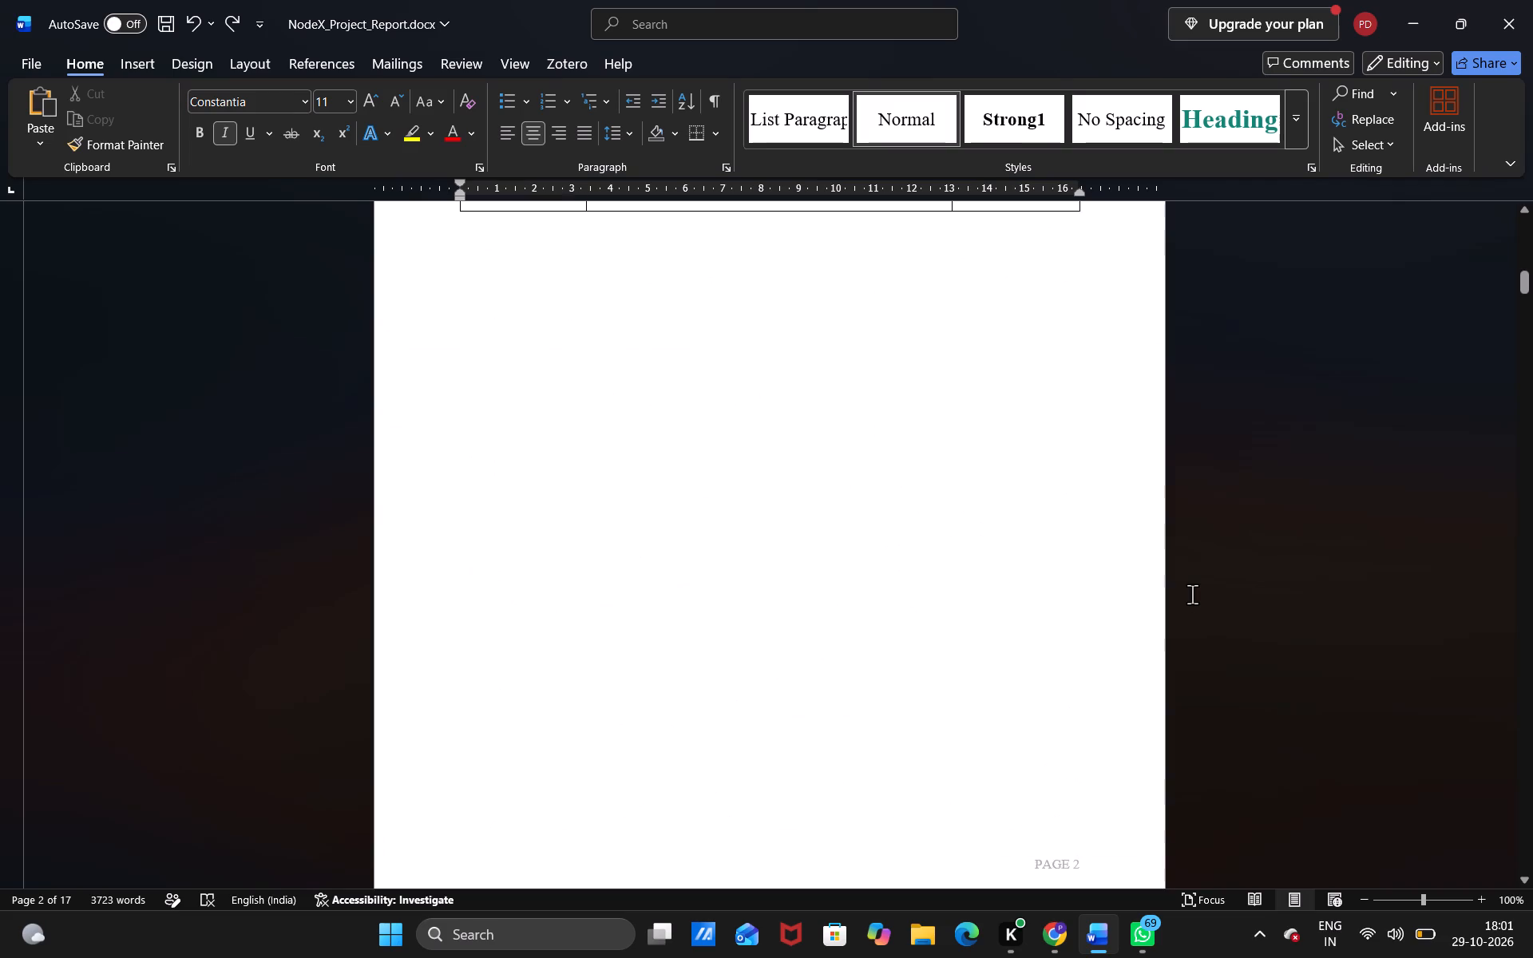
pyautogui.scroll(2, 1192, 594)
# Insert two blank lines above the "Gateway firmware:" heading in Chapter 5 to push it onto the following page.
pyautogui.scroll(-14, 1192, 594)
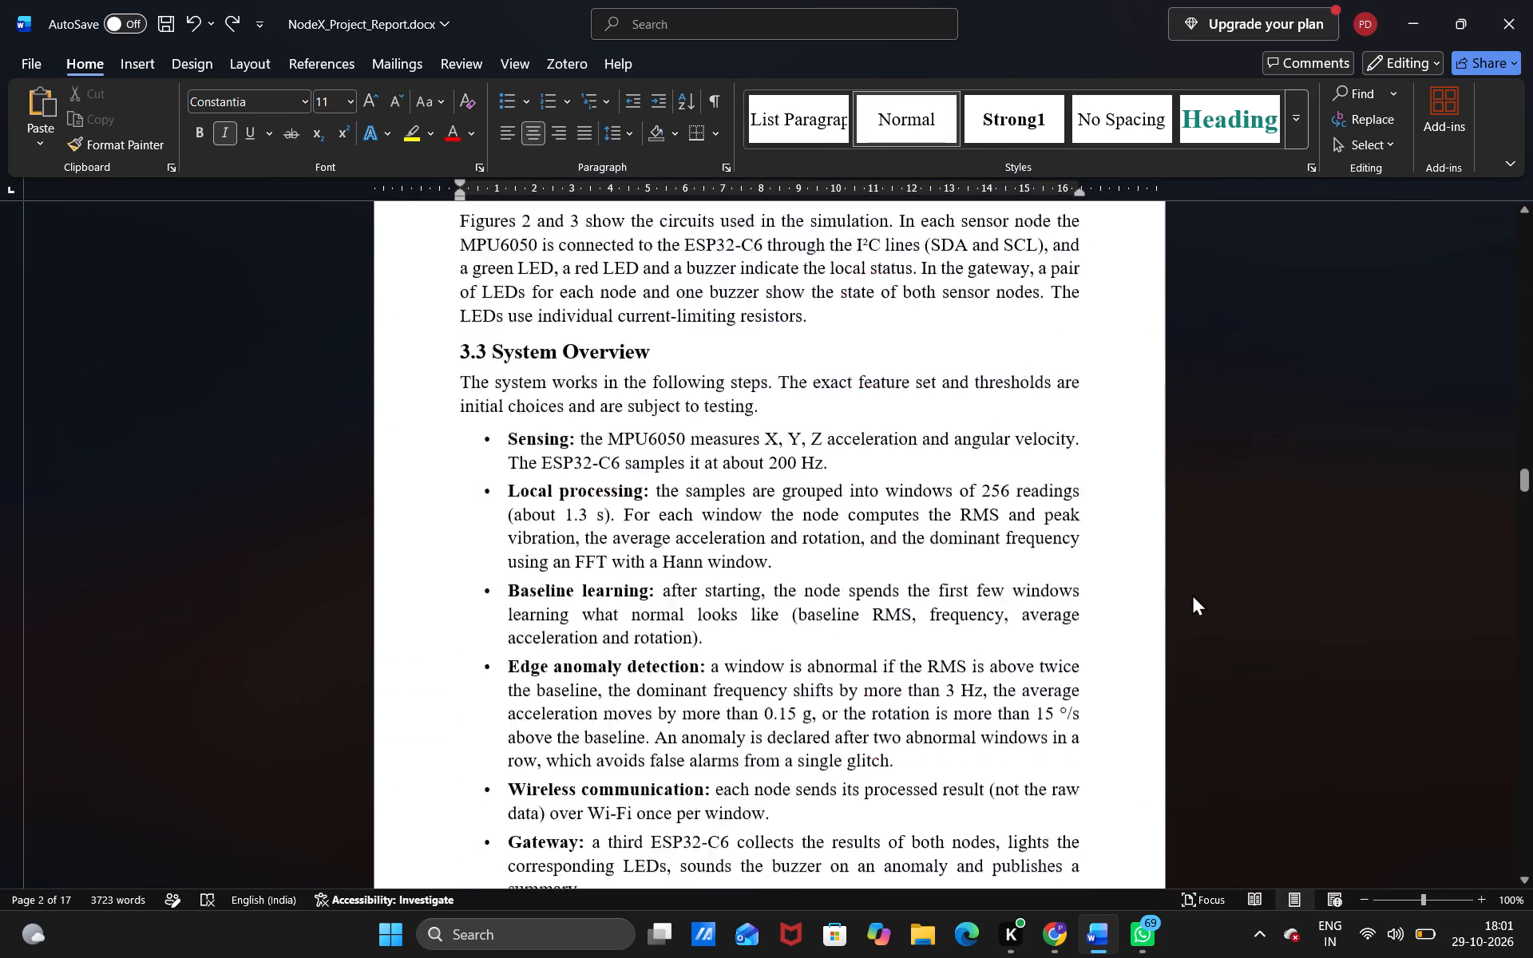
pyautogui.scroll(-6, 1192, 594)
pyautogui.scroll(-20, 1192, 594)
pyautogui.scroll(-2, 1192, 594)
pyautogui.scroll(1, 1192, 594)
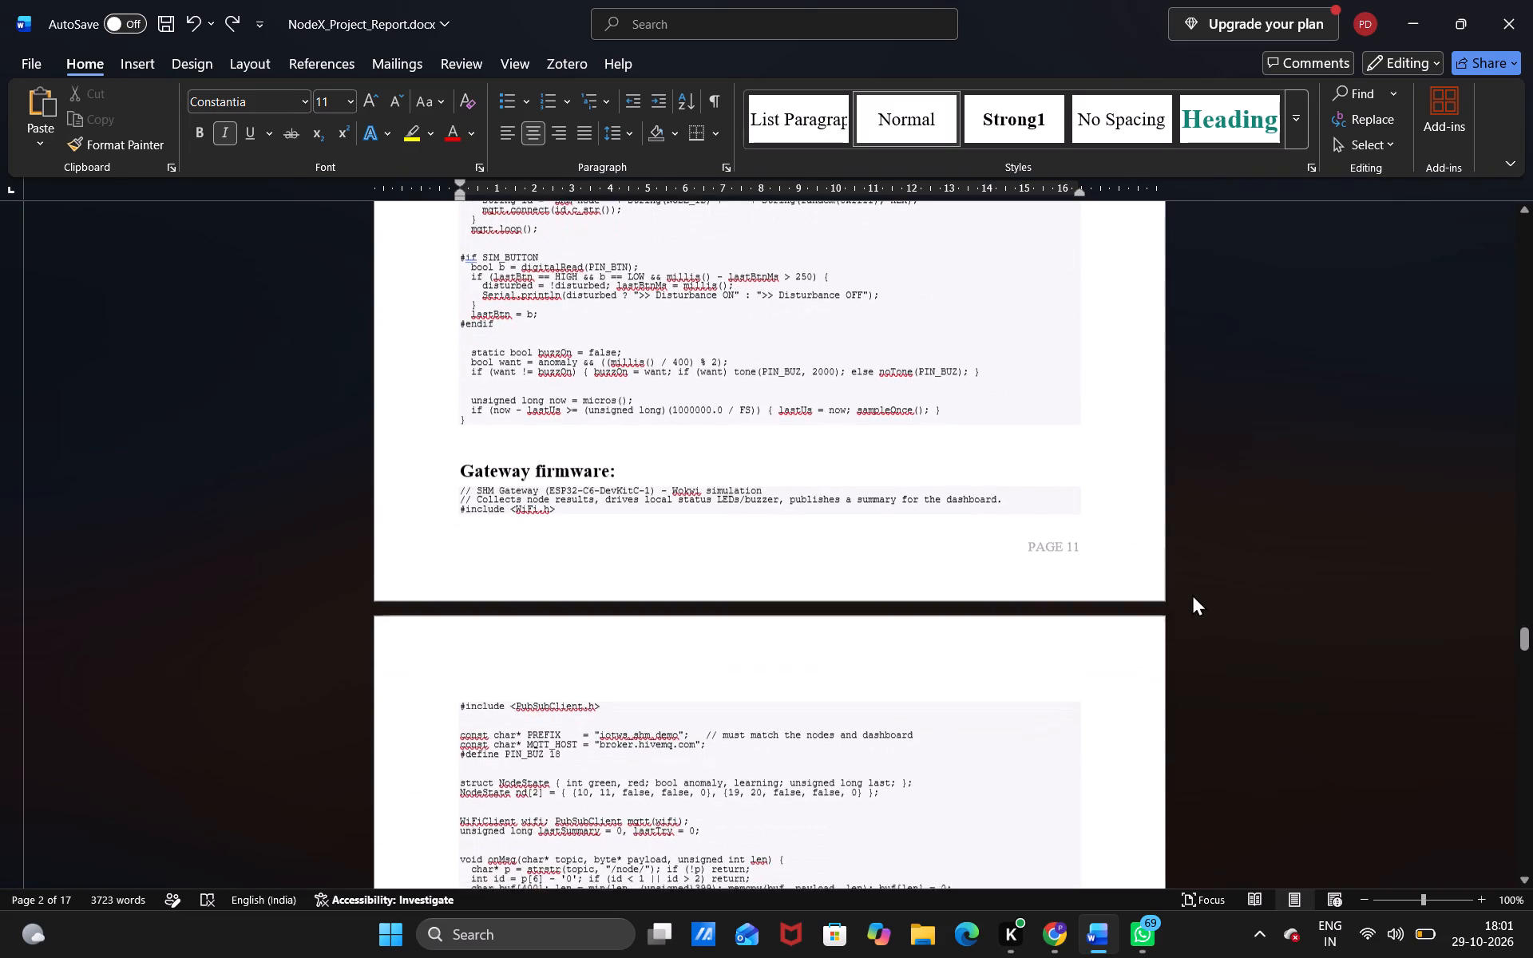
pyautogui.scroll(1, 1192, 594)
pyautogui.click(646, 722)
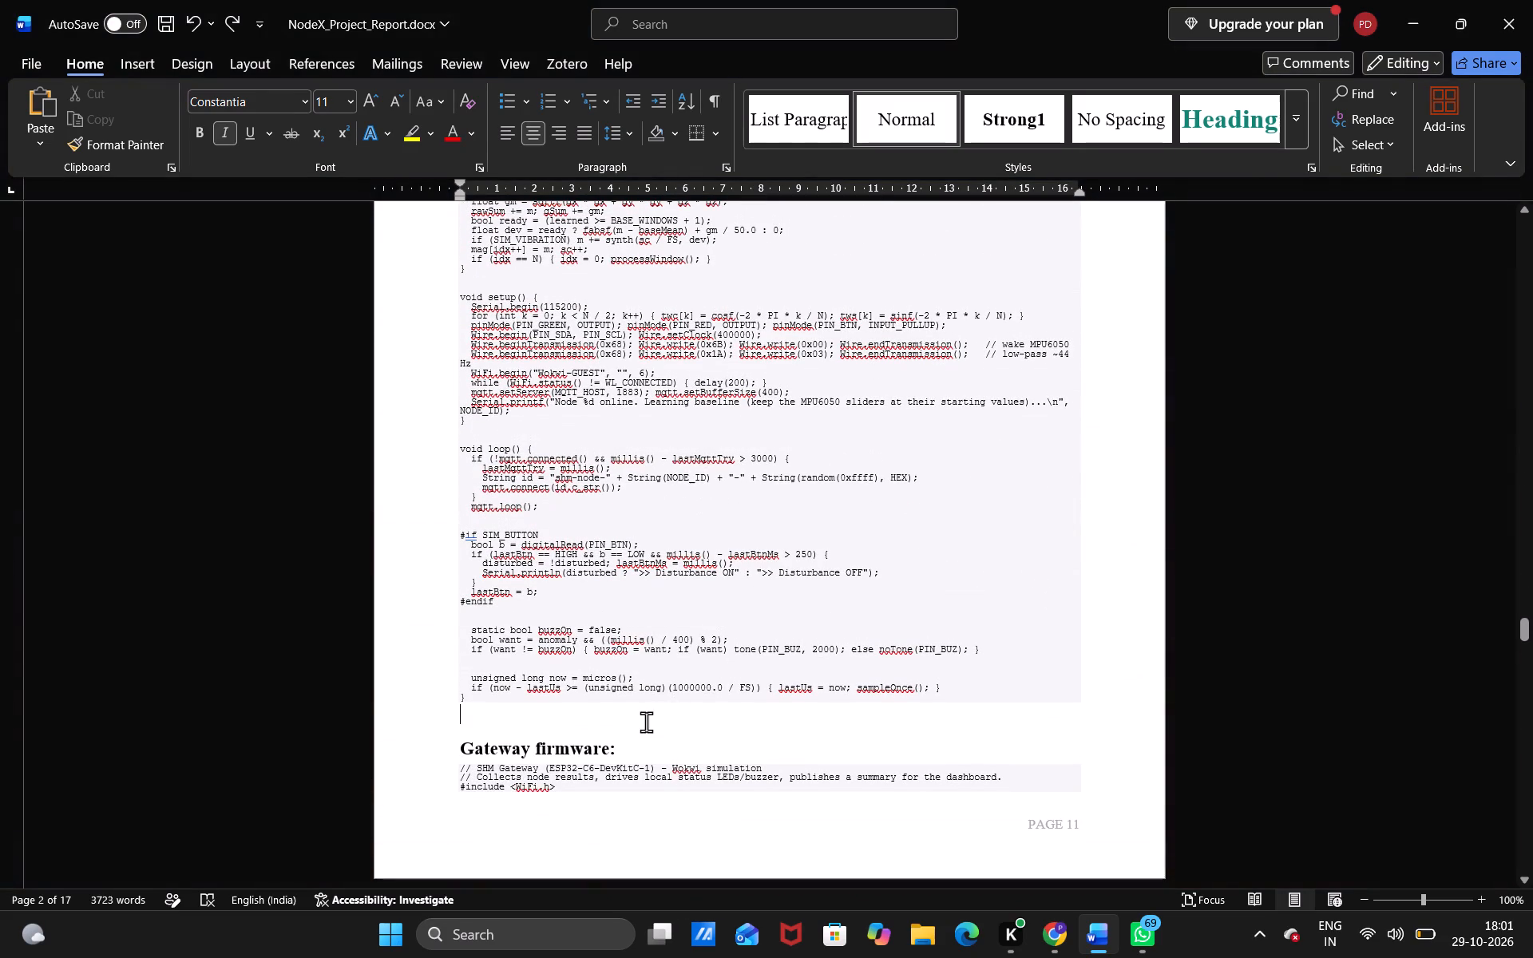
pyautogui.press('Return')
pyautogui.press('Return')
# Check the remaining Chapter 5 code pages and examine which screenshot placeholders in sections 6.1 to 6.3 still need images.
pyautogui.scroll(-1, 650, 680)
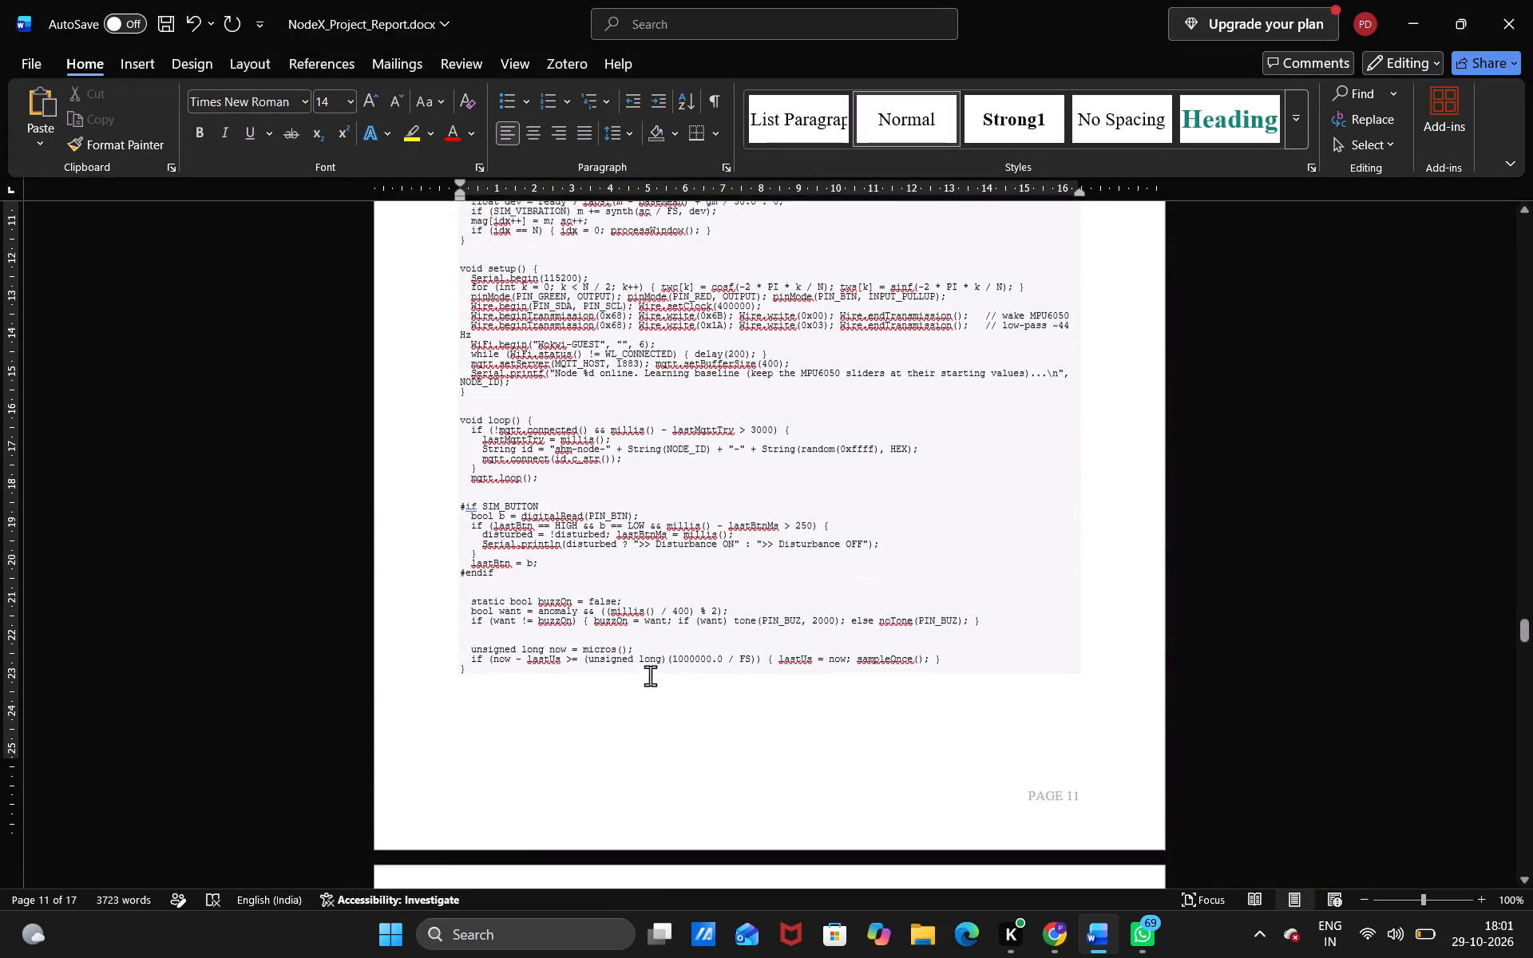
pyautogui.scroll(-6, 650, 675)
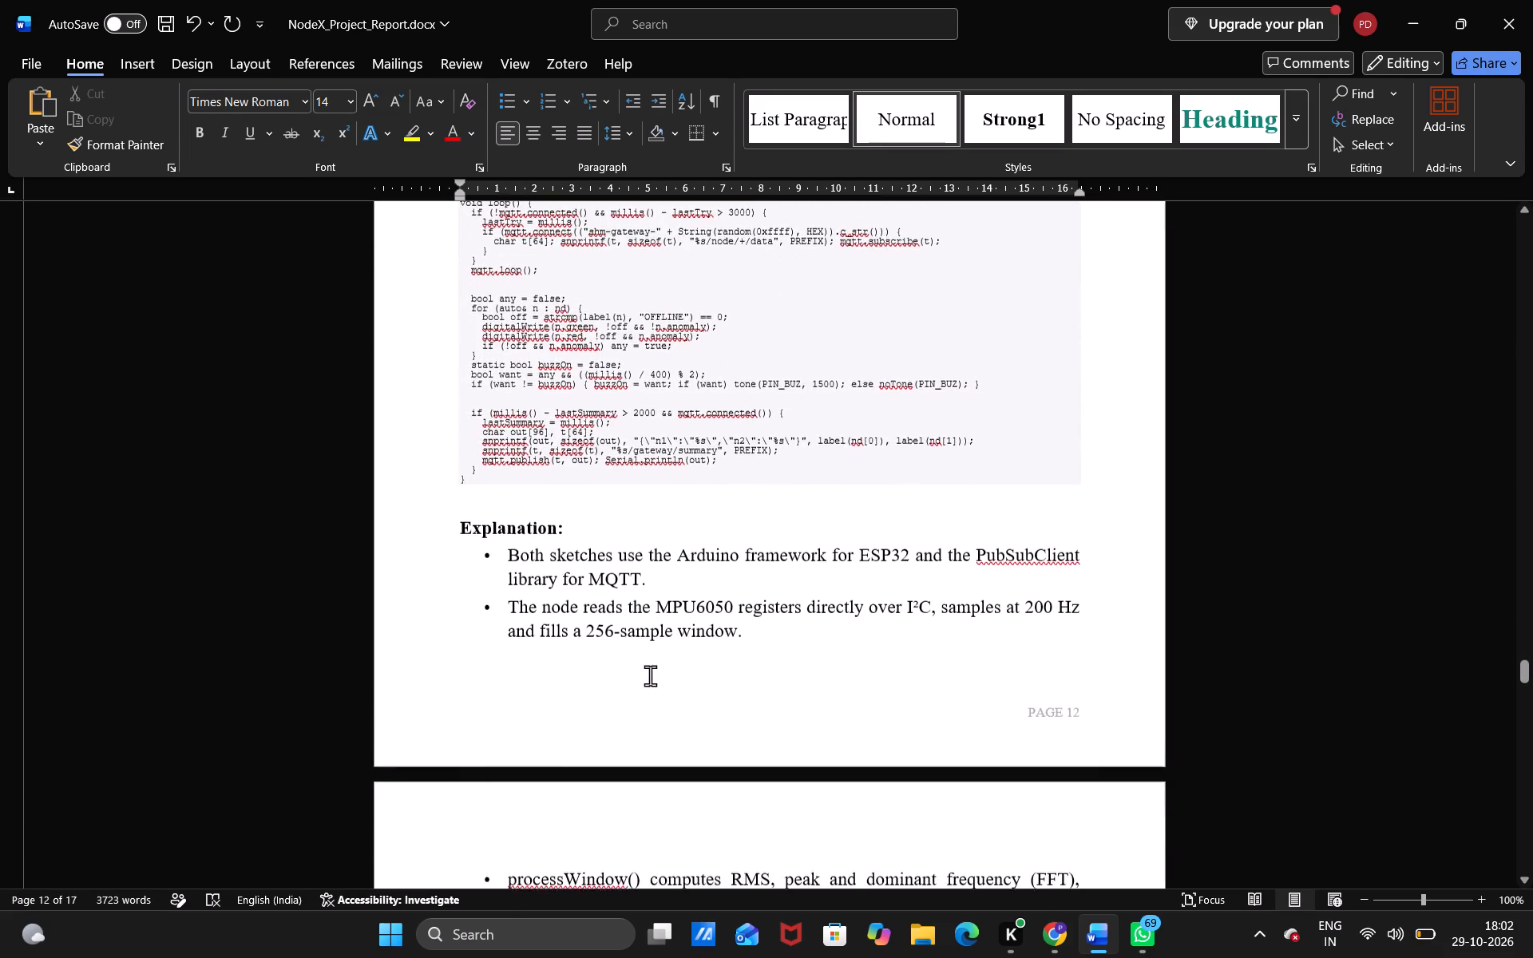
pyautogui.scroll(-7, 650, 675)
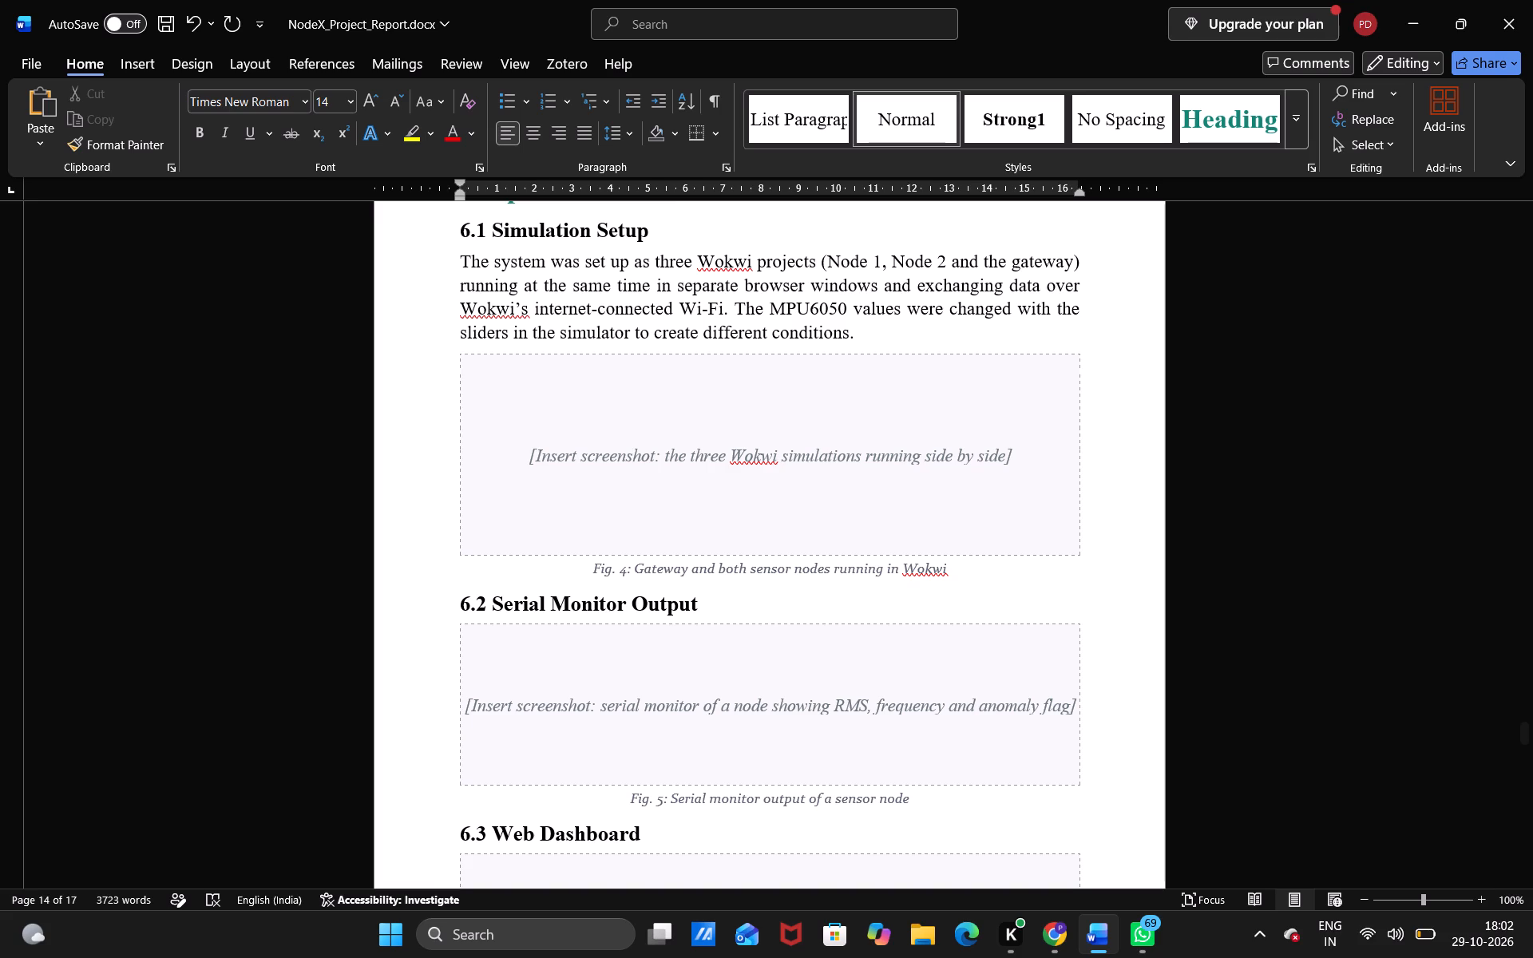
pyautogui.click(726, 477)
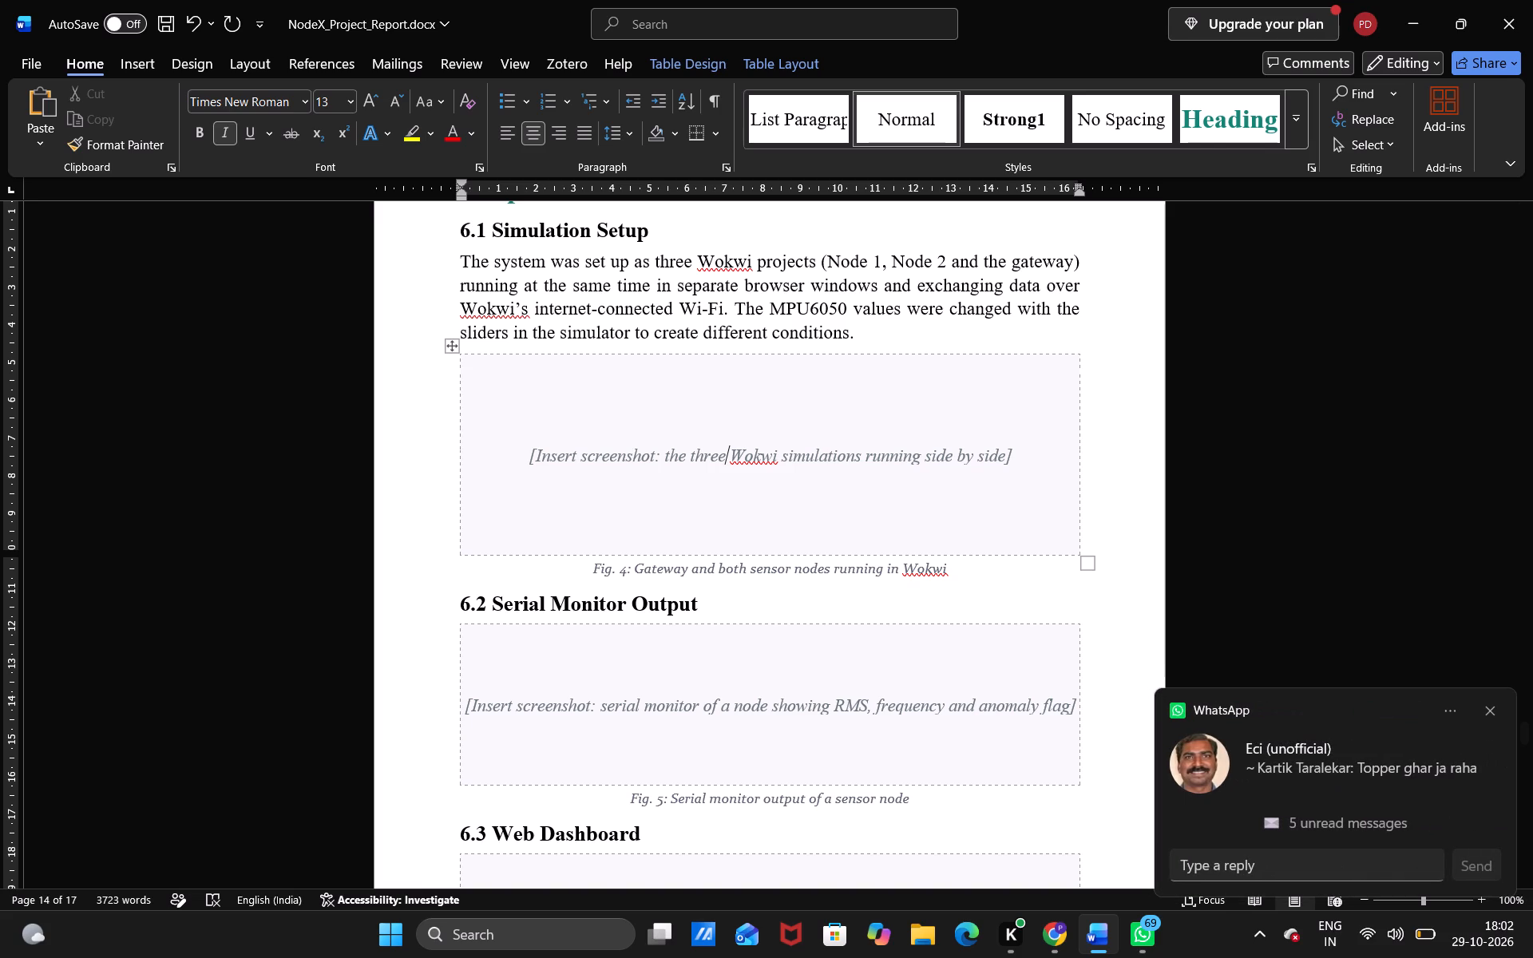
pyautogui.scroll(-2, 726, 477)
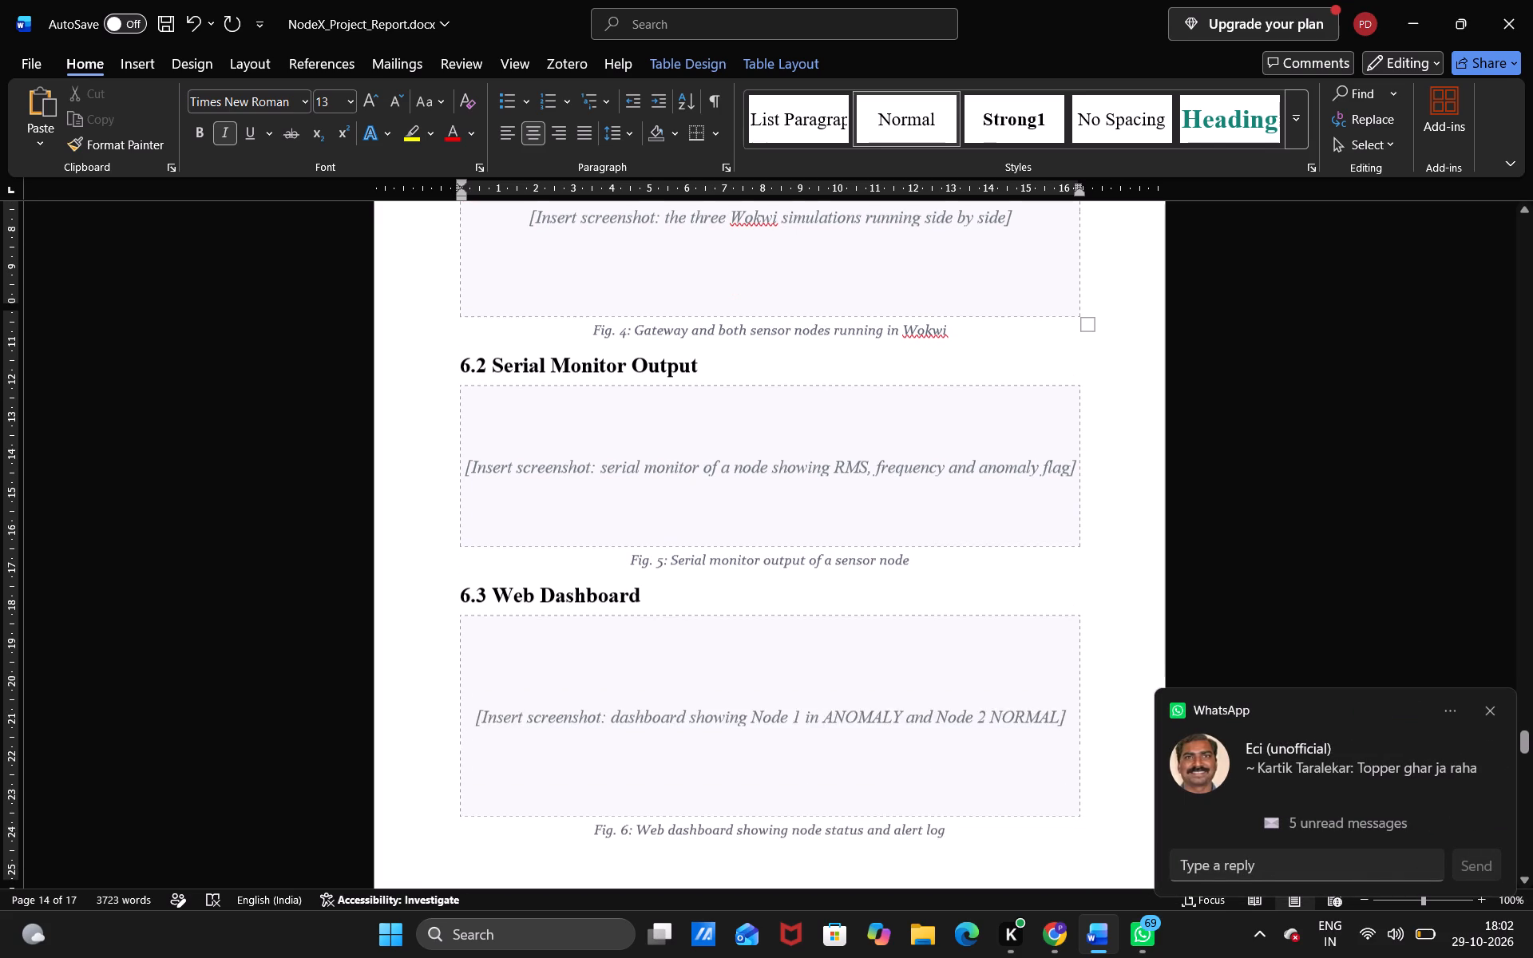
pyautogui.scroll(-1, 726, 477)
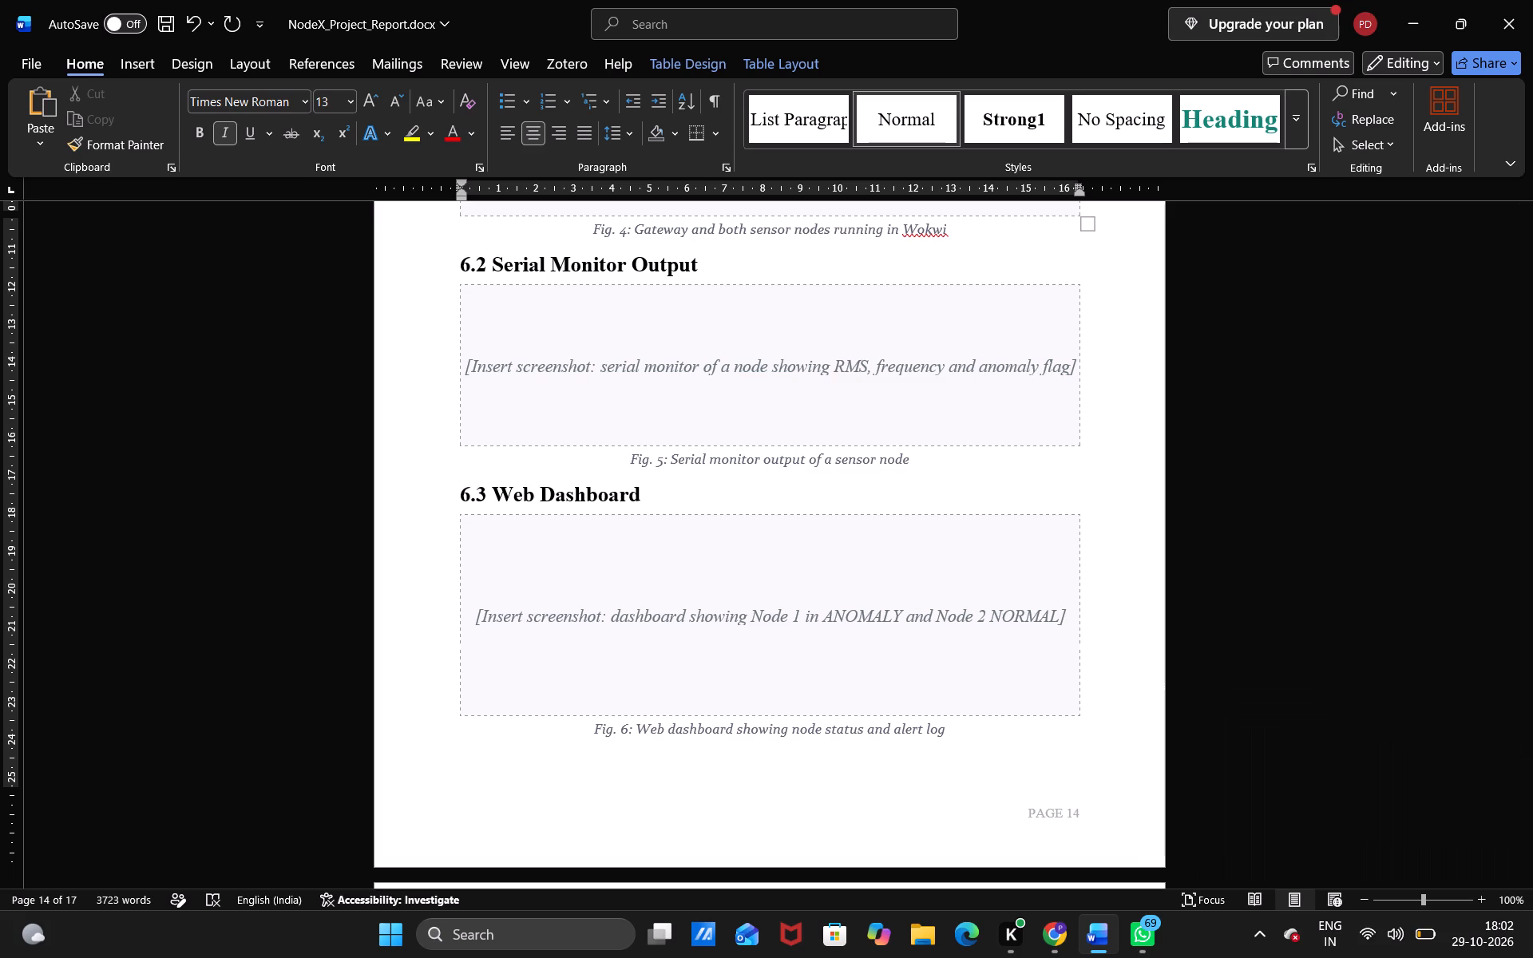
pyautogui.scroll(-3, 726, 477)
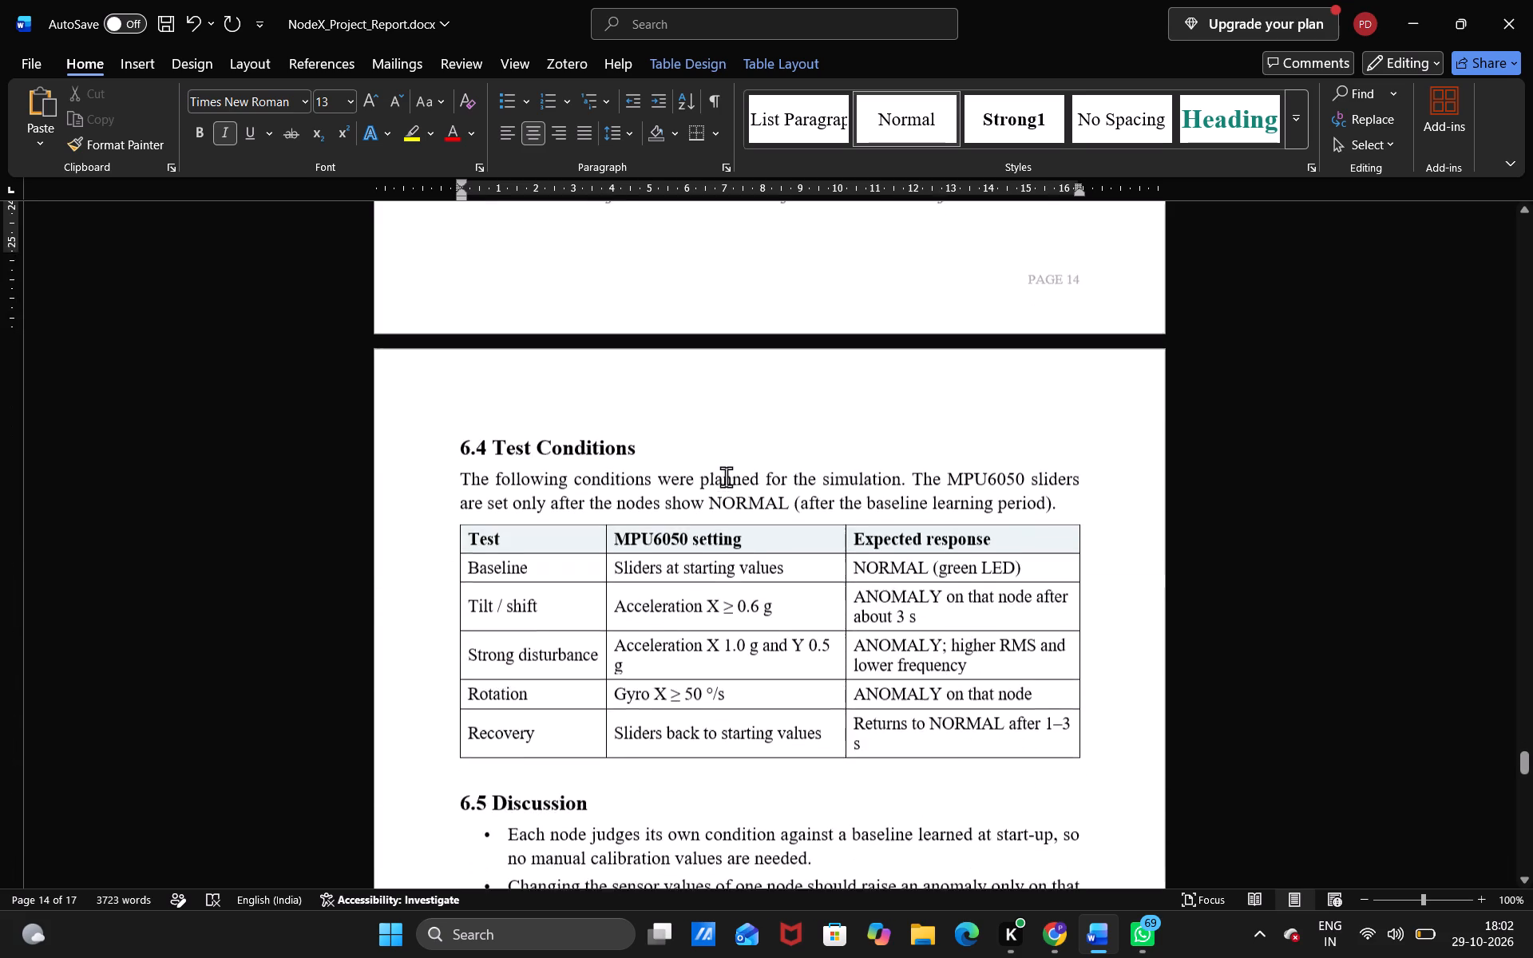
# Review the test conditions table and discussion in sections 6.4 and 6.5, the closing pages, and the cover page.
pyautogui.scroll(7, 726, 477)
pyautogui.scroll(-5, 726, 477)
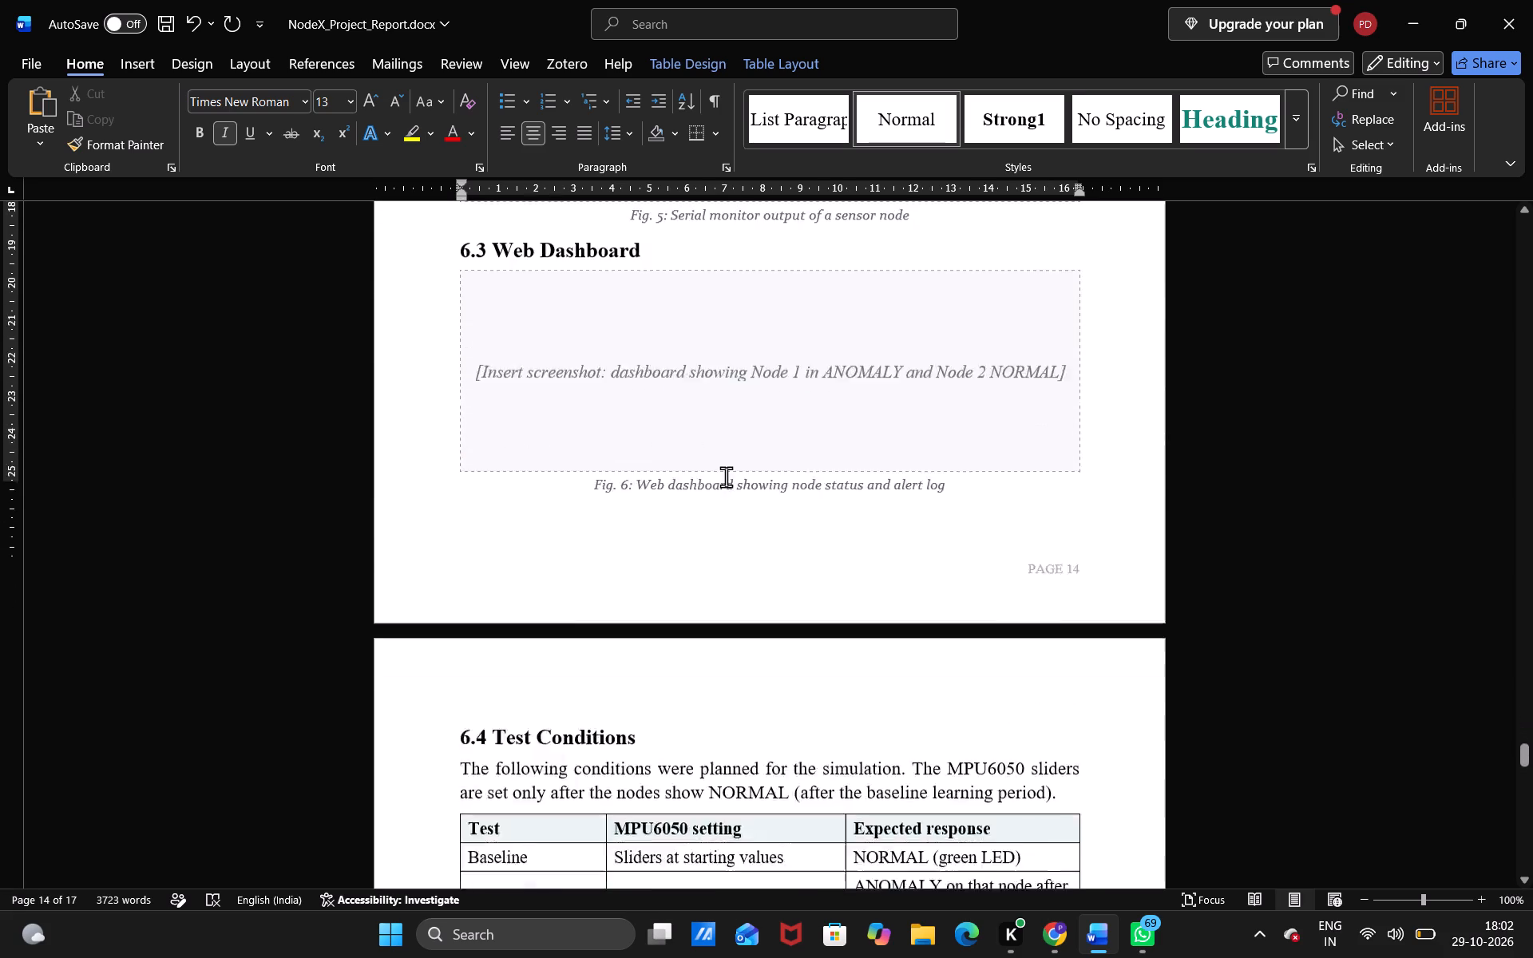
pyautogui.scroll(-1, 726, 477)
pyautogui.scroll(2, 726, 477)
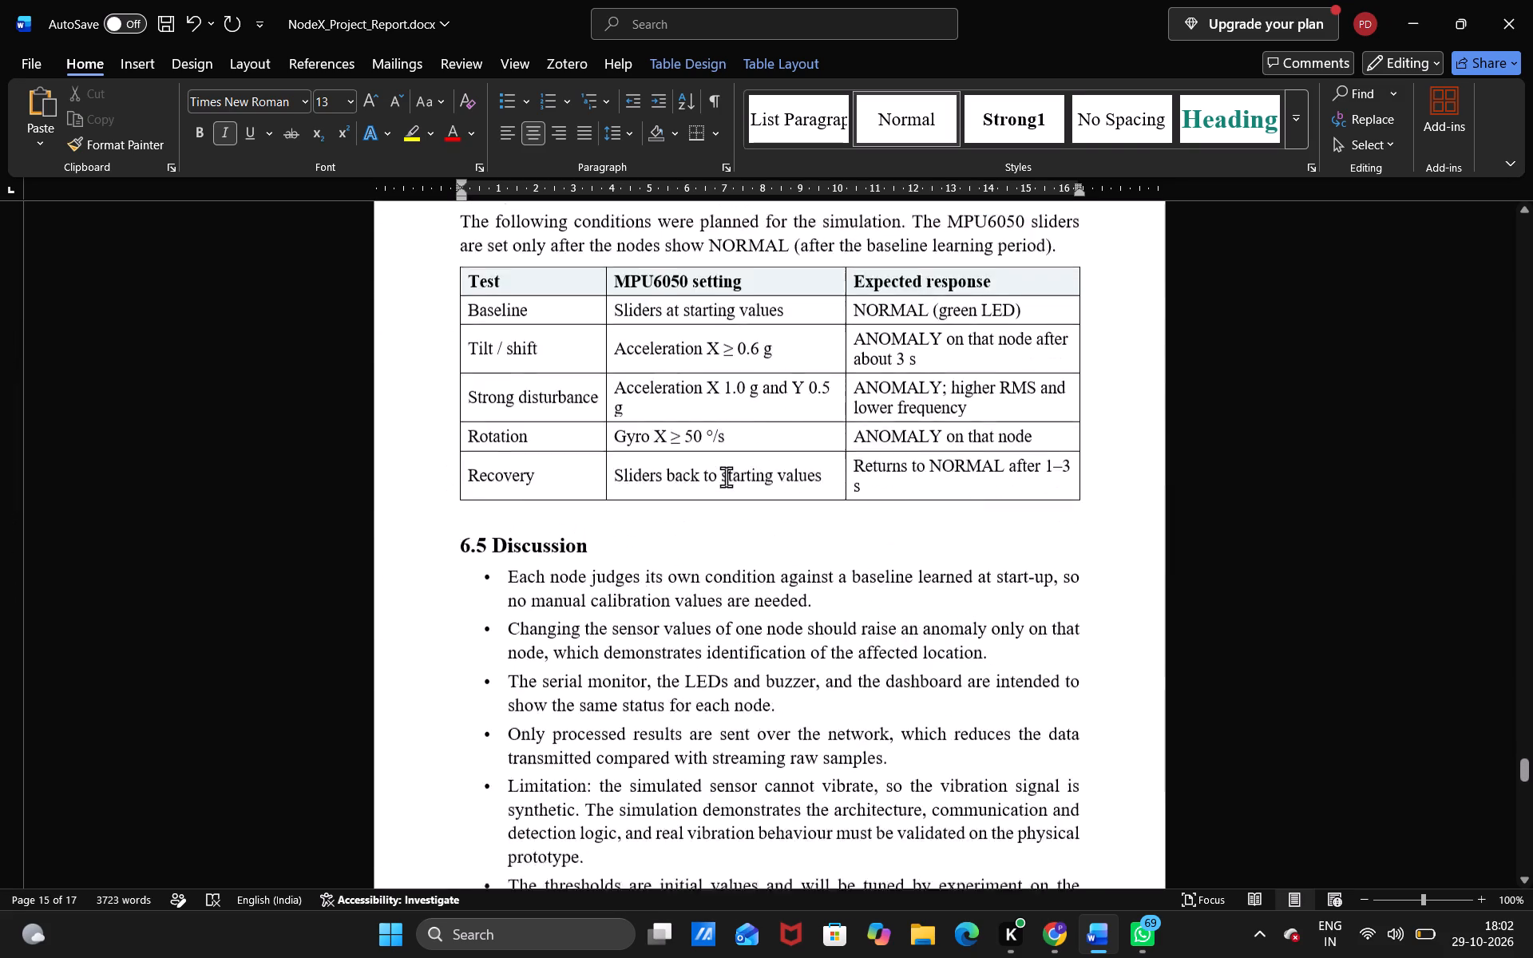
pyautogui.scroll(1, 726, 477)
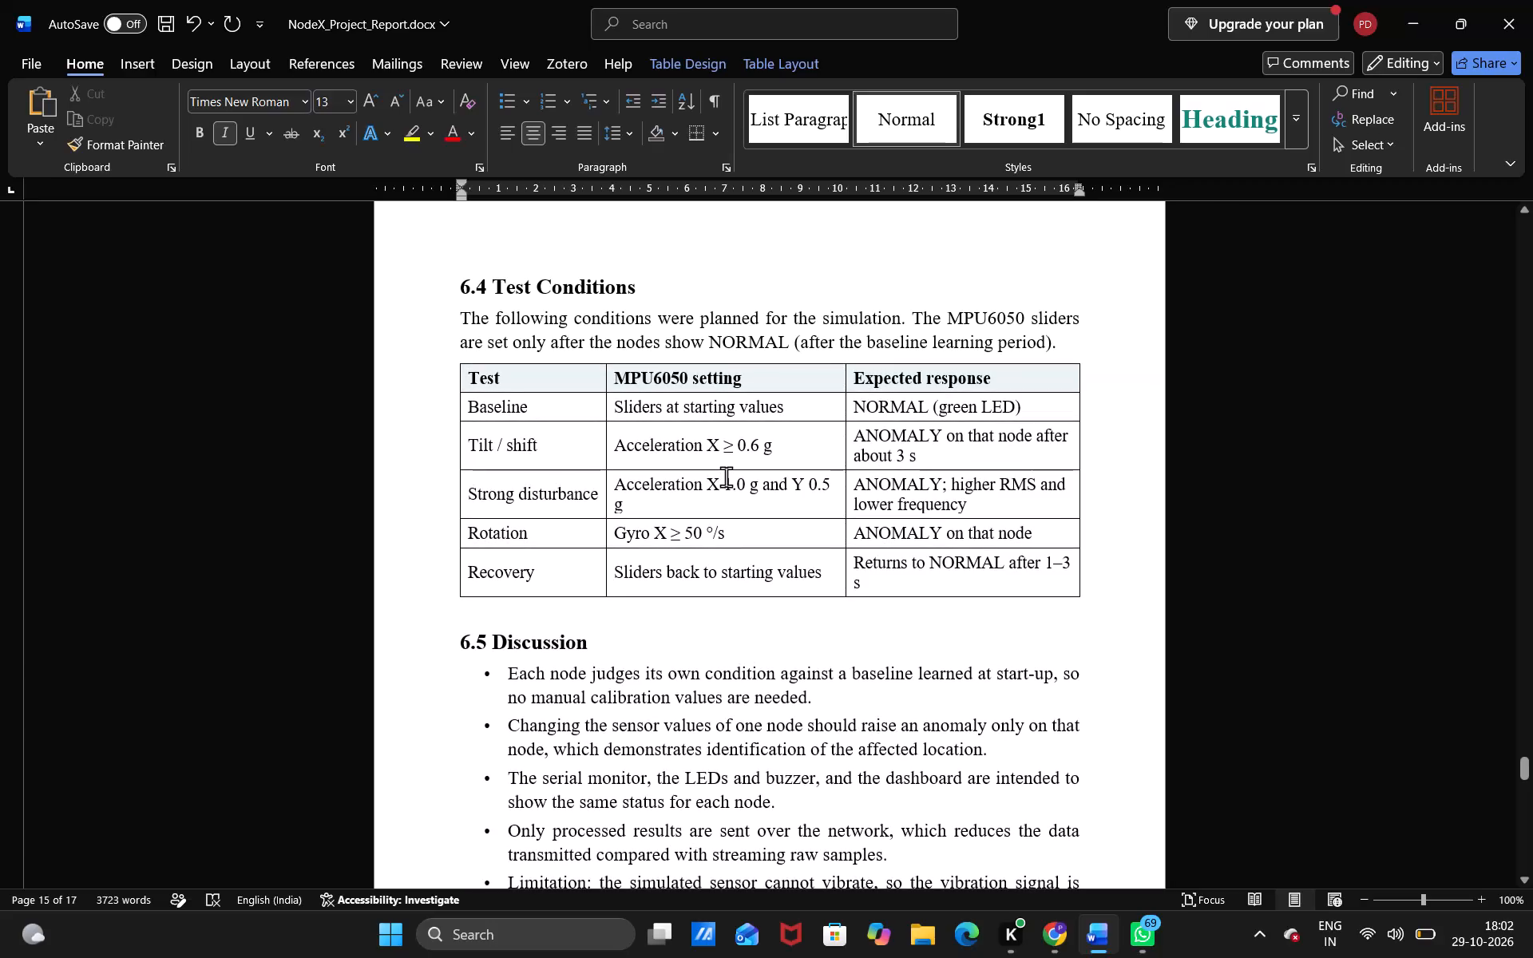
pyautogui.scroll(-2, 726, 477)
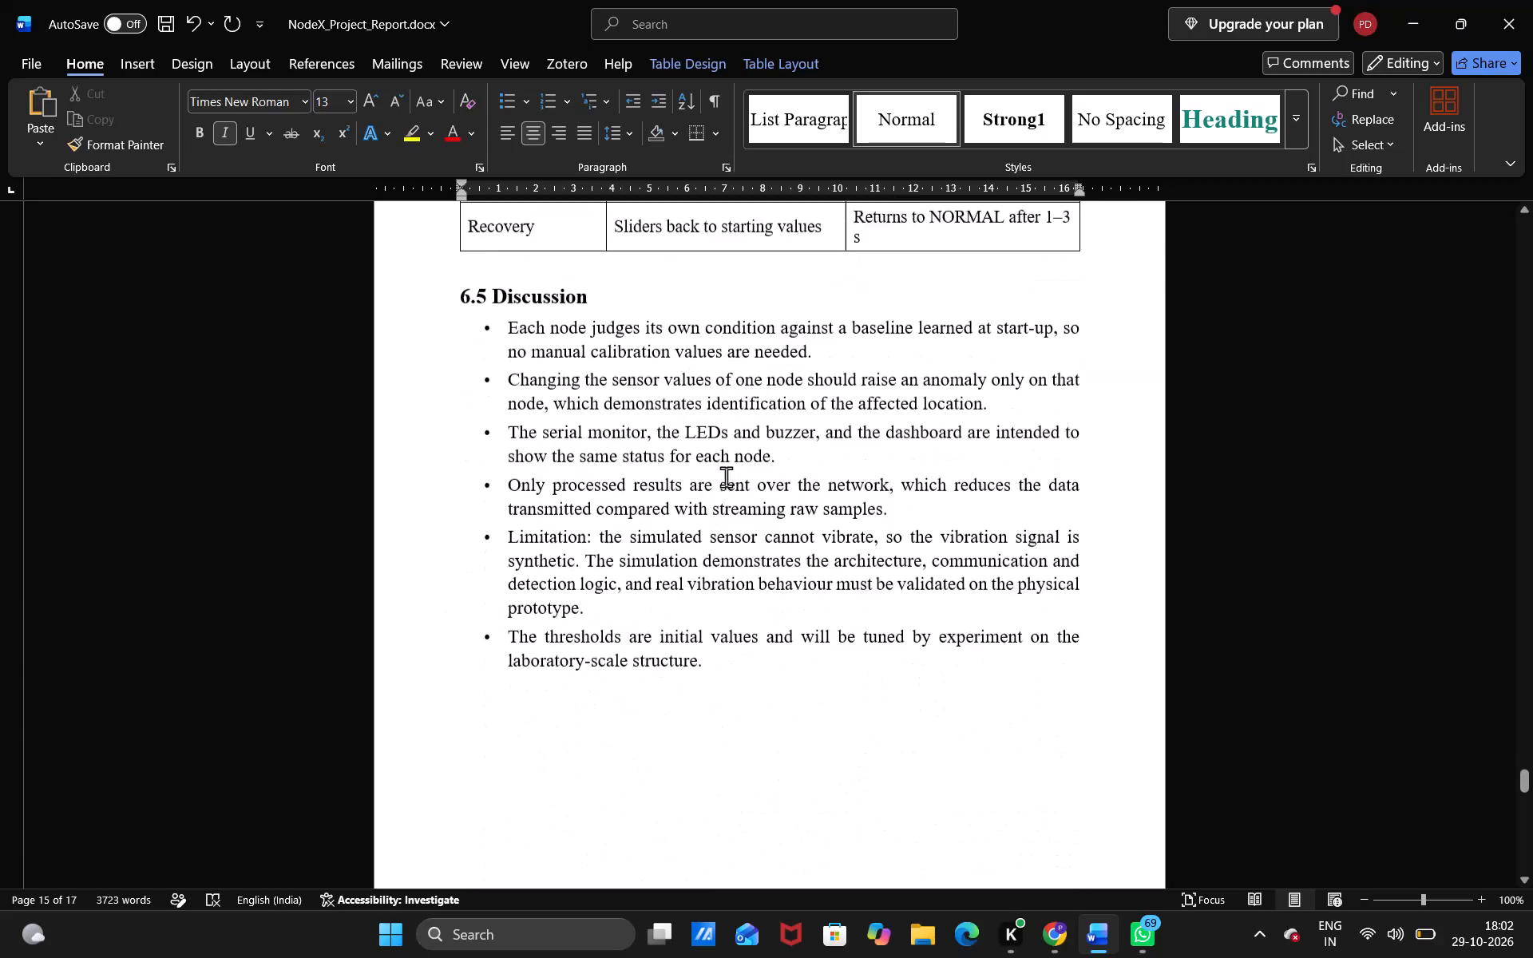
pyautogui.scroll(-7, 726, 477)
pyautogui.scroll(11, 726, 477)
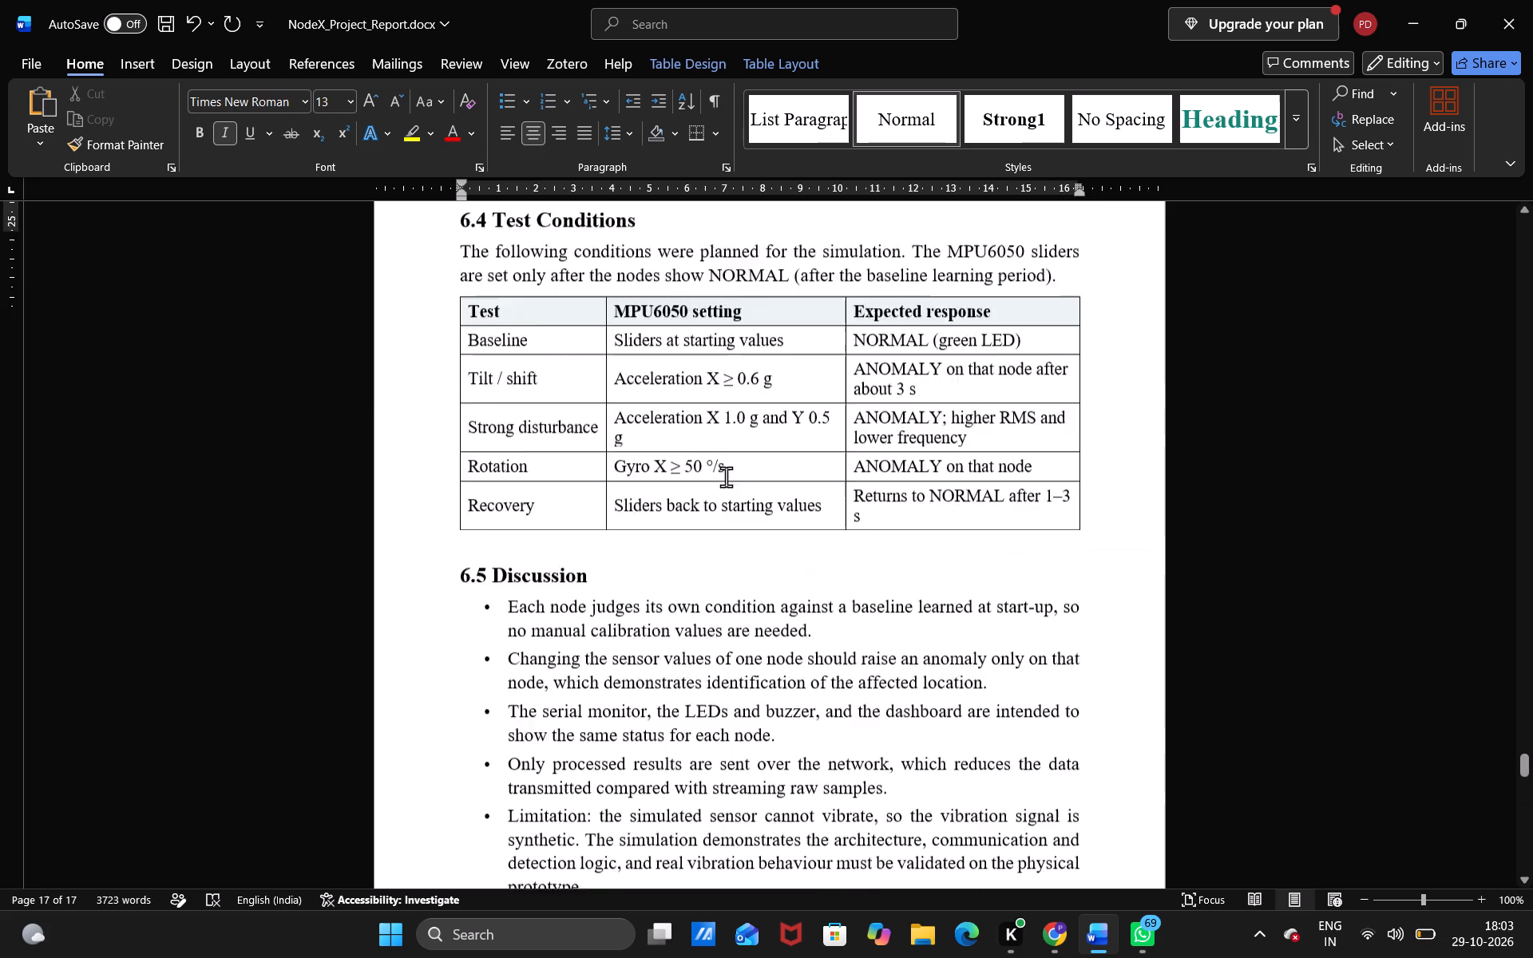
pyautogui.scroll(2, 726, 477)
pyautogui.scroll(20, 726, 477)
pyautogui.scroll(2, 726, 477)
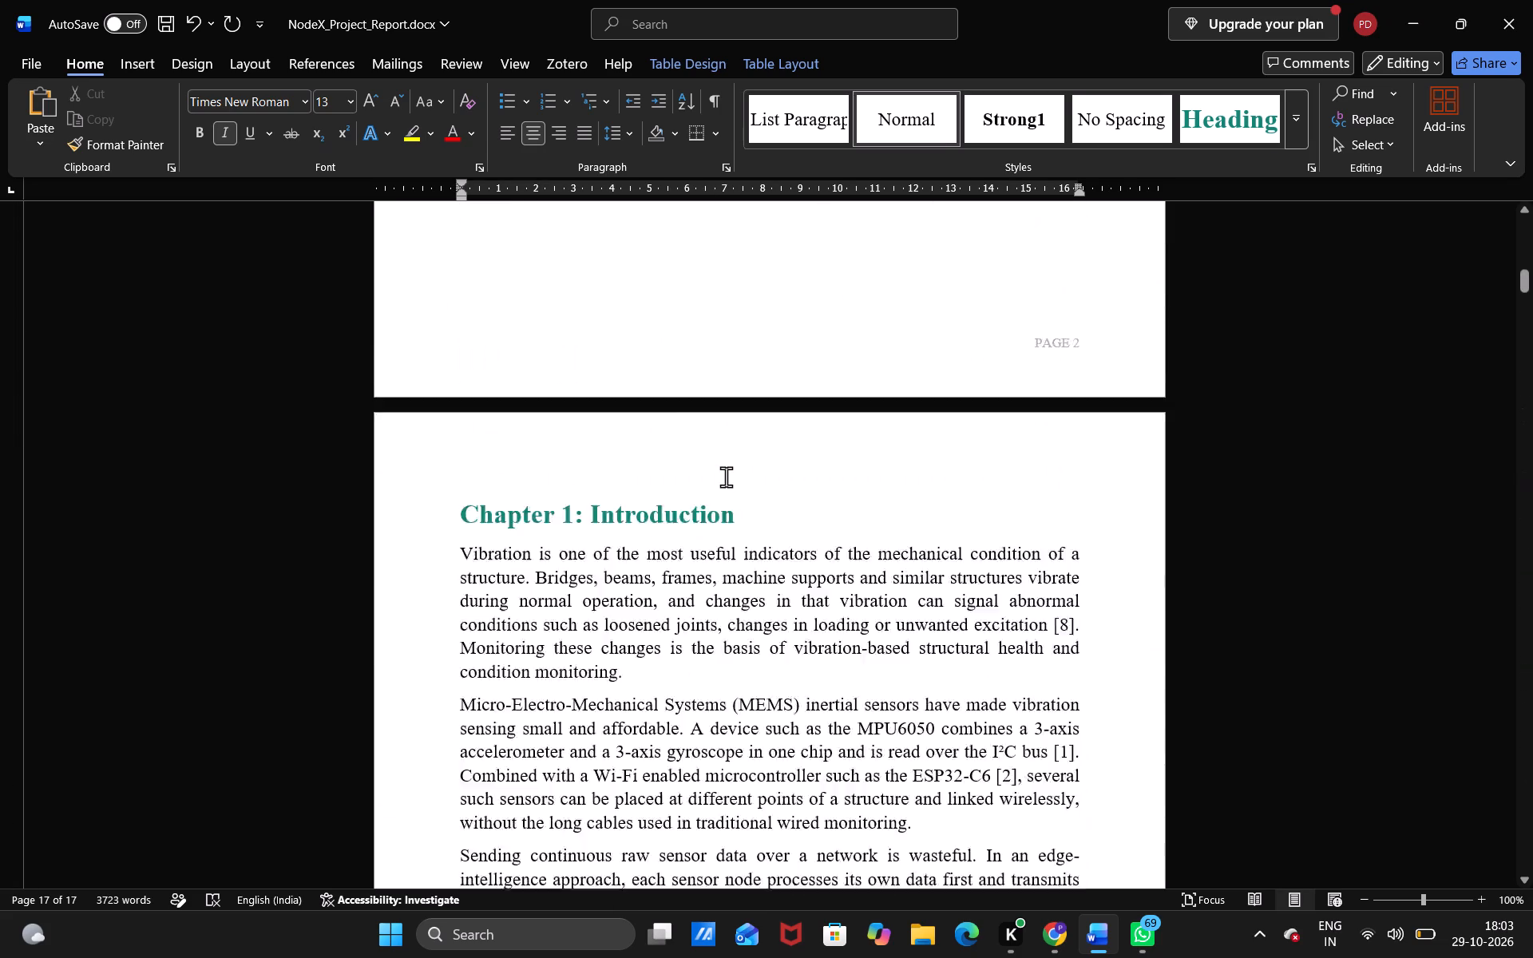
pyautogui.scroll(5, 726, 477)
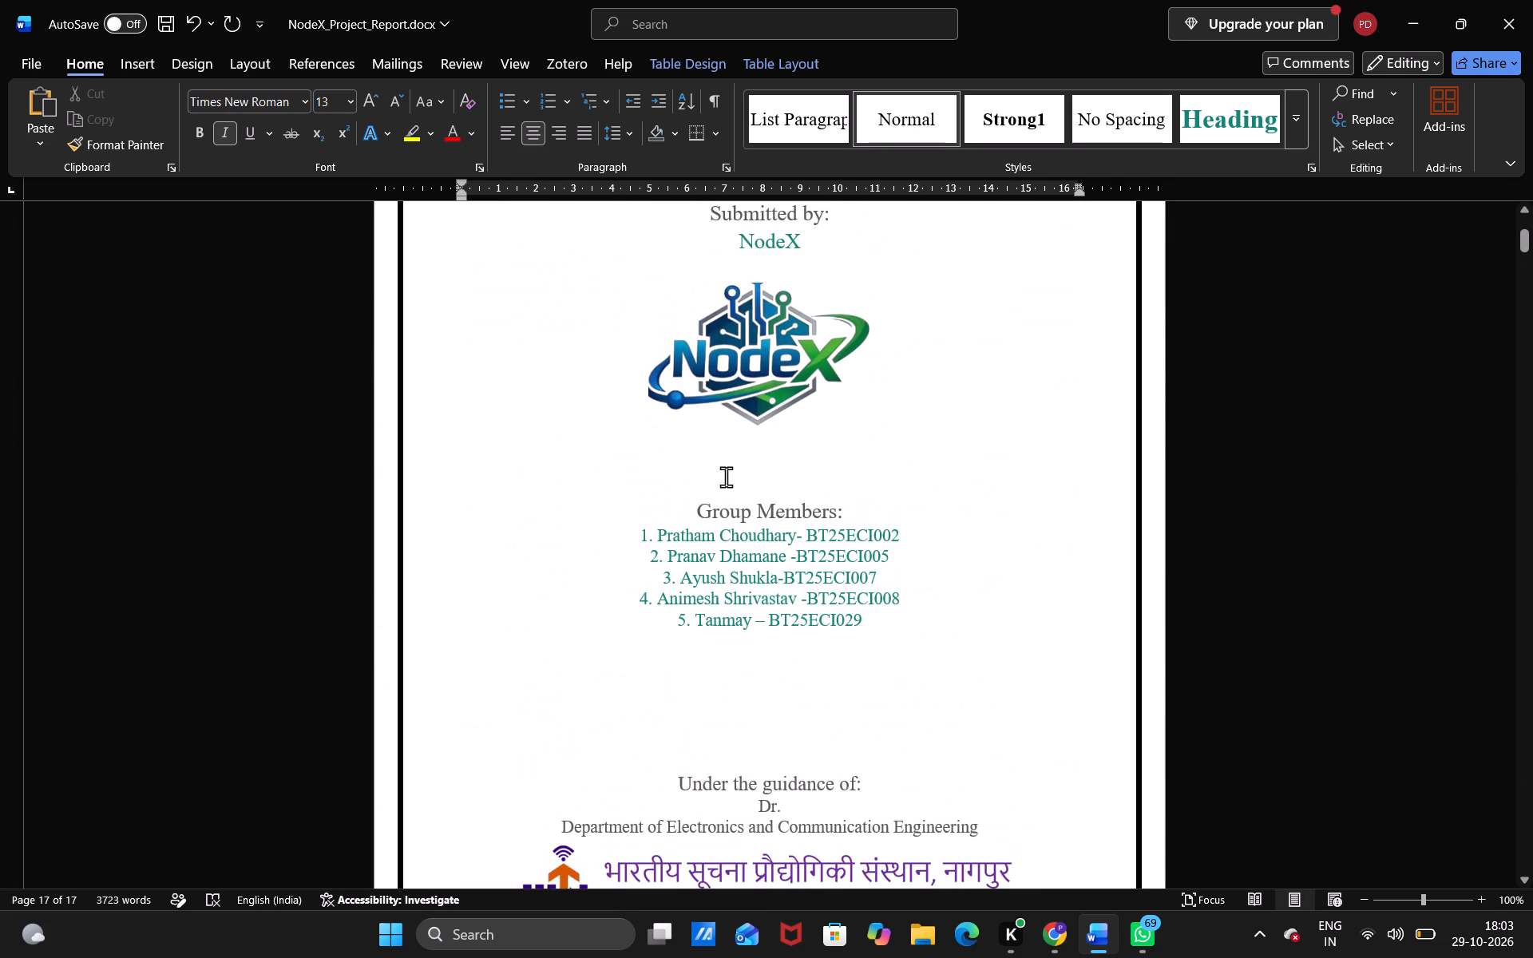
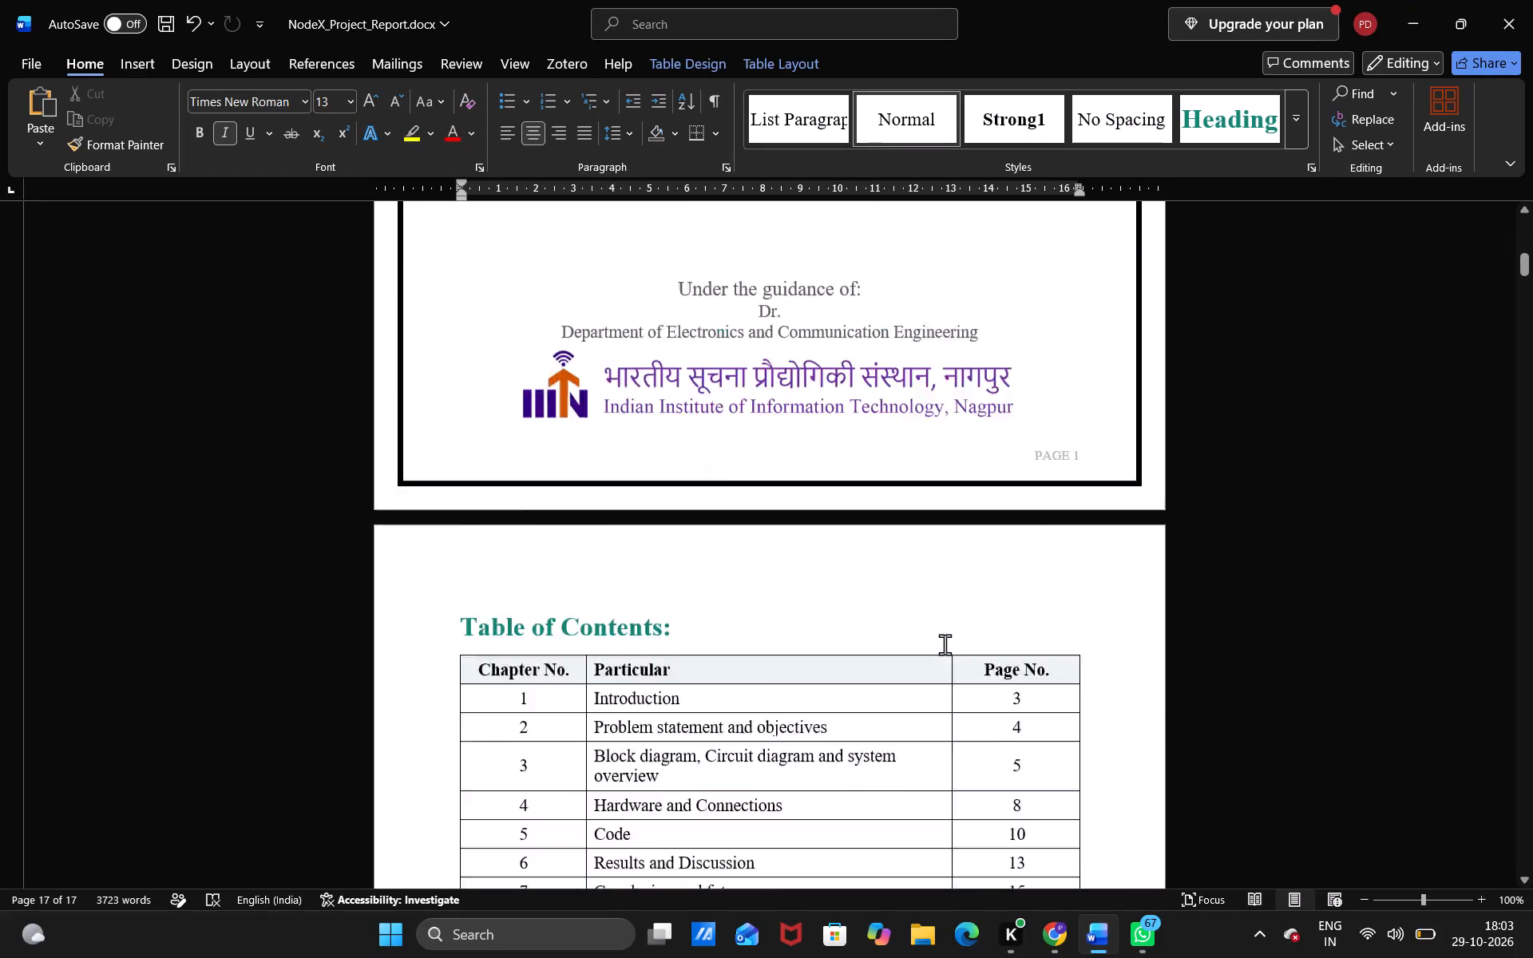
# Review the page layout from the table of contents through the circuit diagrams and Chapter 5 code pages to the start of Chapter 6.
pyautogui.scroll(-5, 945, 644)
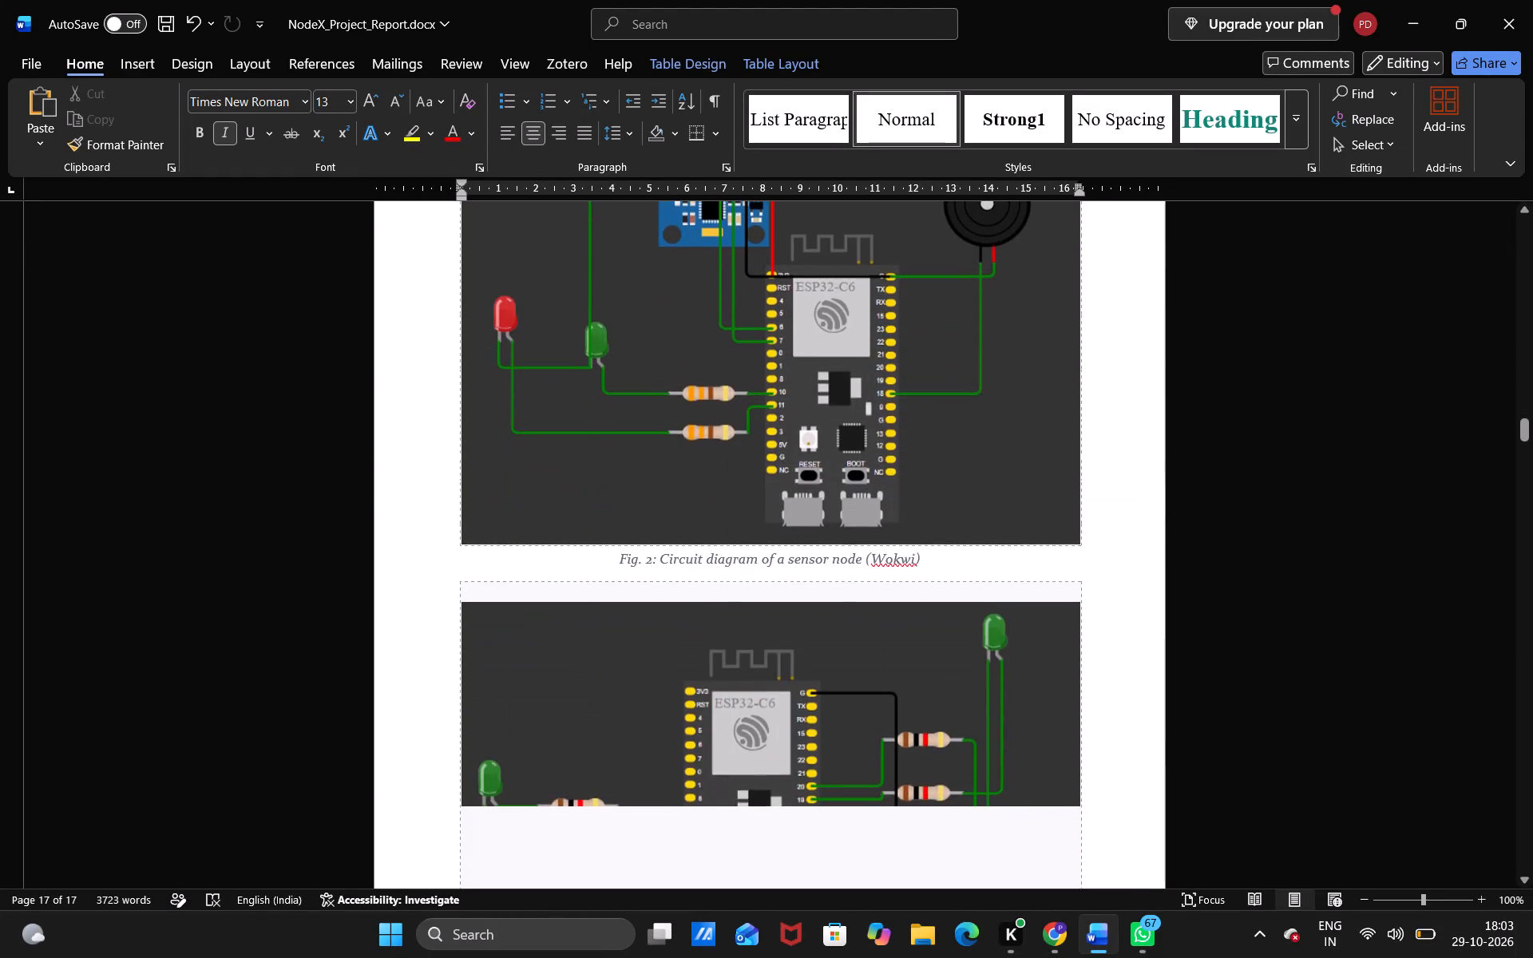
pyautogui.scroll(-6, 945, 644)
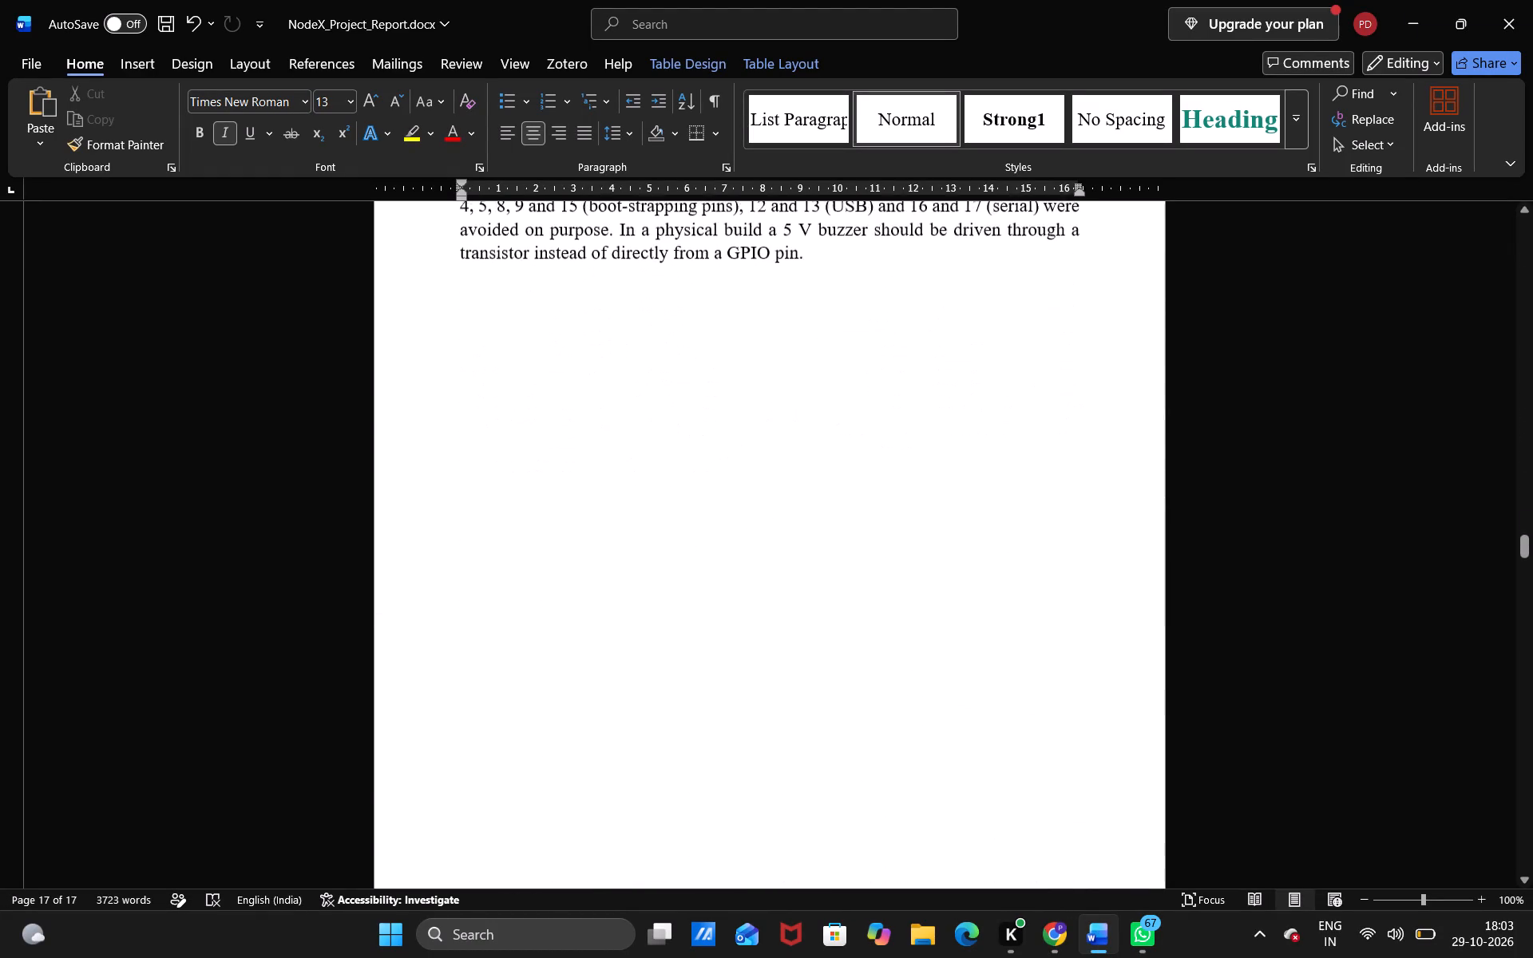
pyautogui.scroll(-12, 945, 644)
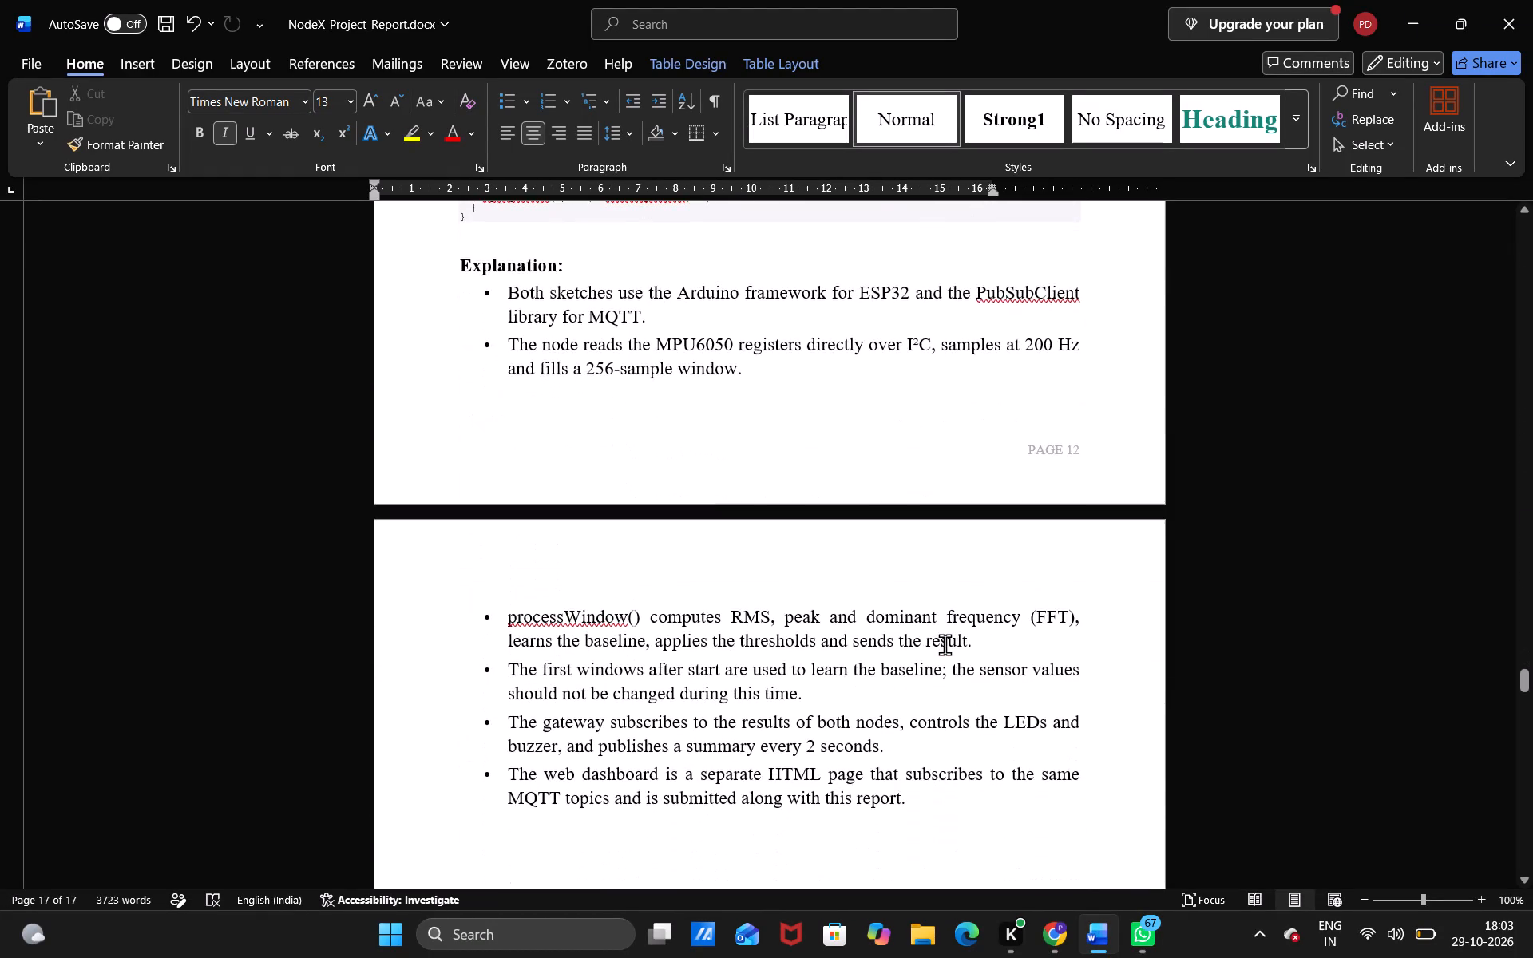
pyautogui.scroll(-1, 945, 644)
pyautogui.scroll(2, 945, 644)
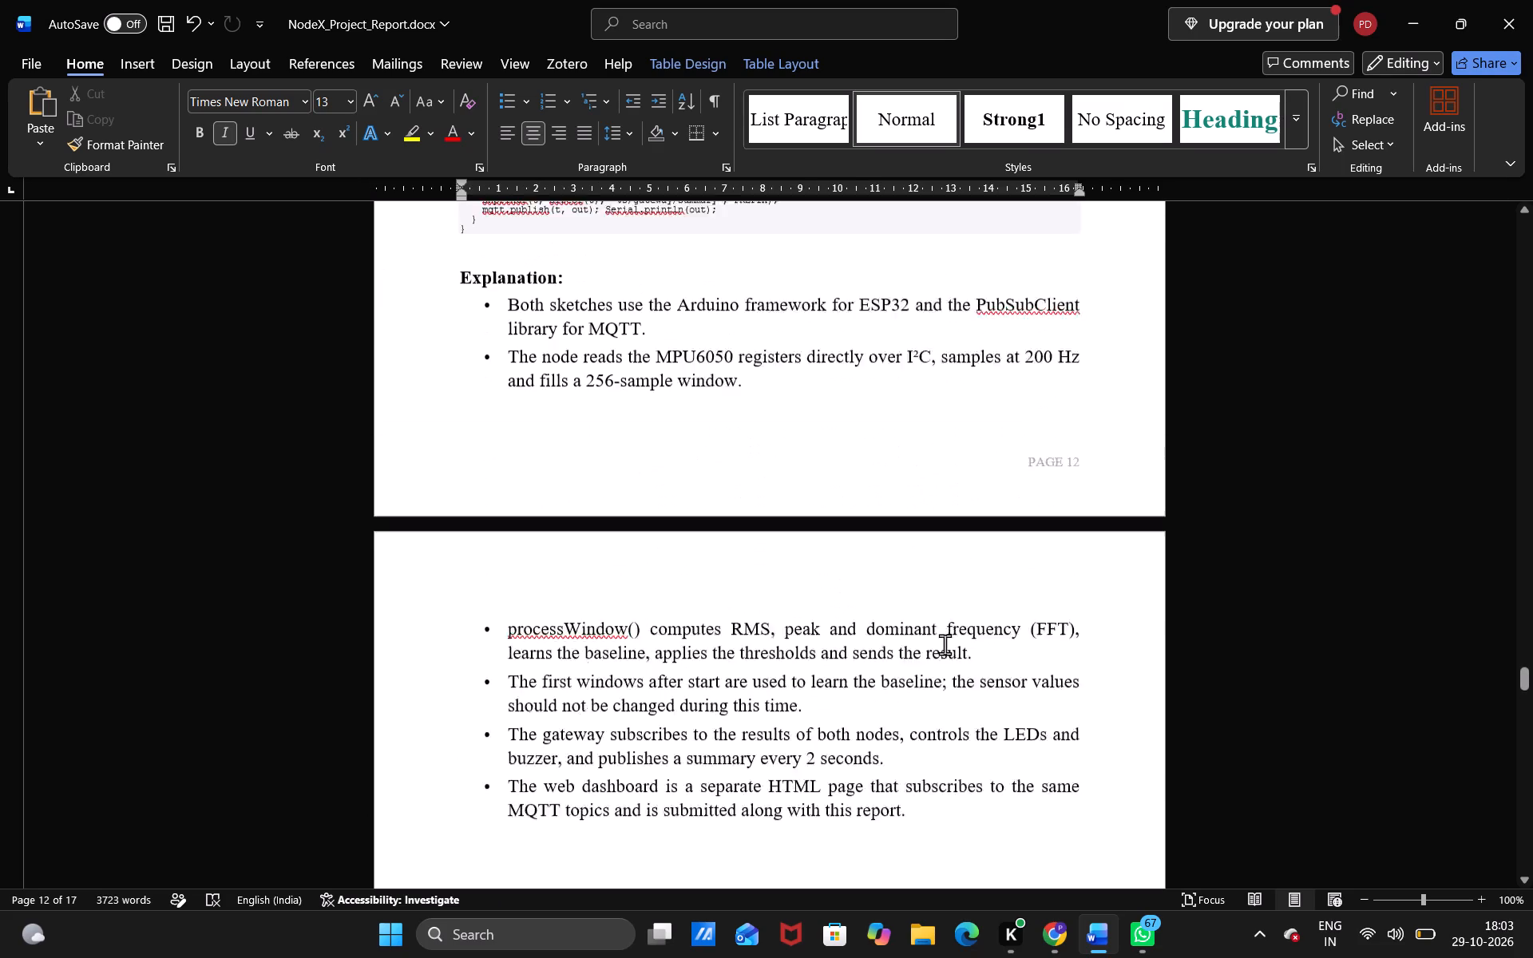
pyautogui.scroll(1, 945, 644)
pyautogui.scroll(-4, 945, 644)
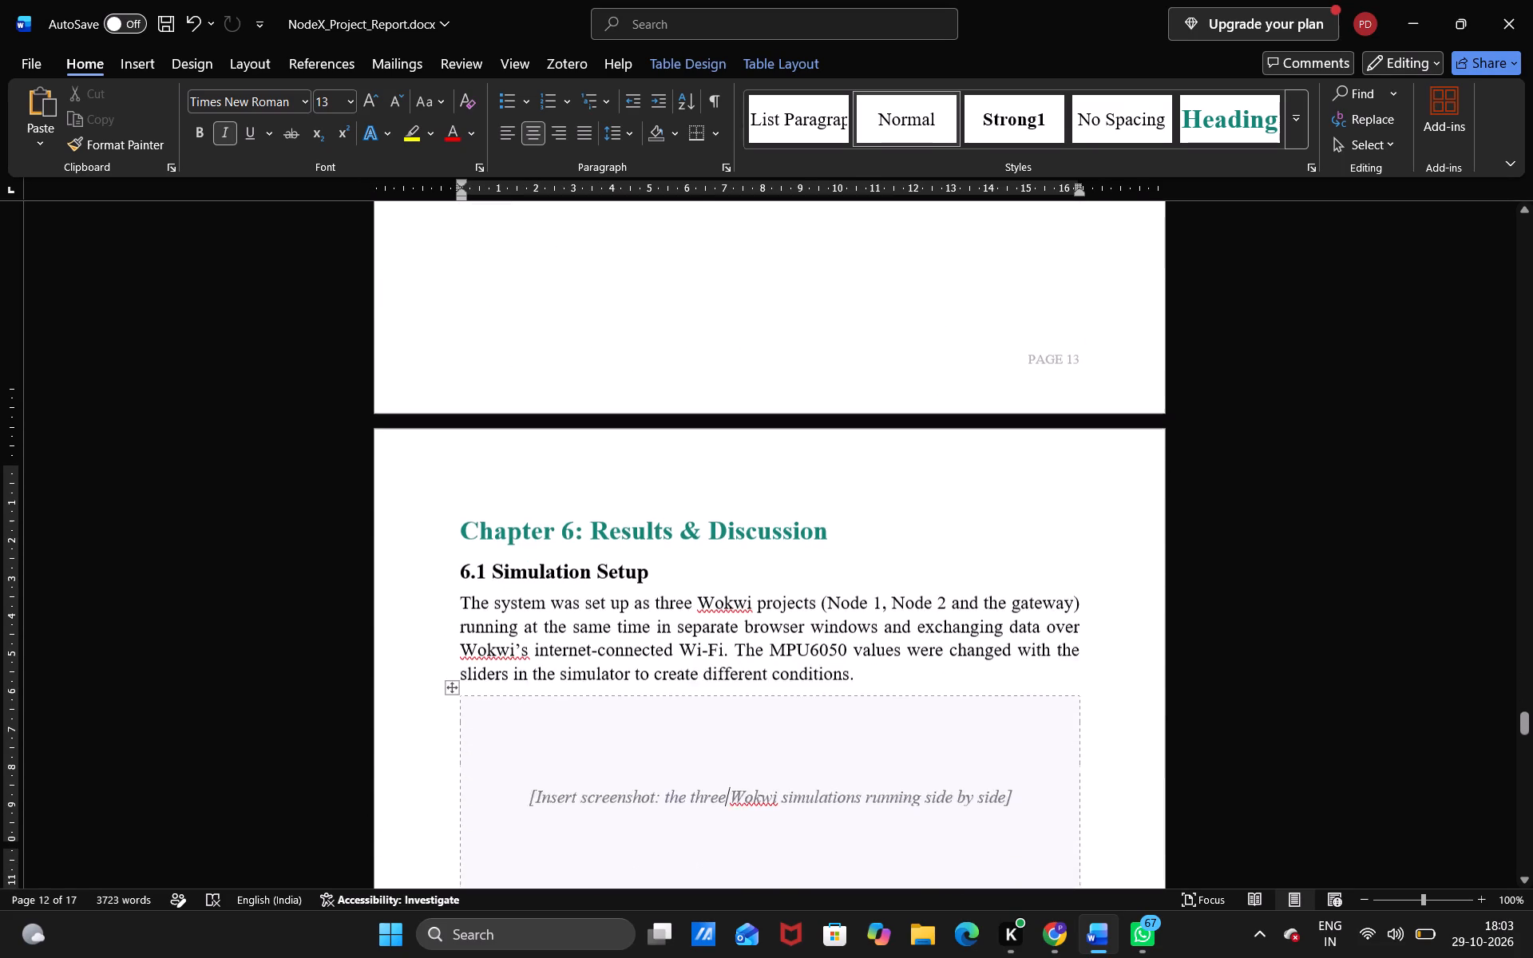
# Insert five blank lines between the gateway code and the "Explanation:" heading in Chapter 5 to push the heading onto the following page.
pyautogui.scroll(4, 945, 644)
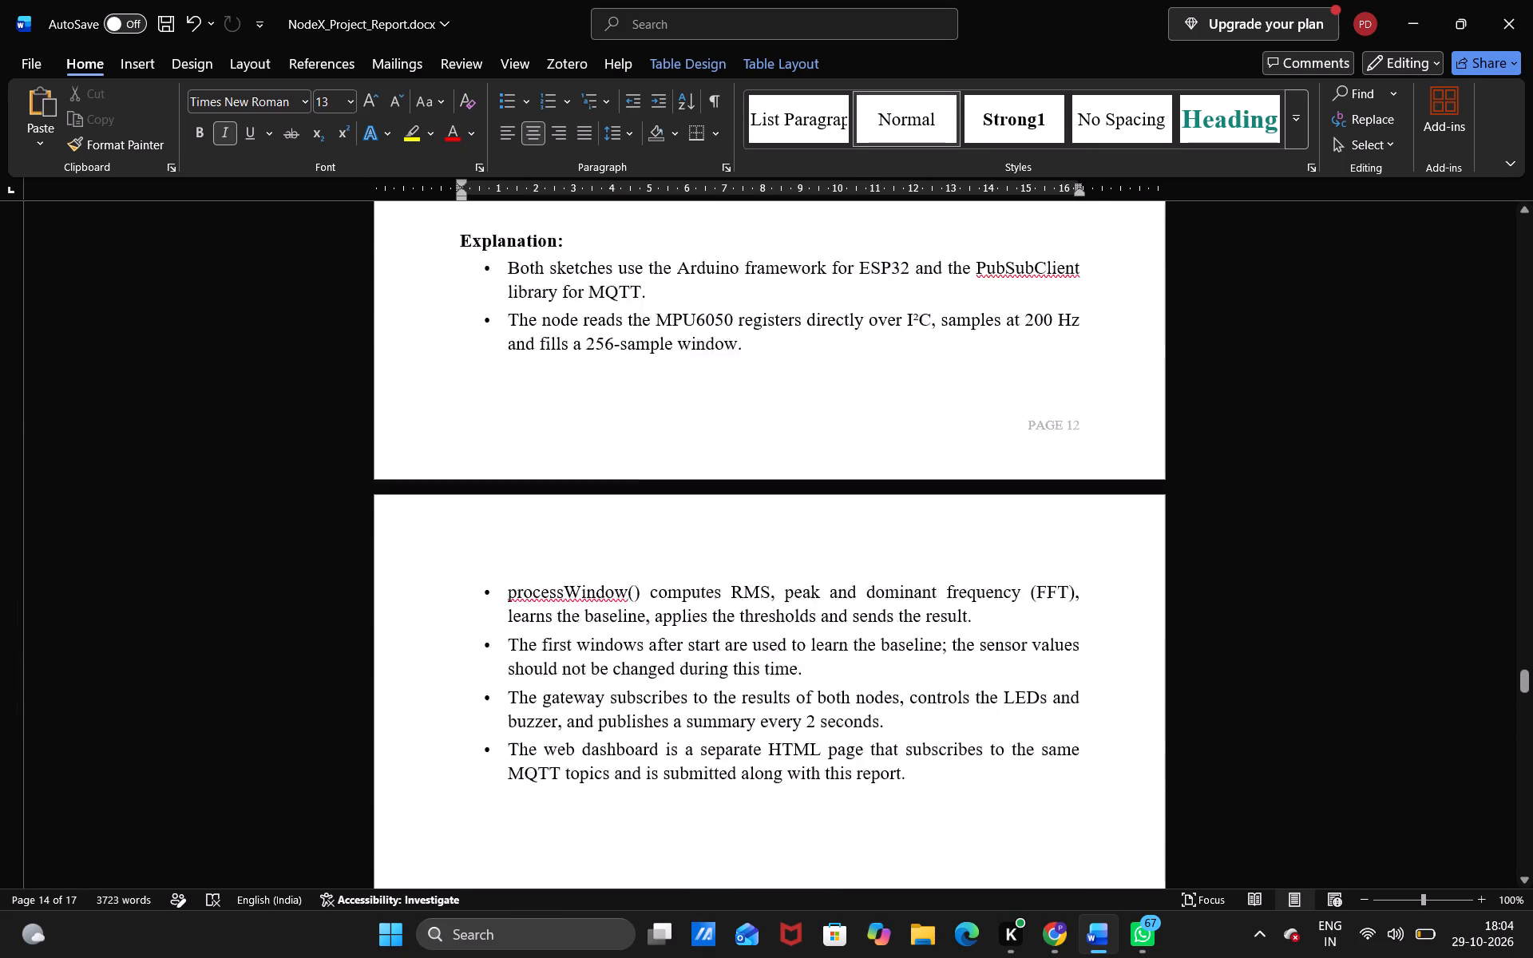
pyautogui.scroll(-3, 945, 644)
pyautogui.scroll(1, 825, 486)
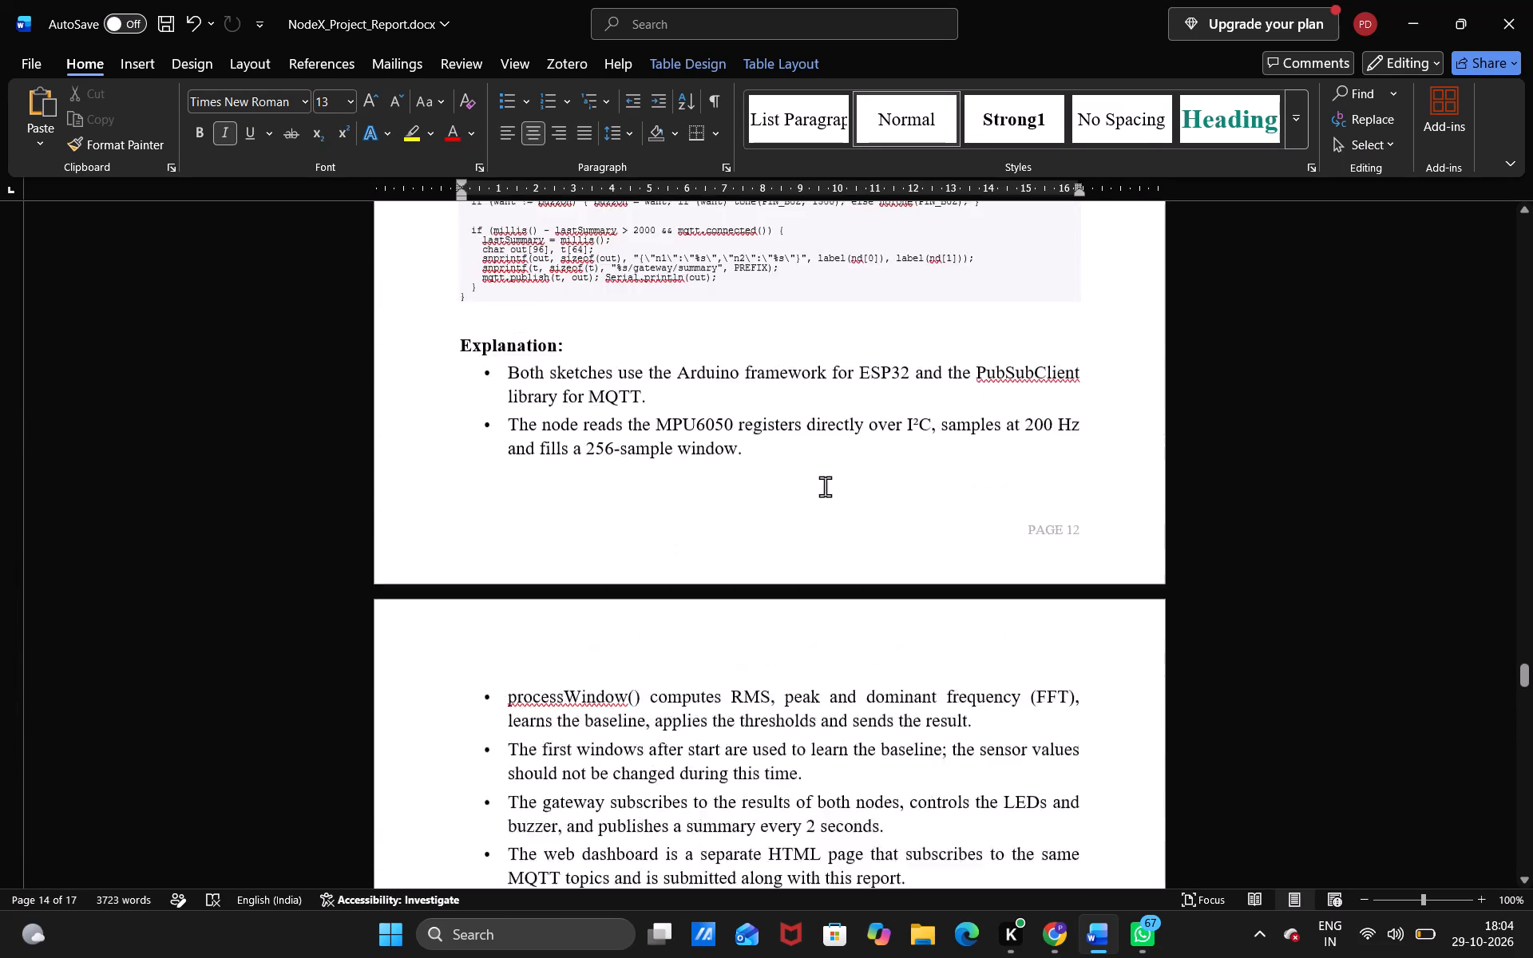
pyautogui.scroll(1, 825, 486)
pyautogui.scroll(-1, 825, 486)
pyautogui.click(503, 540)
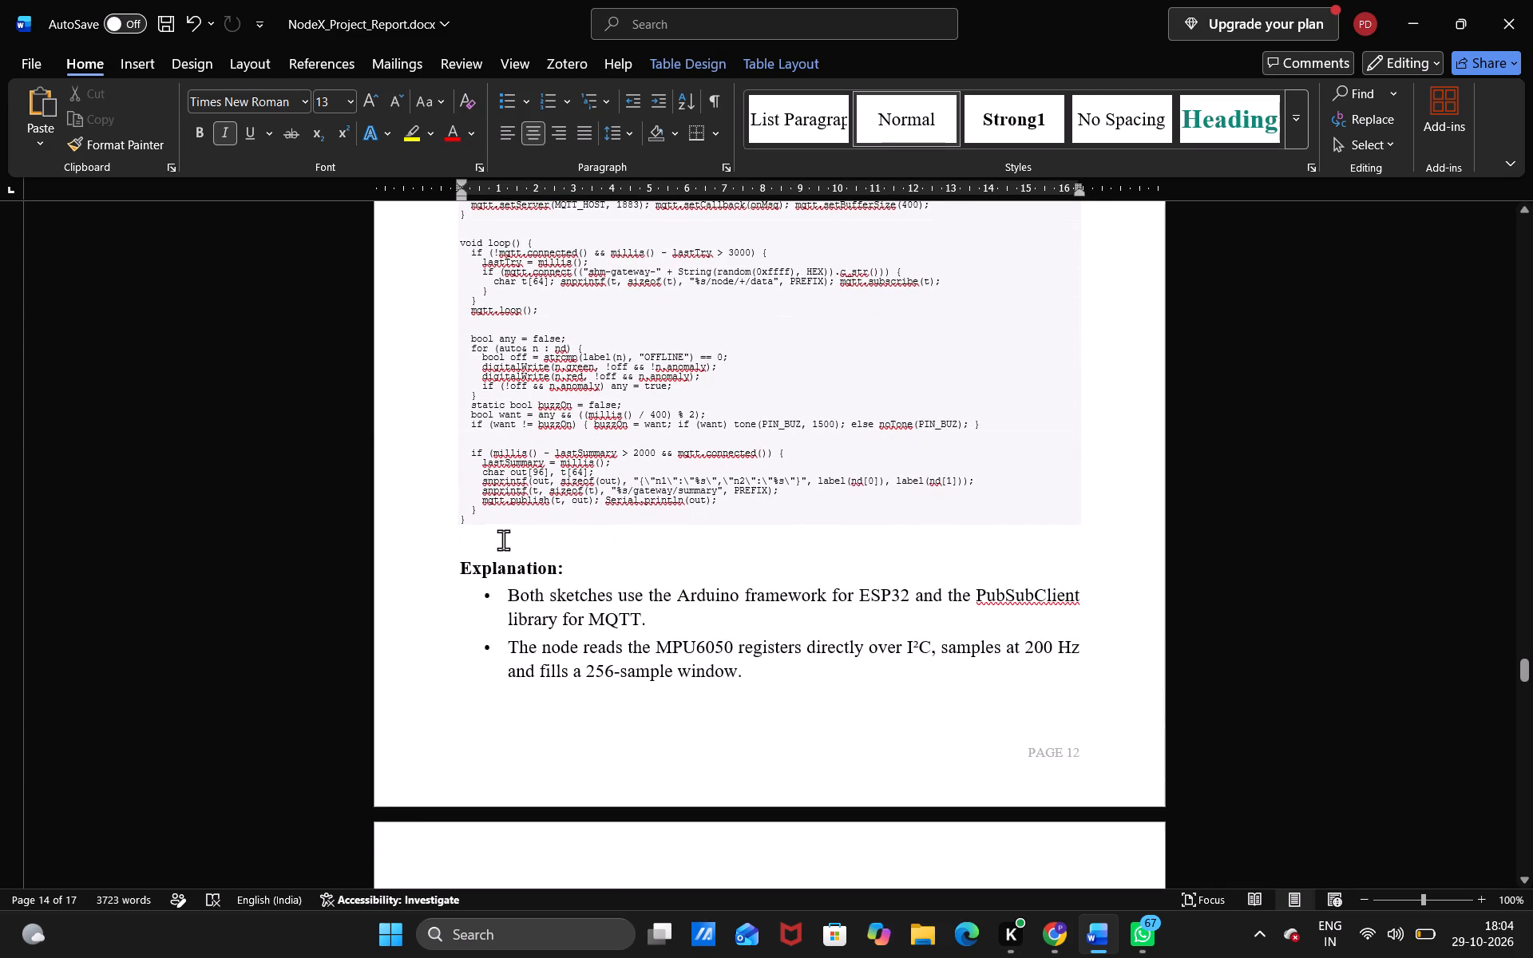
pyautogui.press('Return')
pyautogui.press('Return')
pyautogui.press('Return')
pyautogui.press('Return')
pyautogui.press('Return')
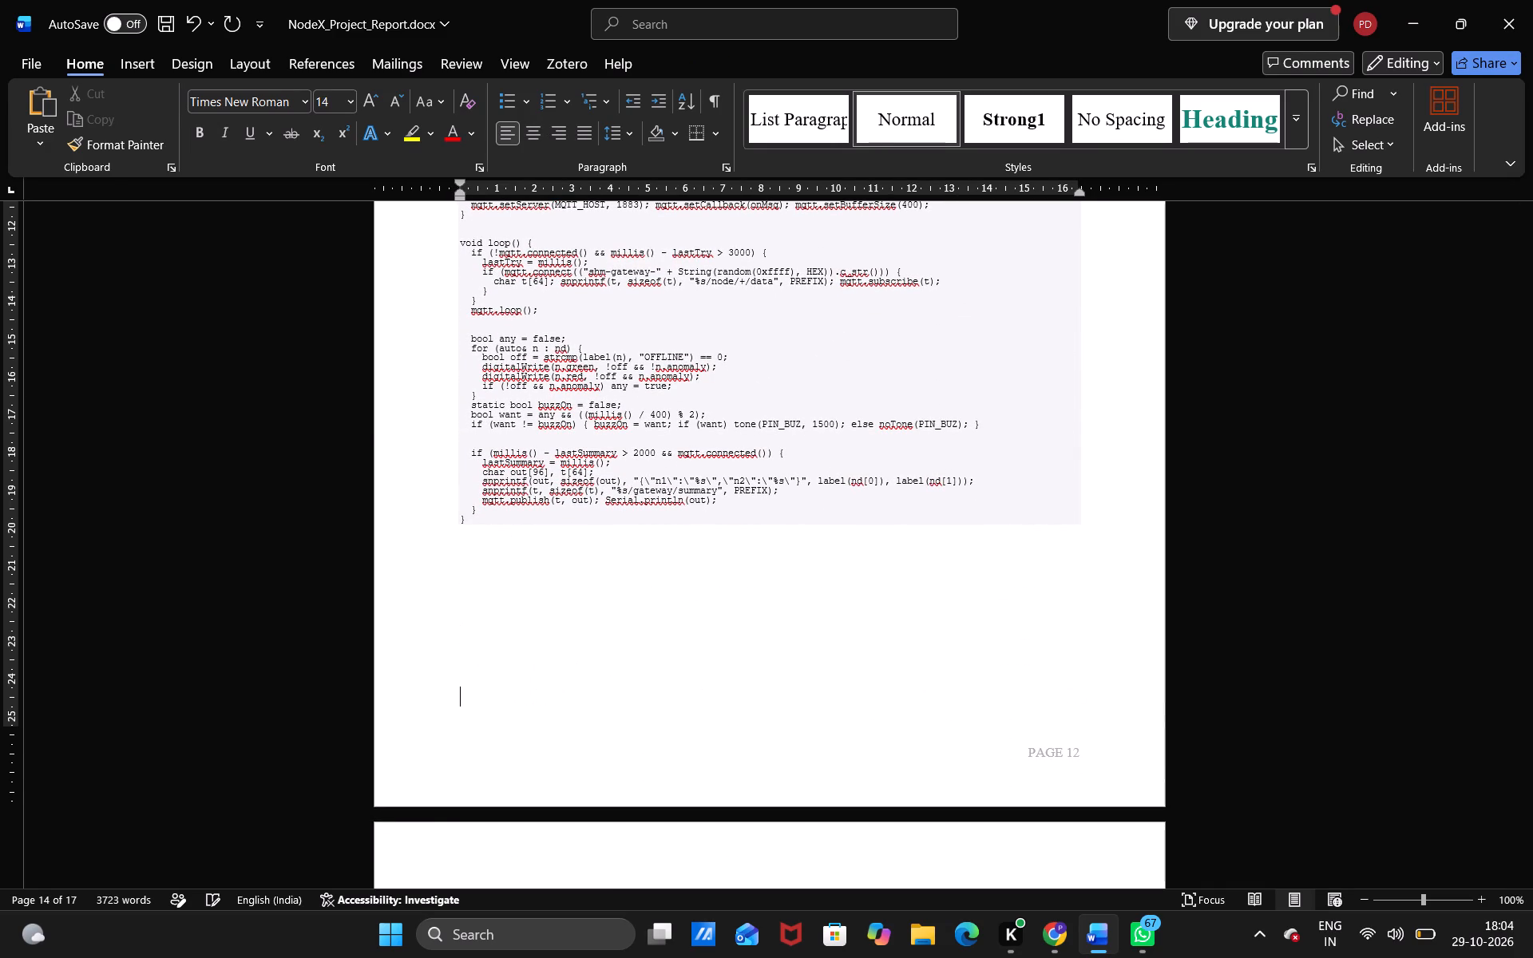
pyautogui.scroll(-3, 503, 540)
pyautogui.scroll(3, 503, 540)
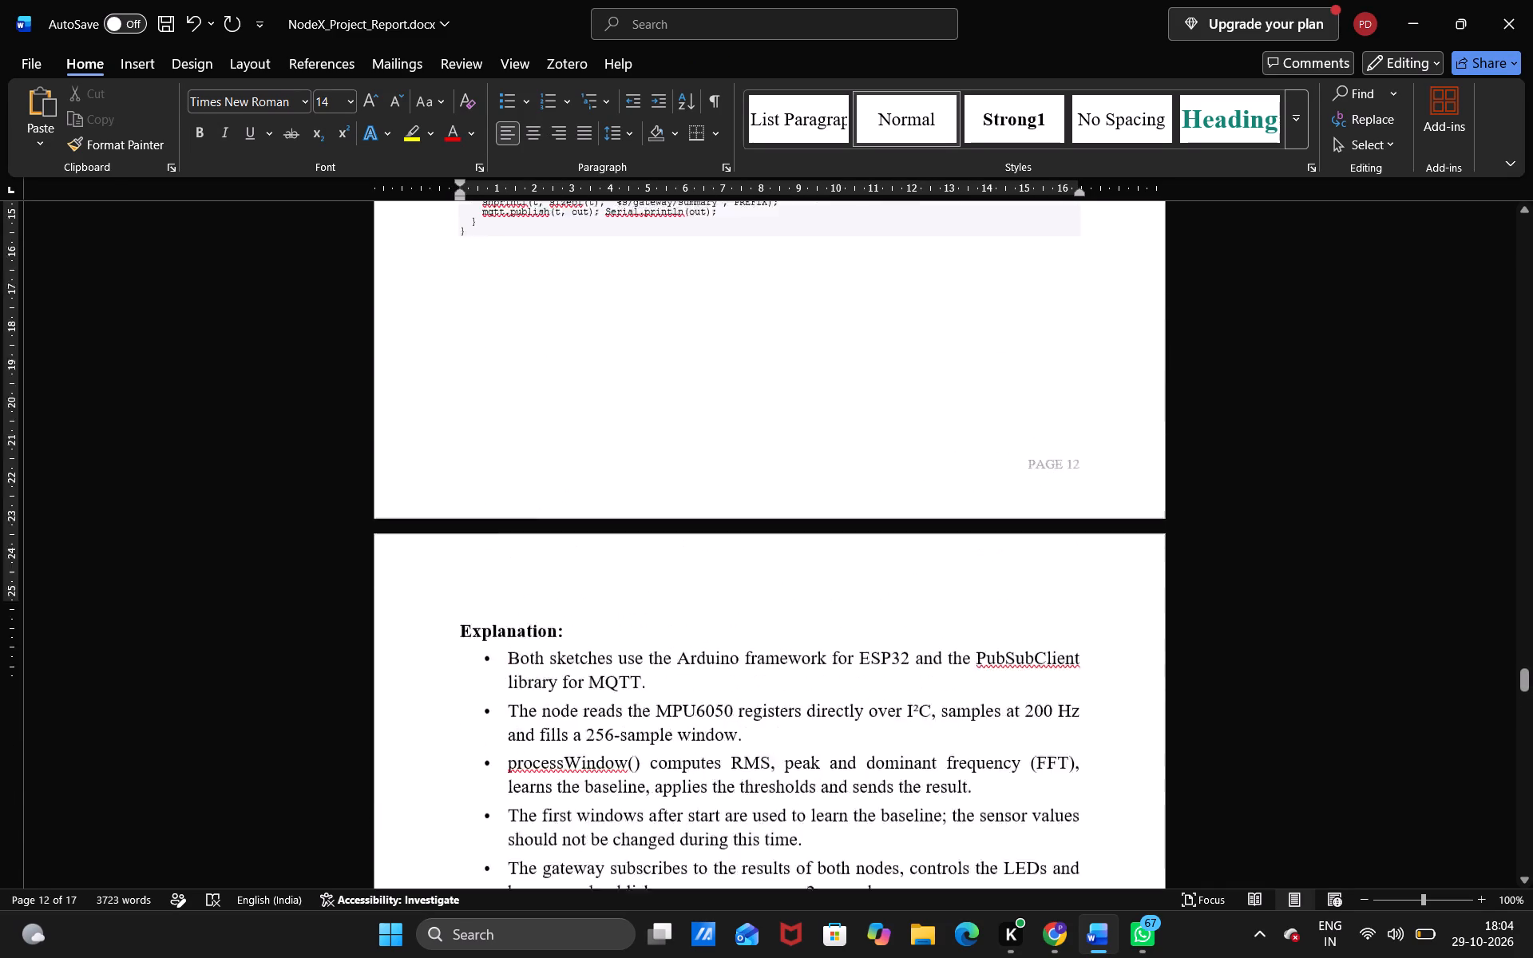
# Review the layout of the hardware connections tables in section 4.2, the References page and Chapter 7.
pyautogui.scroll(15, 503, 540)
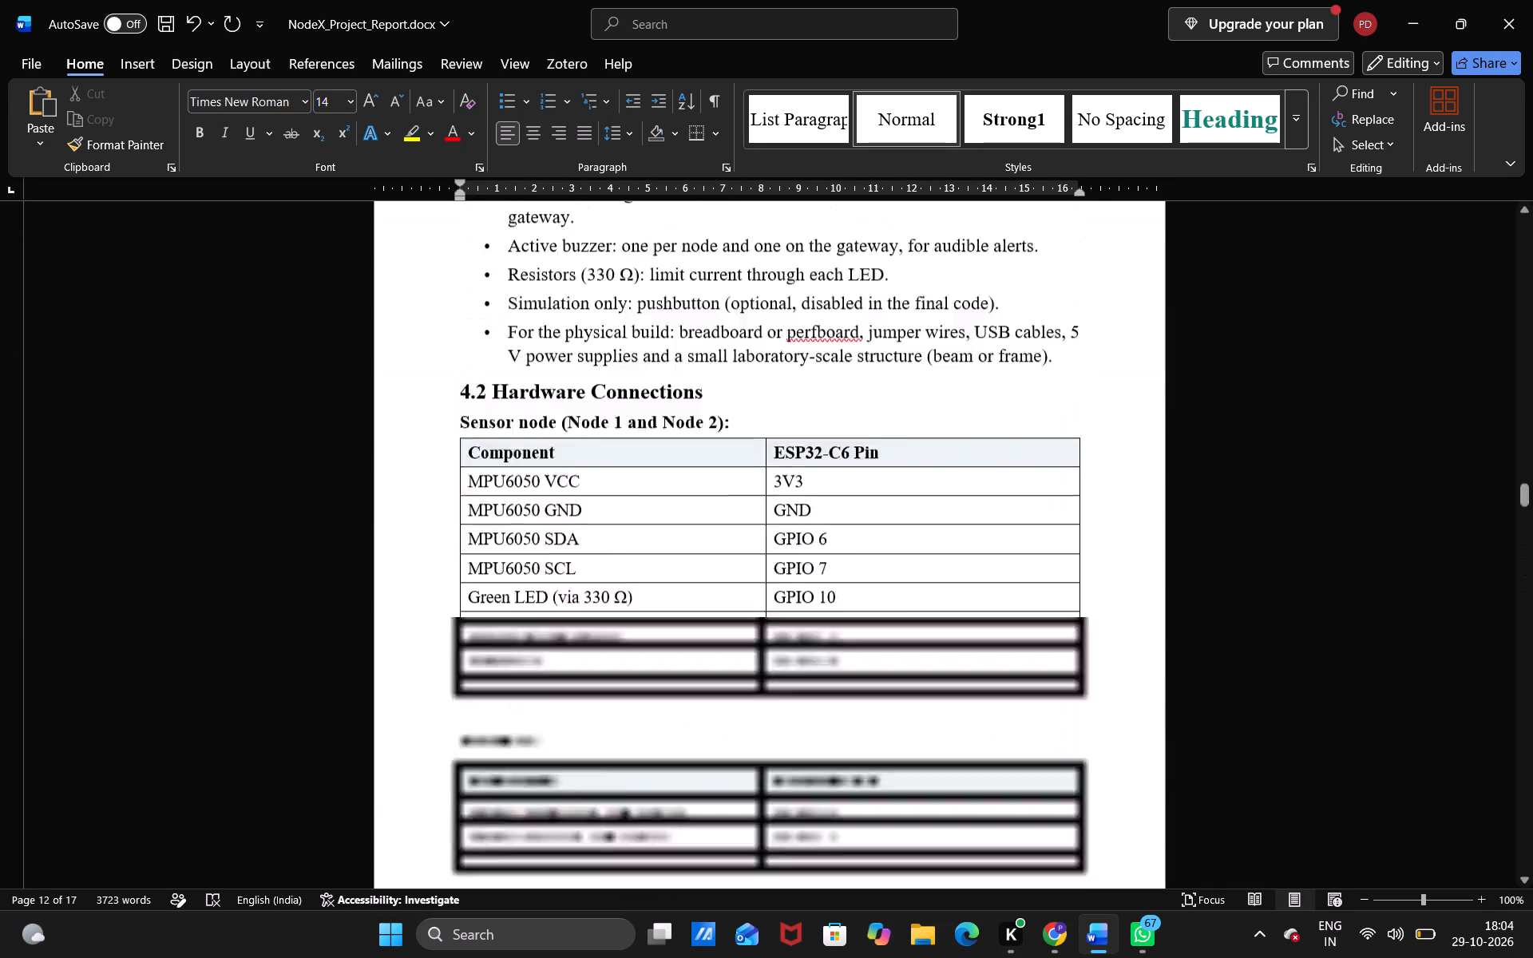
pyautogui.scroll(-20, 503, 540)
pyautogui.scroll(-20, 503, 540)
pyautogui.scroll(-20, 503, 540)
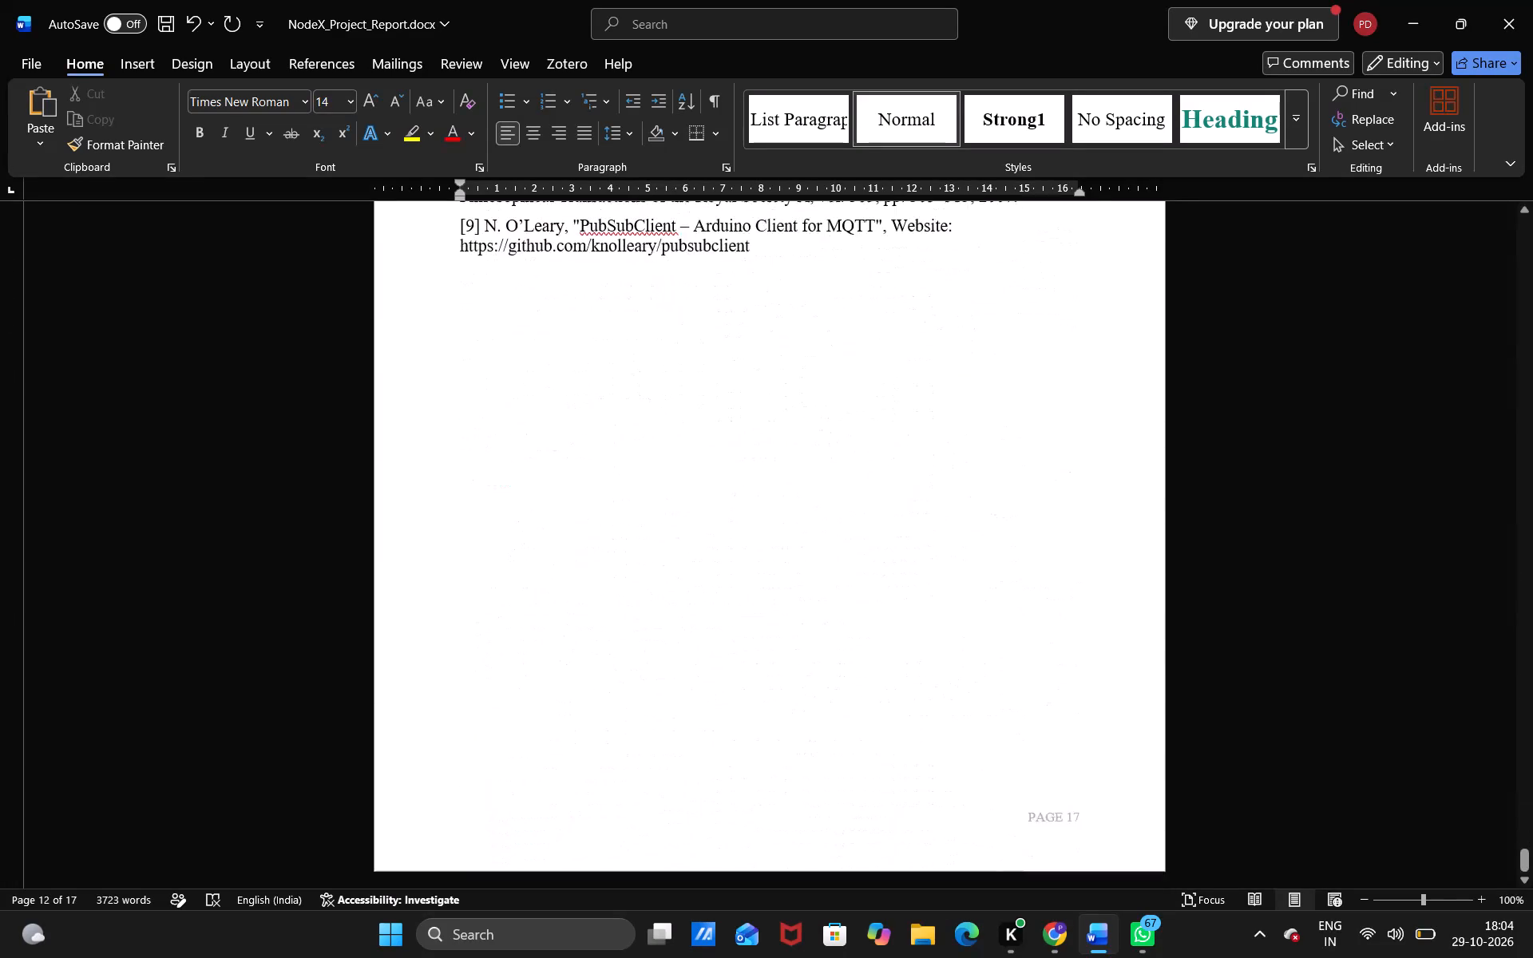
pyautogui.scroll(1, 503, 540)
pyautogui.scroll(2, 584, 403)
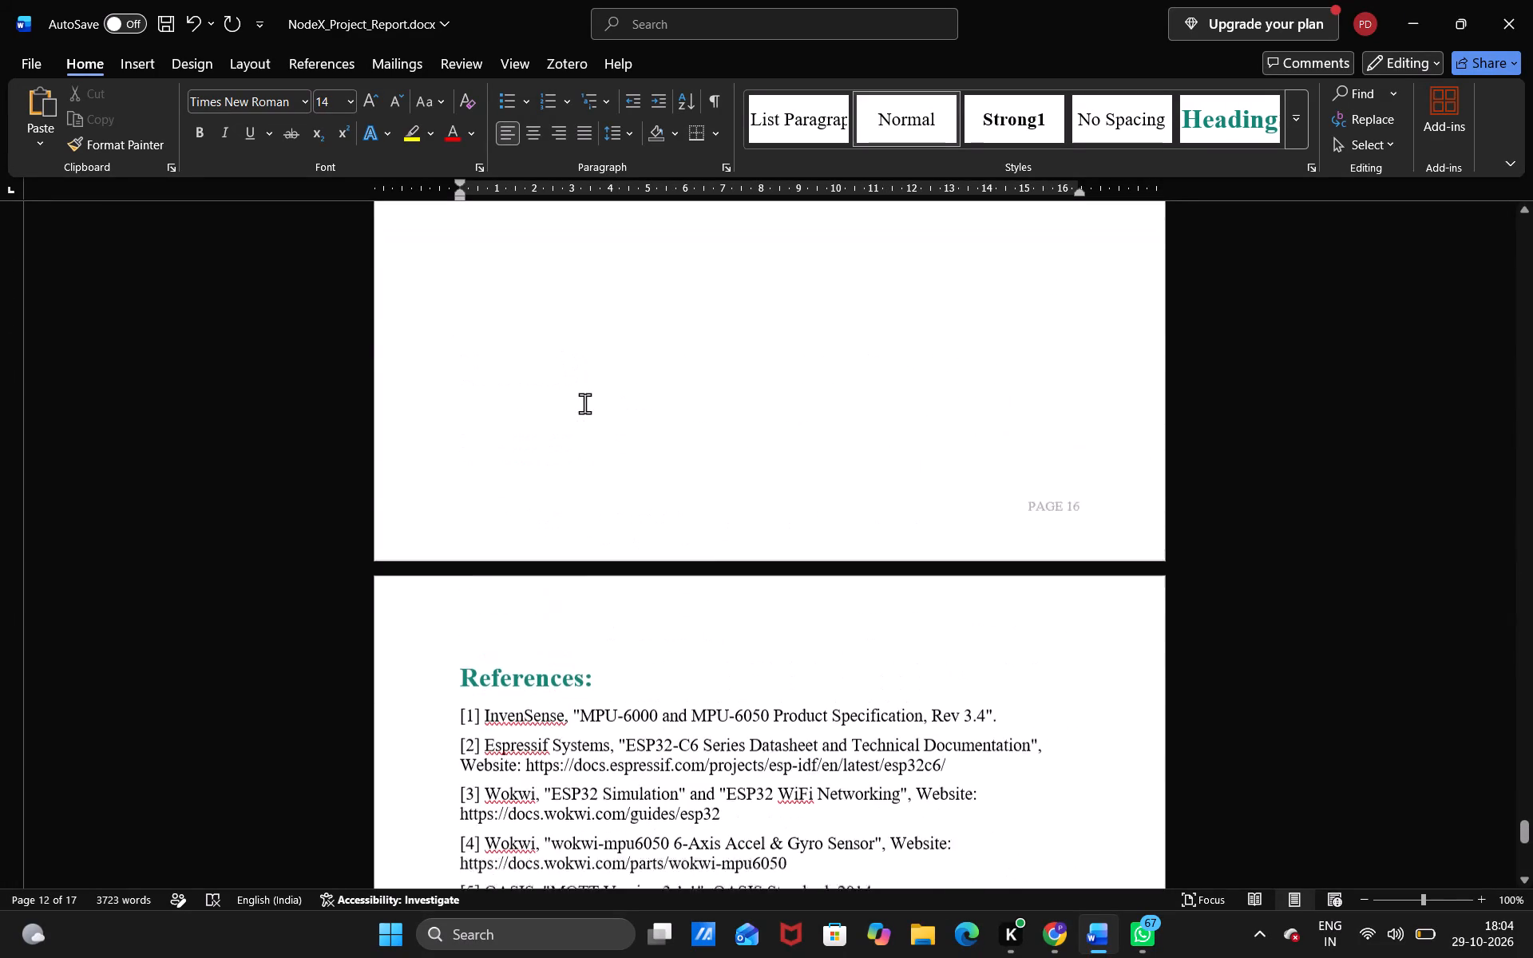
pyautogui.scroll(2, 584, 403)
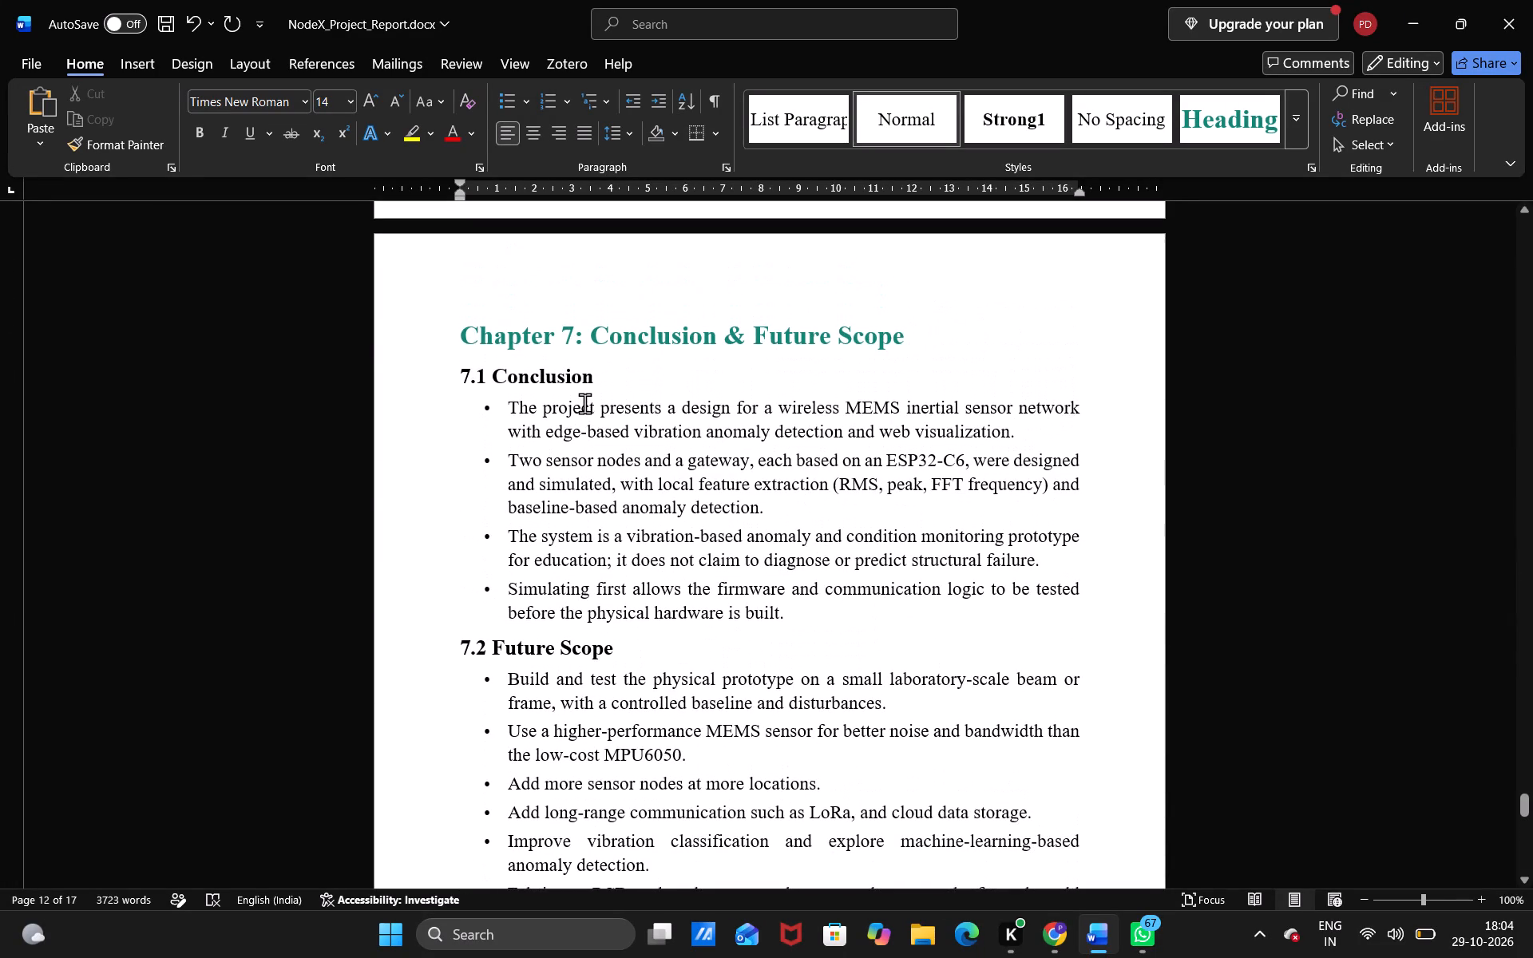
# Add one blank line without a bullet after the last 7.1 Conclusion point, above the "7.2 Future Scope" heading.
pyautogui.scroll(-1, 584, 403)
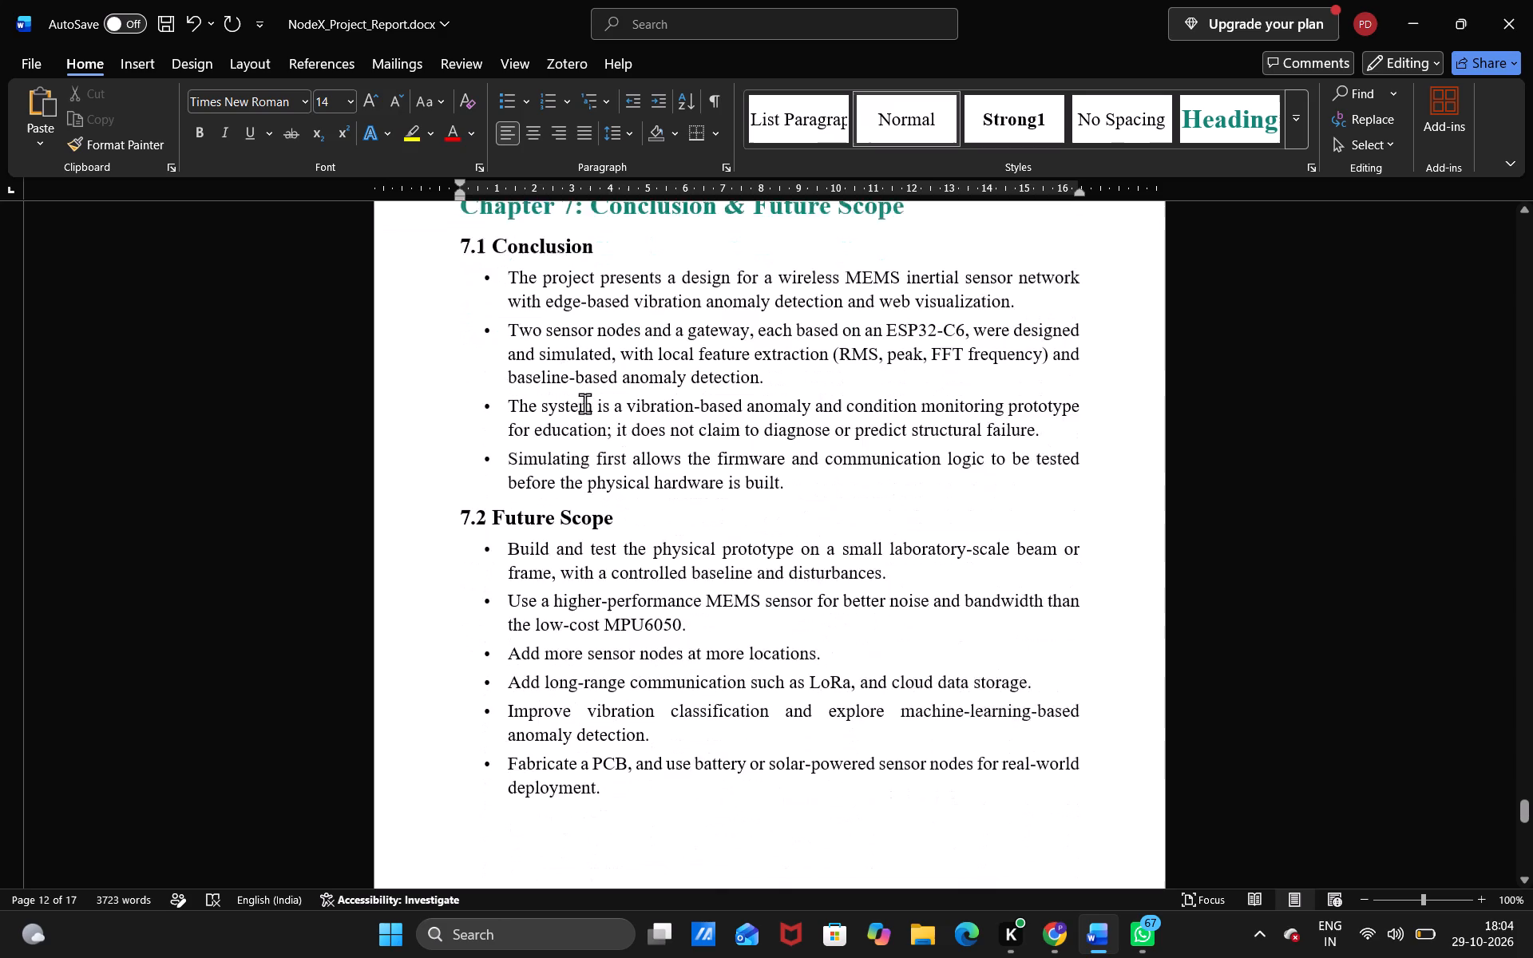
pyautogui.scroll(-2, 584, 403)
pyautogui.scroll(1, 584, 403)
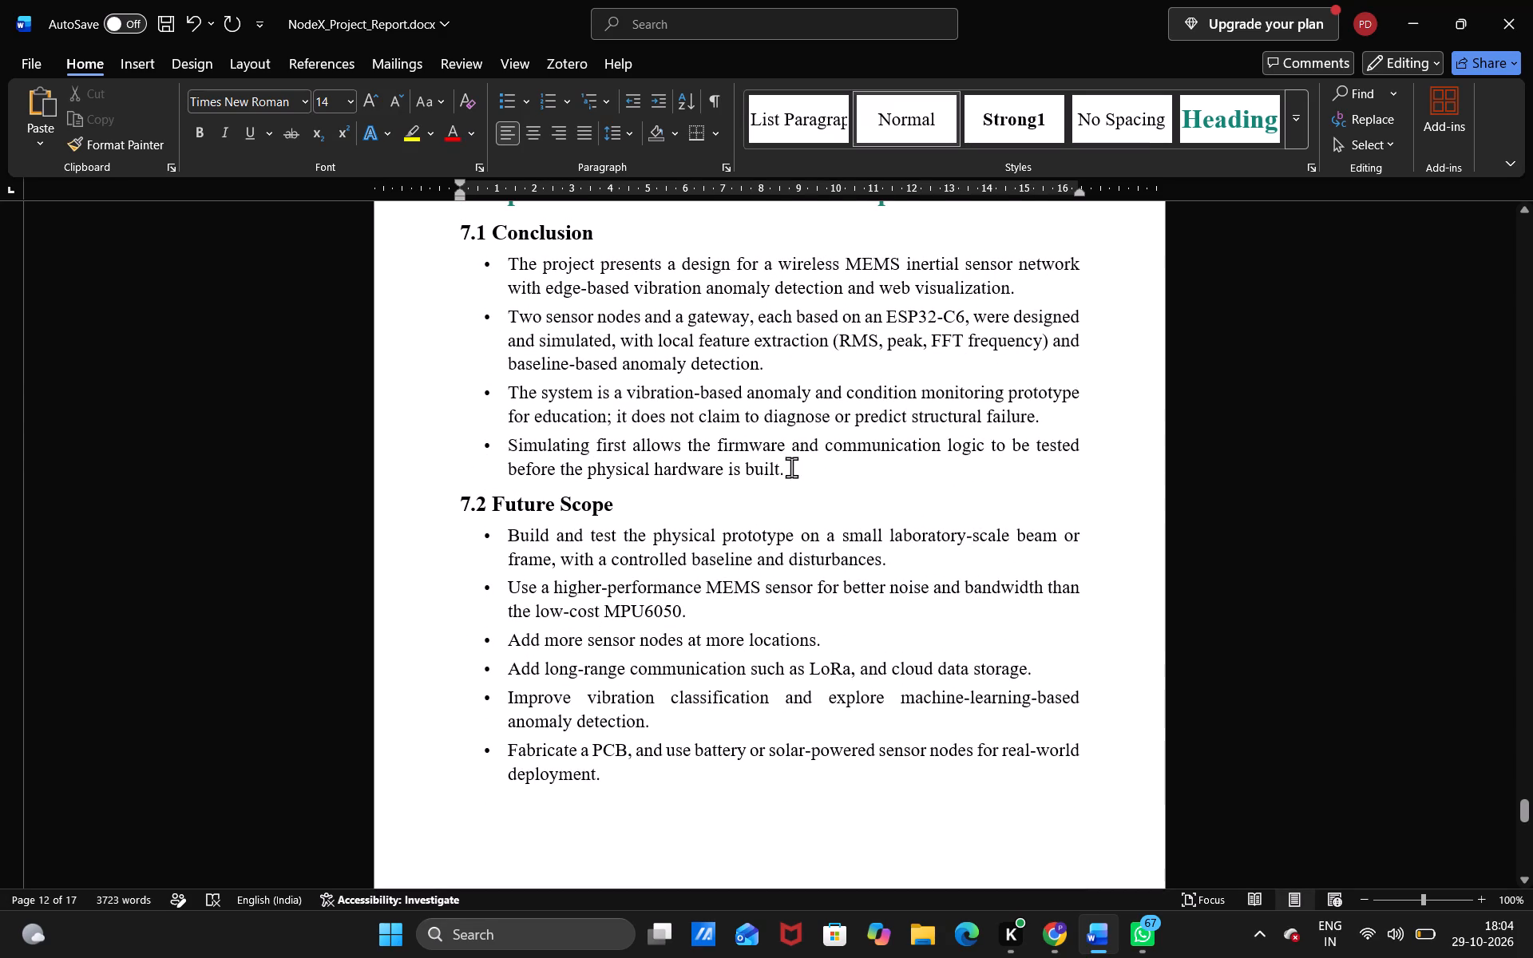
pyautogui.click(791, 472)
pyautogui.press('Return')
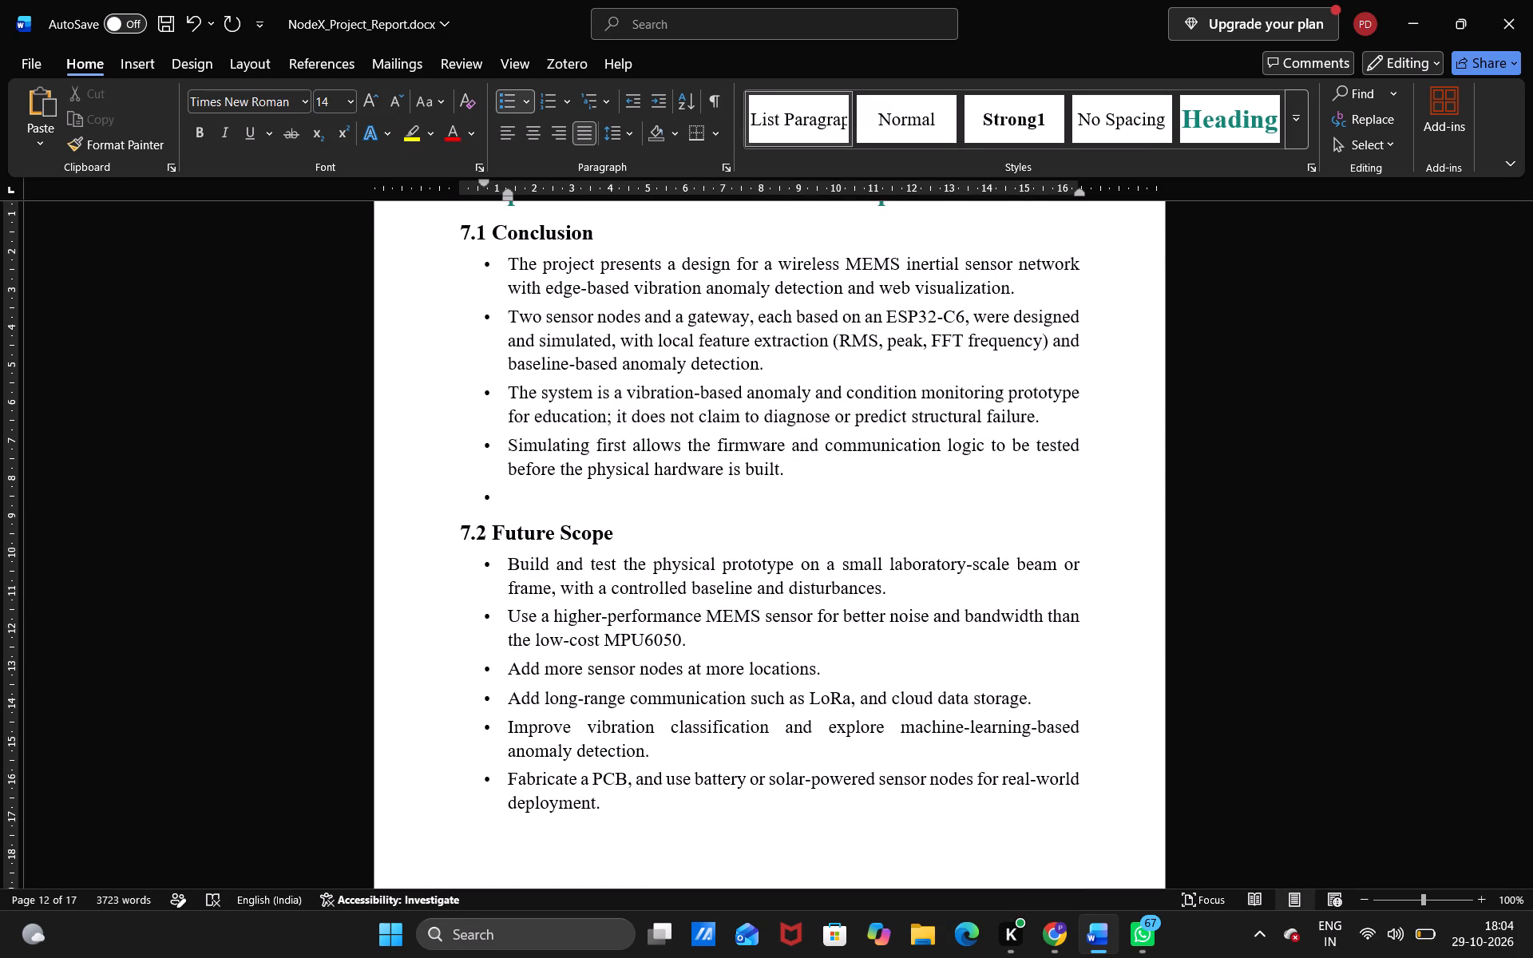
pyautogui.press('BackSpace')
# Look back through the end of section 6.5 and examine the screenshot placeholders in sections 6.3, 6.2 and 6.1.
pyautogui.scroll(-2, 791, 472)
pyautogui.scroll(2, 791, 472)
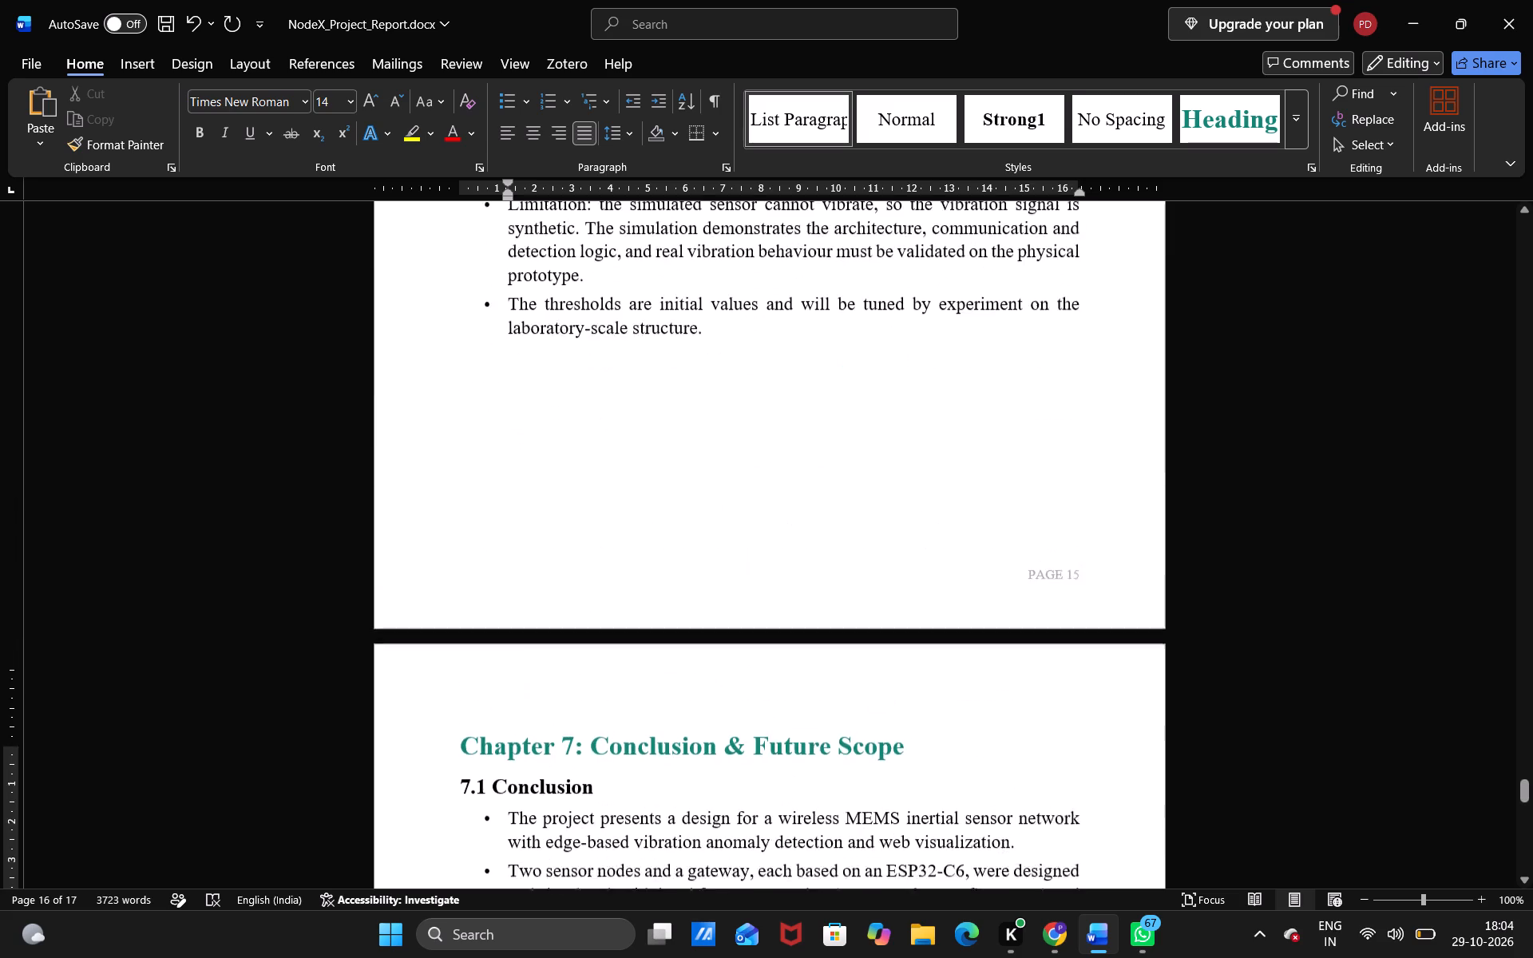
pyautogui.scroll(1, 791, 472)
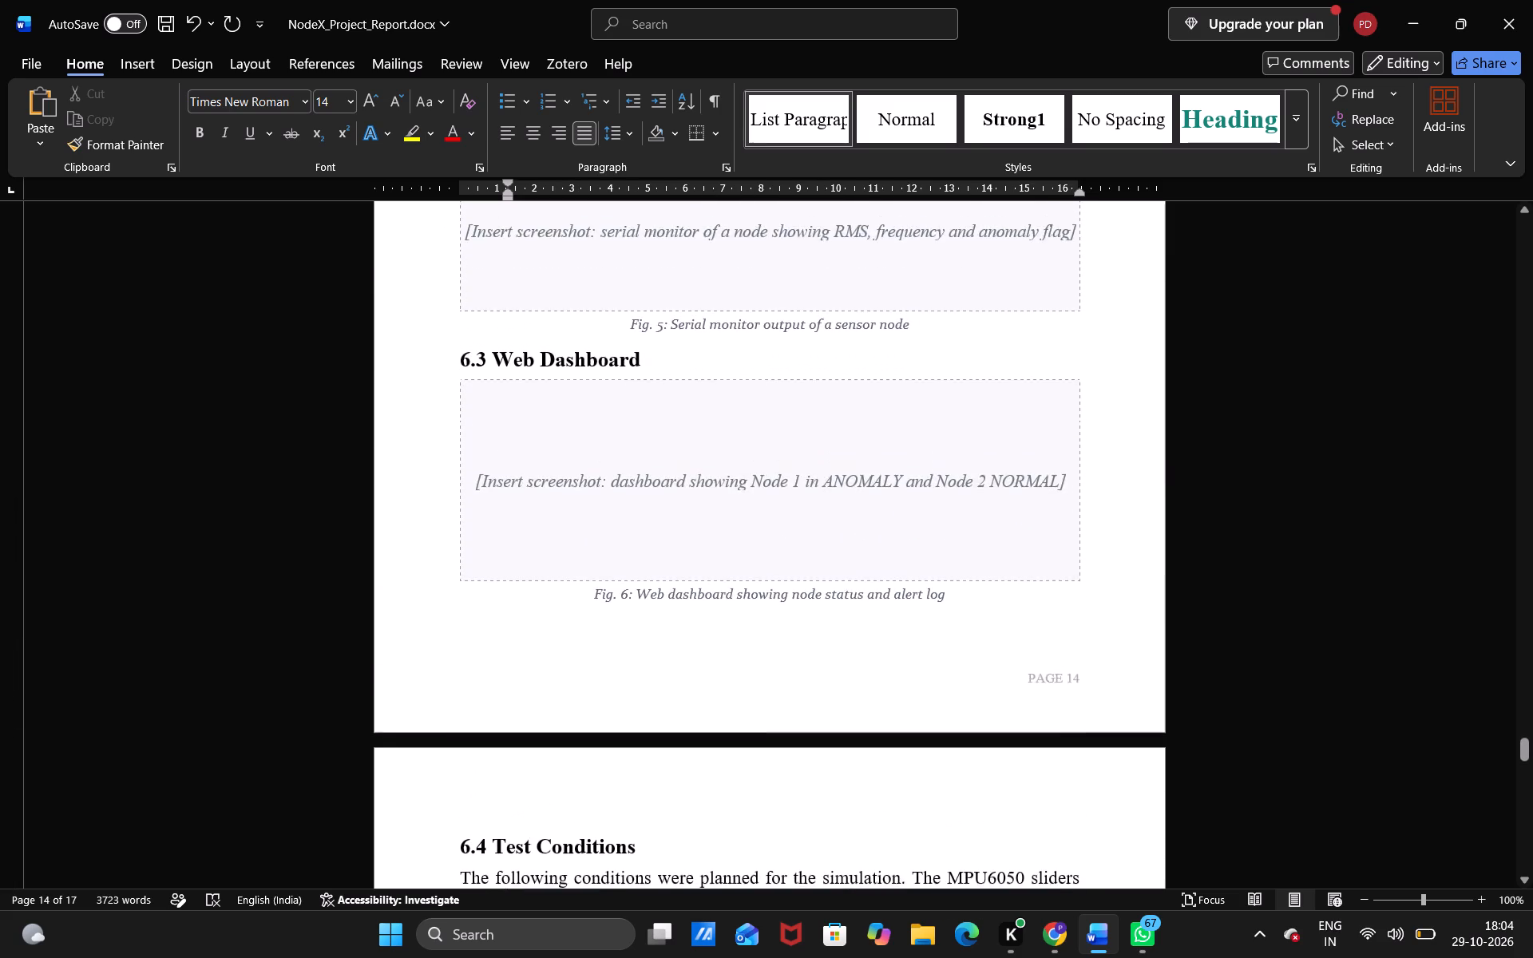
pyautogui.scroll(1, 791, 472)
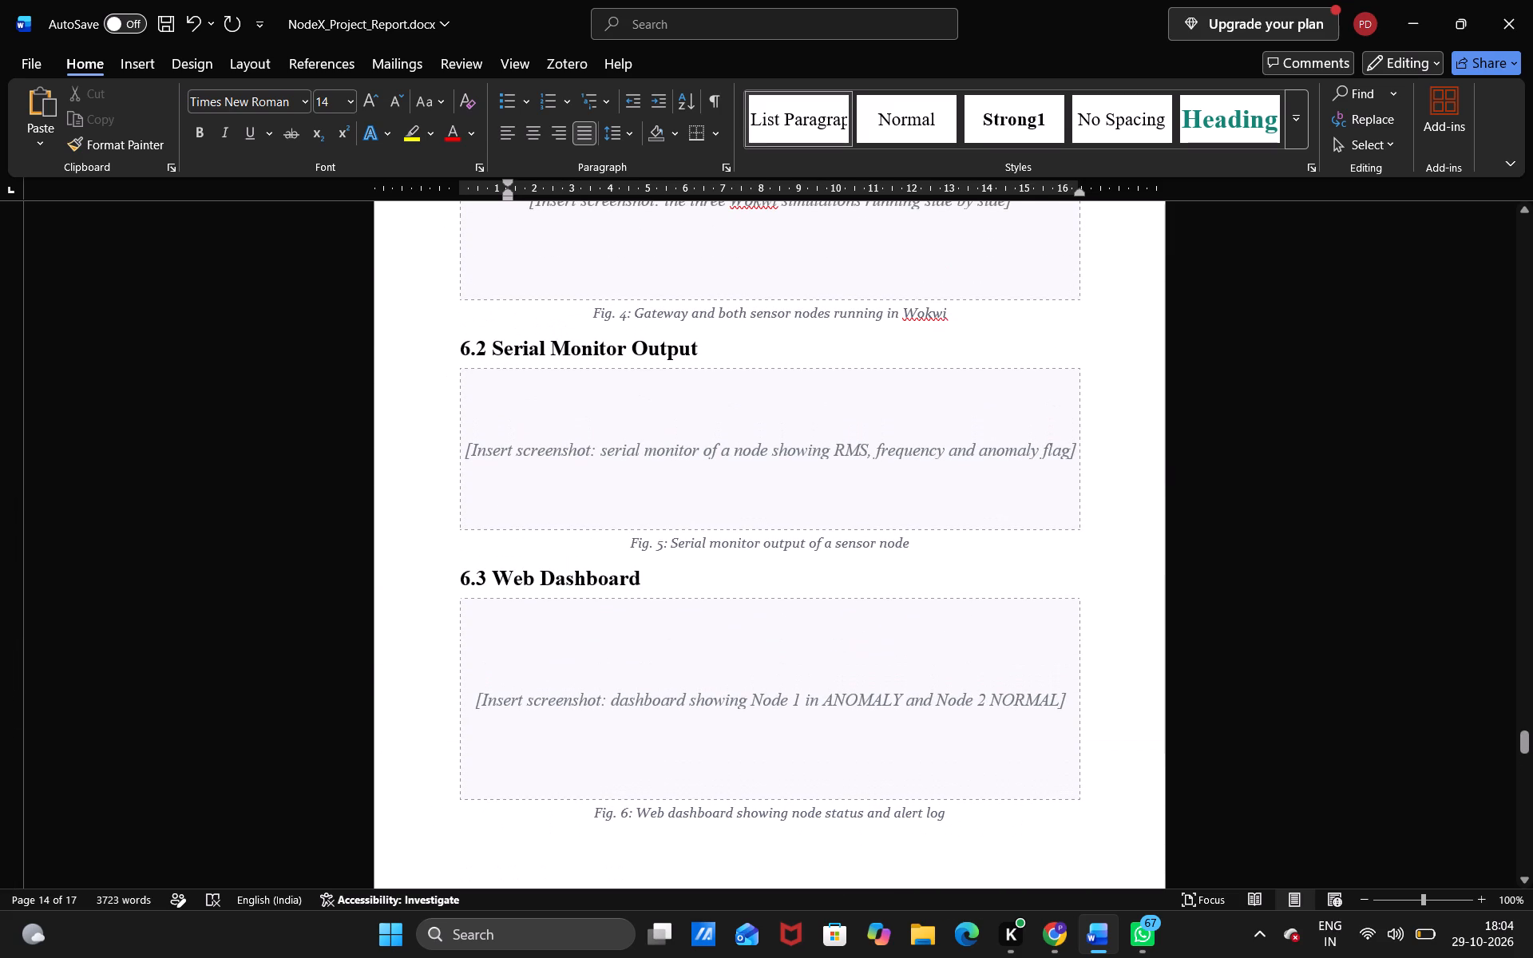
pyautogui.scroll(1, 791, 472)
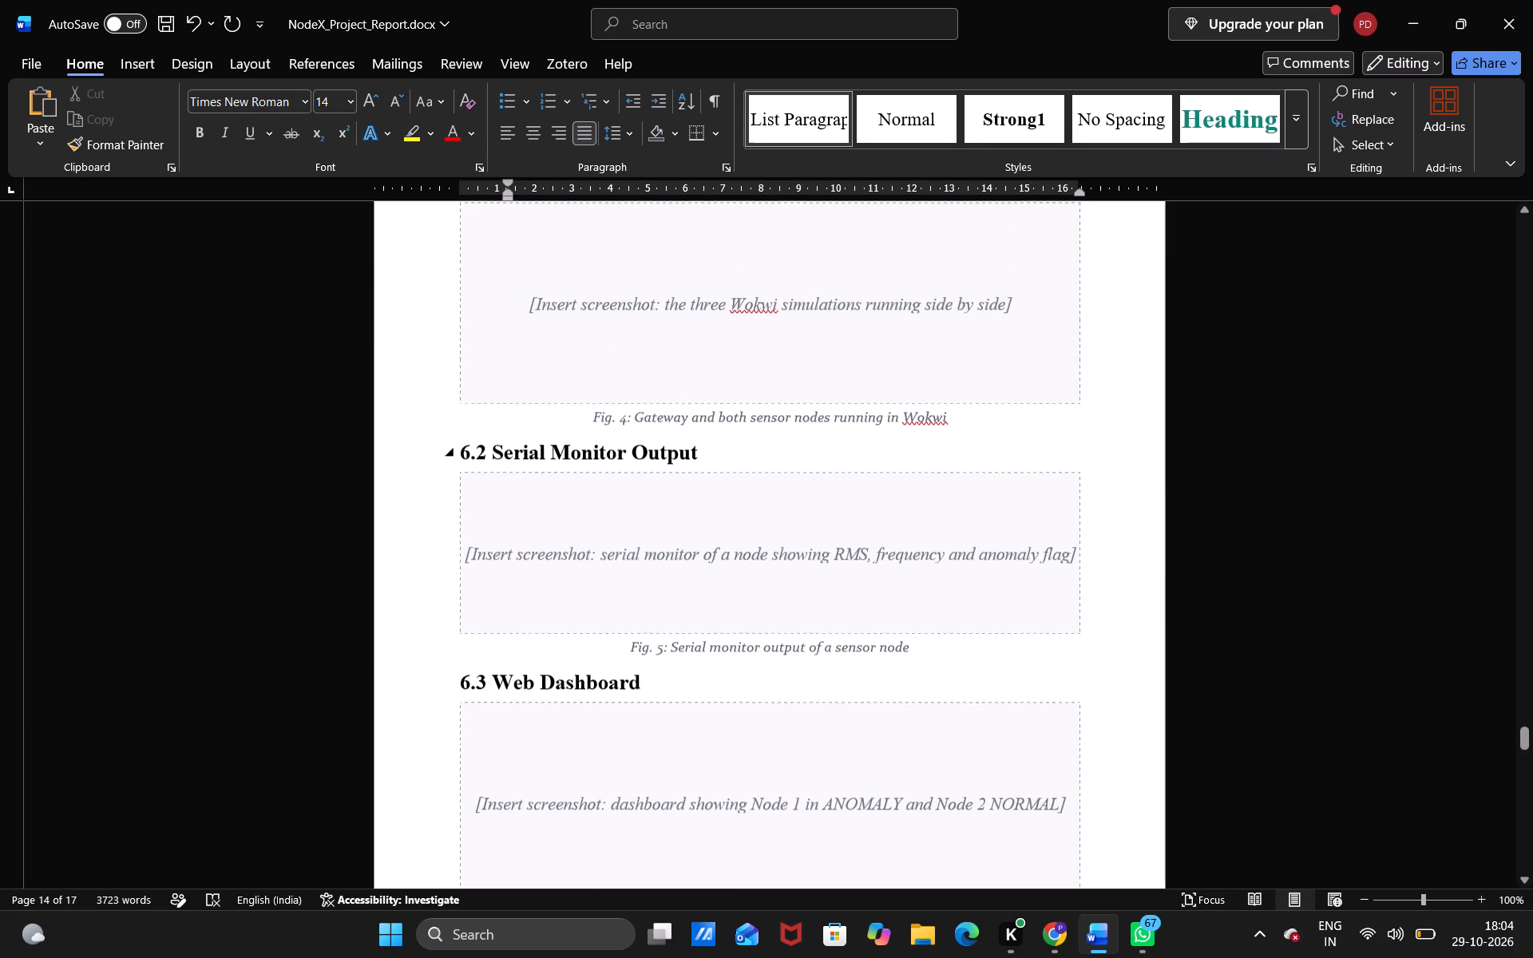
pyautogui.scroll(3, 791, 472)
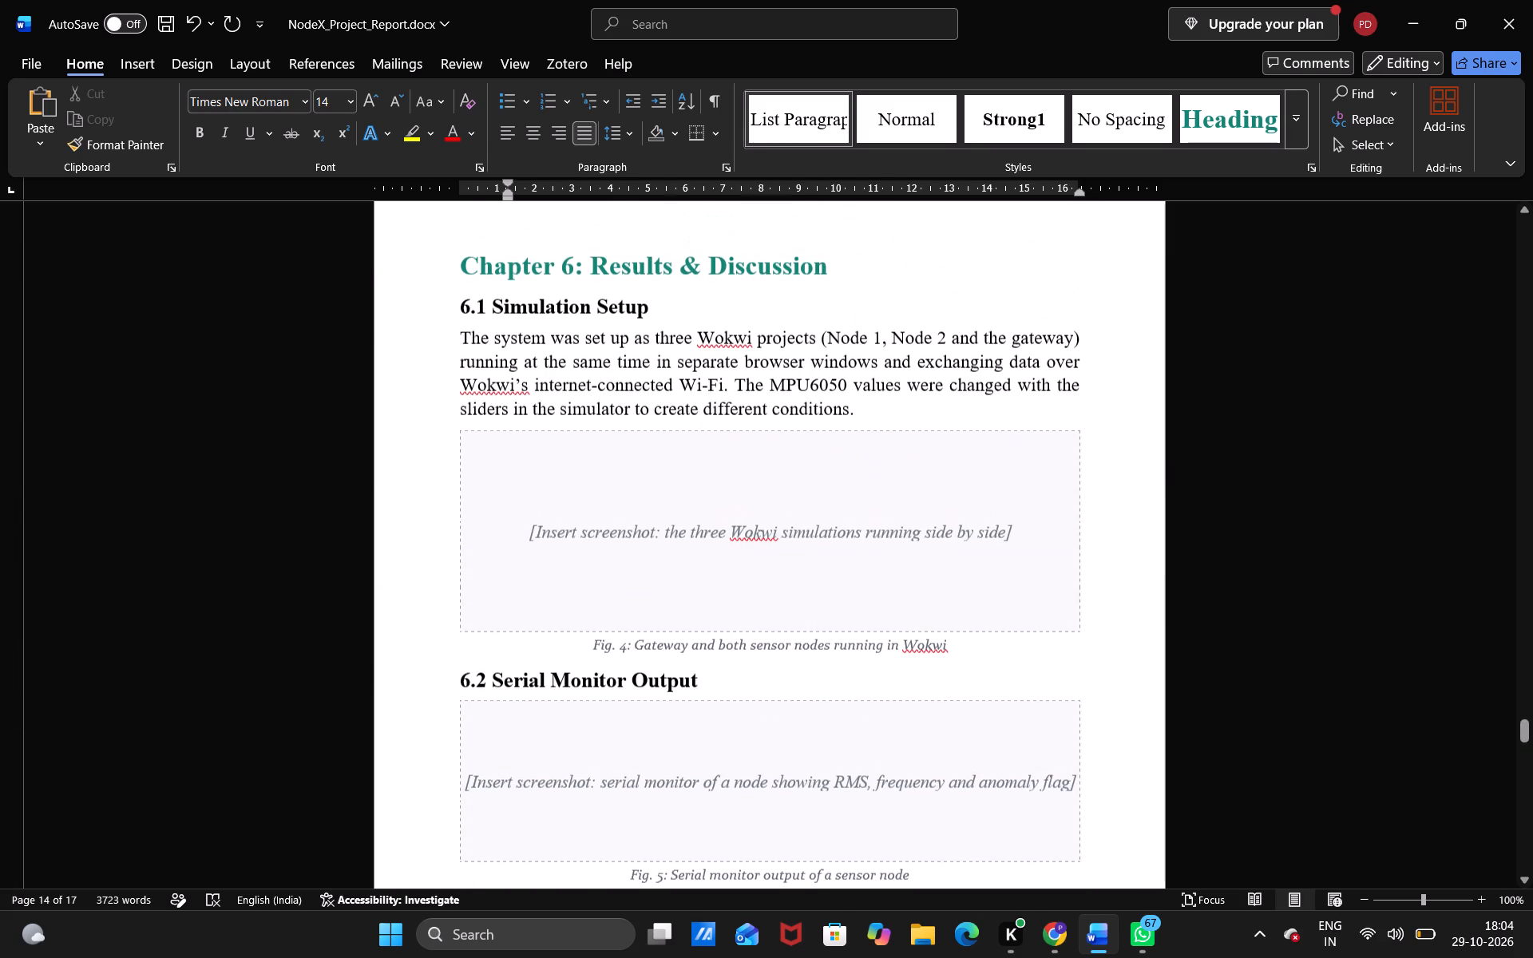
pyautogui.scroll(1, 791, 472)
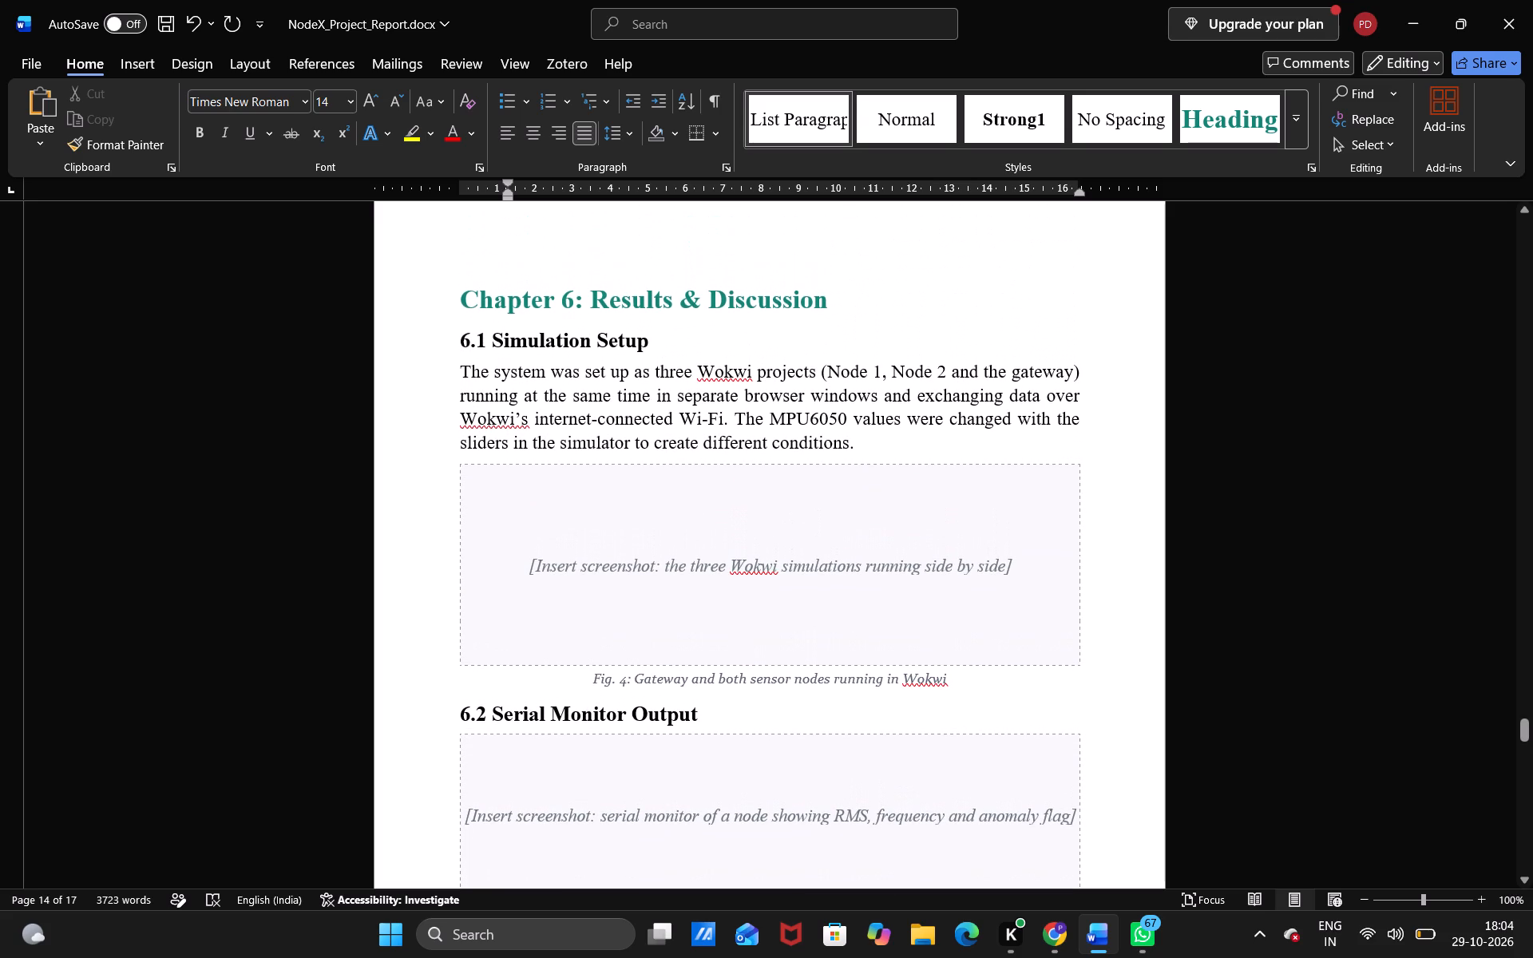
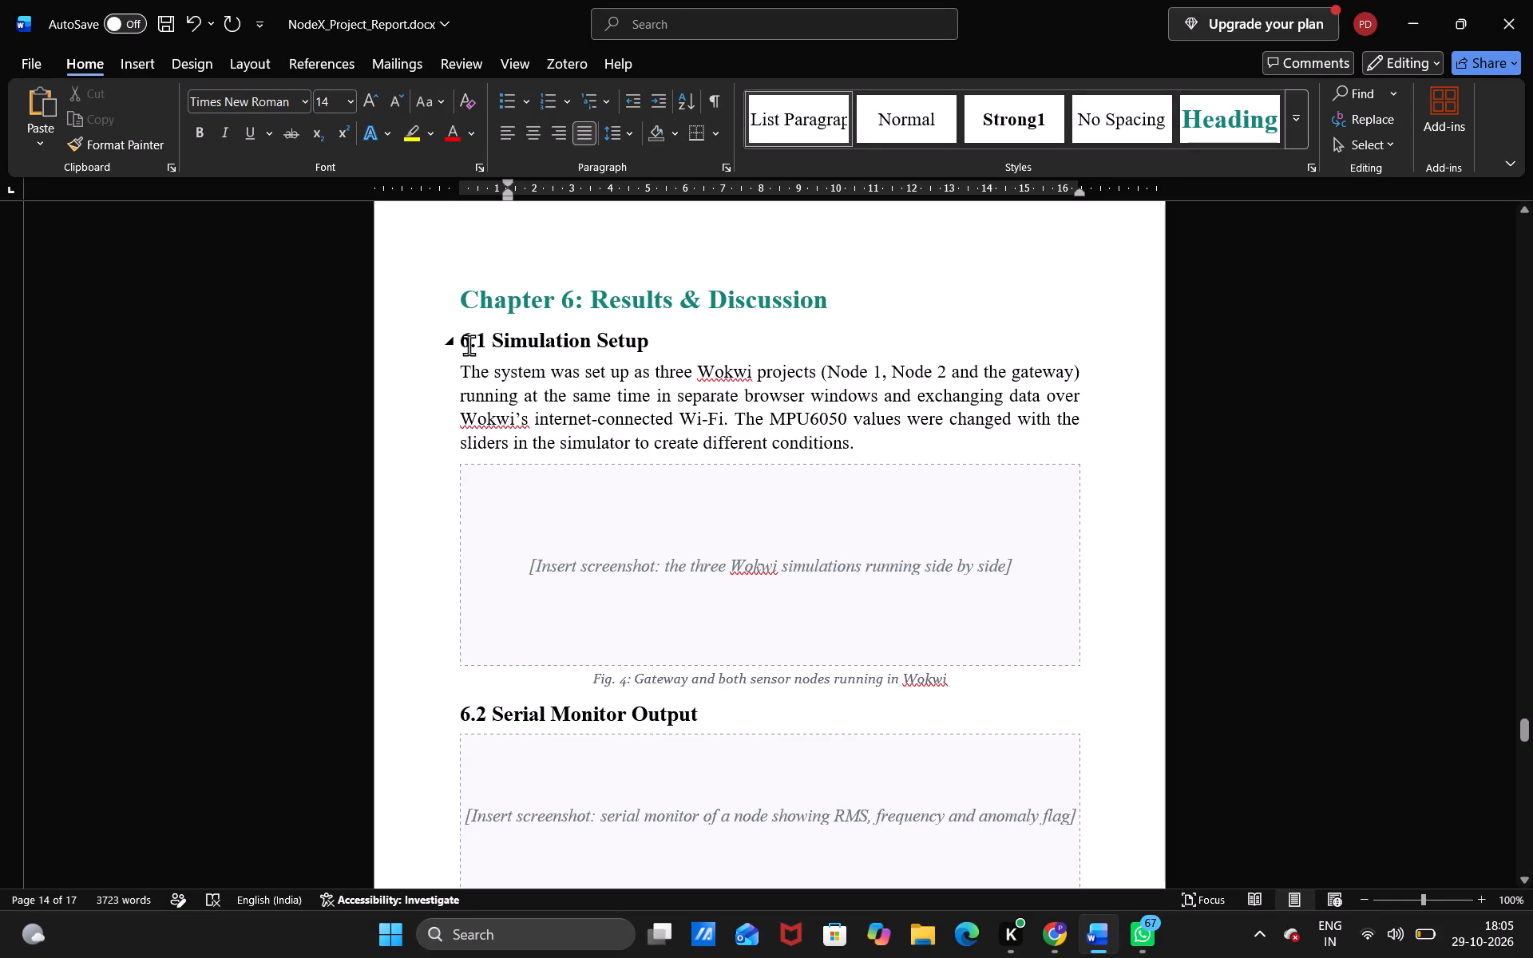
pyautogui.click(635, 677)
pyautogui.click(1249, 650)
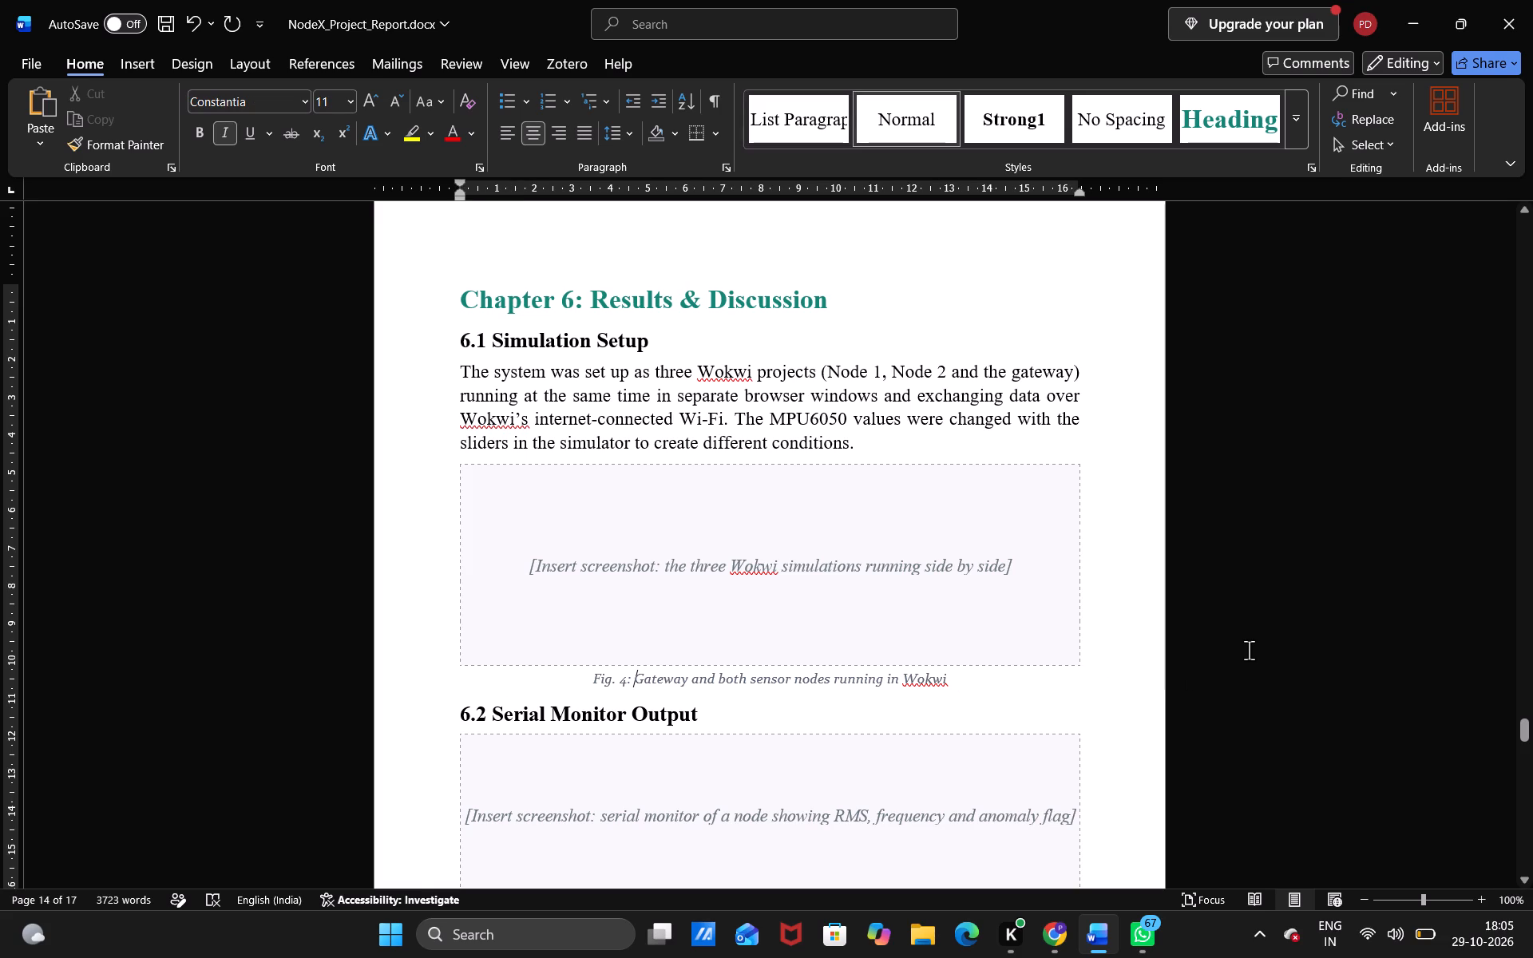
# Review the screenshot placeholders and figure captions in sections 6.1 to 6.3, through to the start of section 6.4 Test Conditions.
pyautogui.scroll(-2, 973, 653)
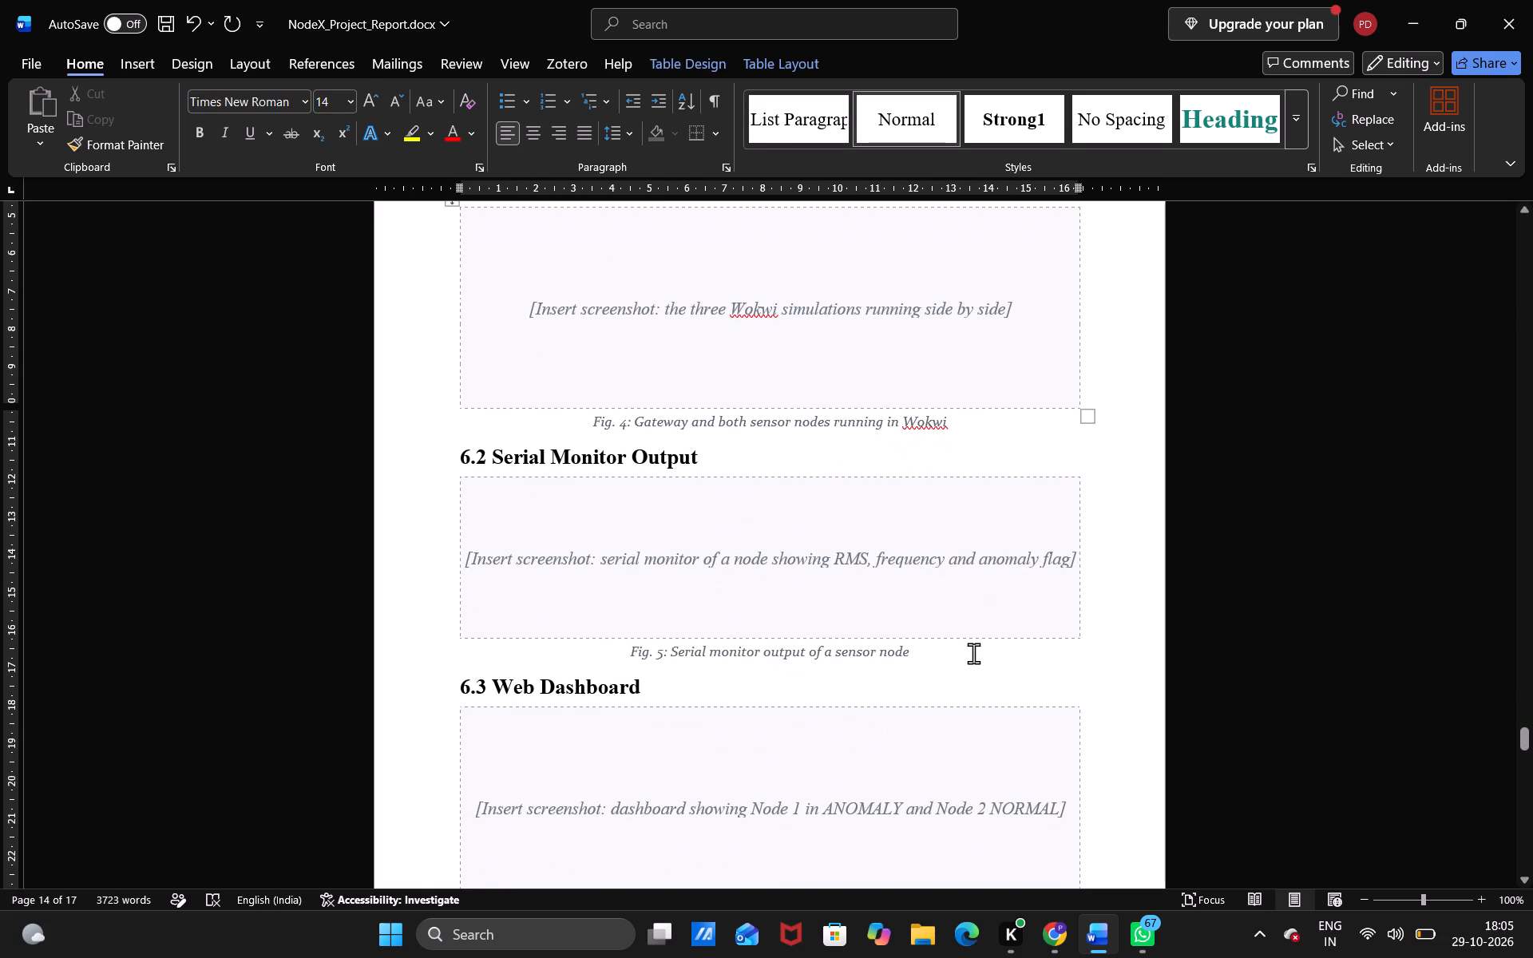
pyautogui.scroll(-1, 973, 653)
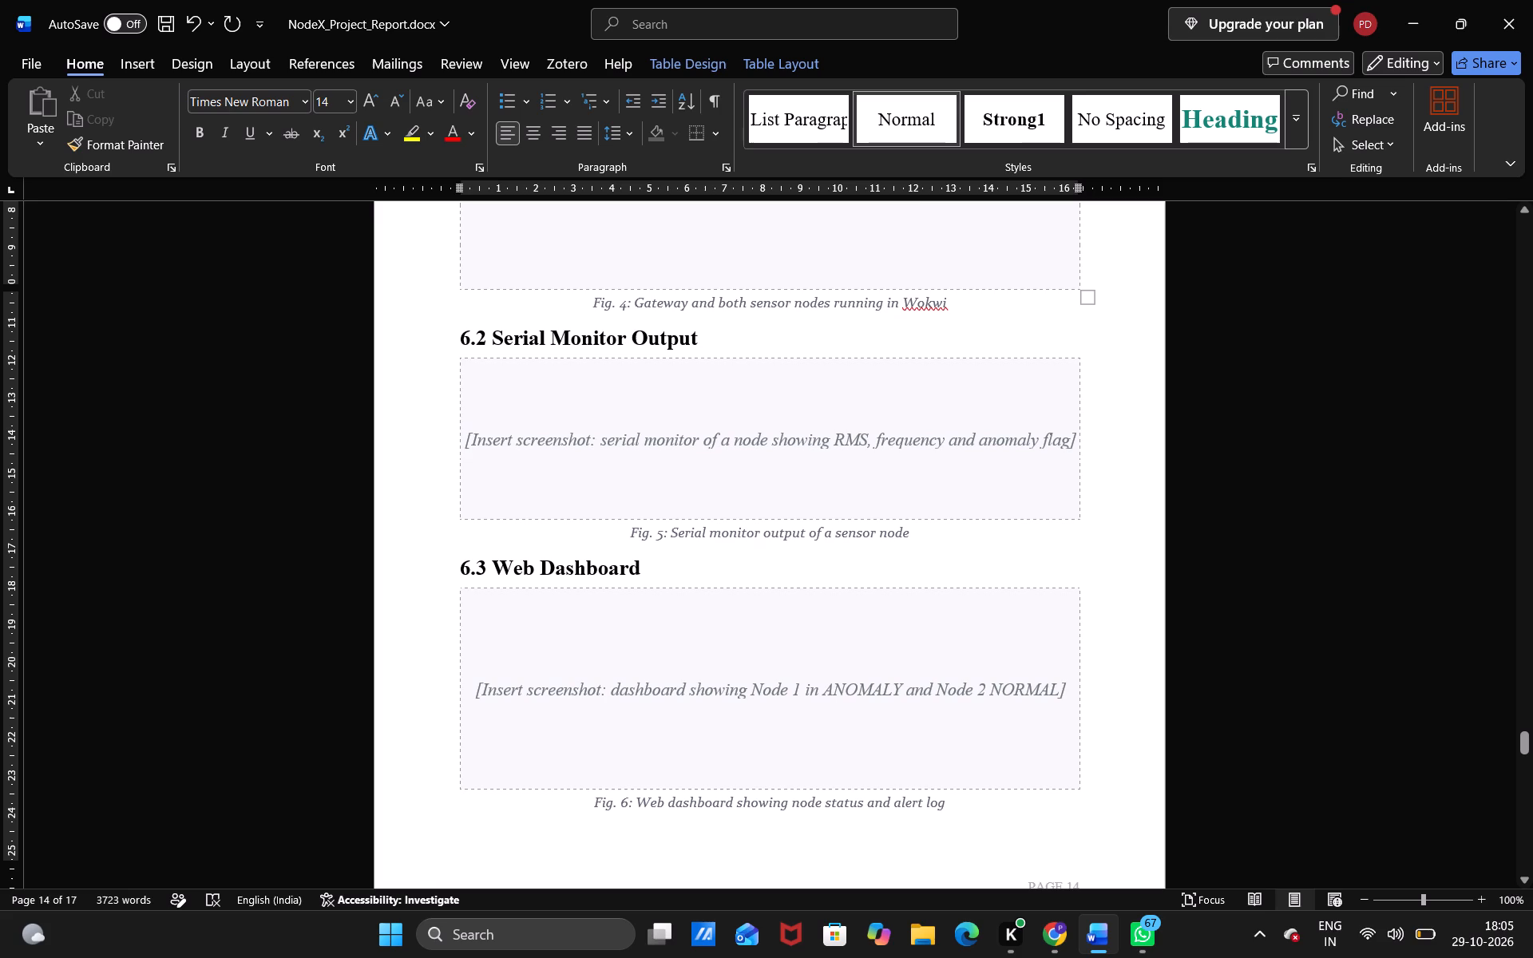
pyautogui.scroll(-2, 973, 653)
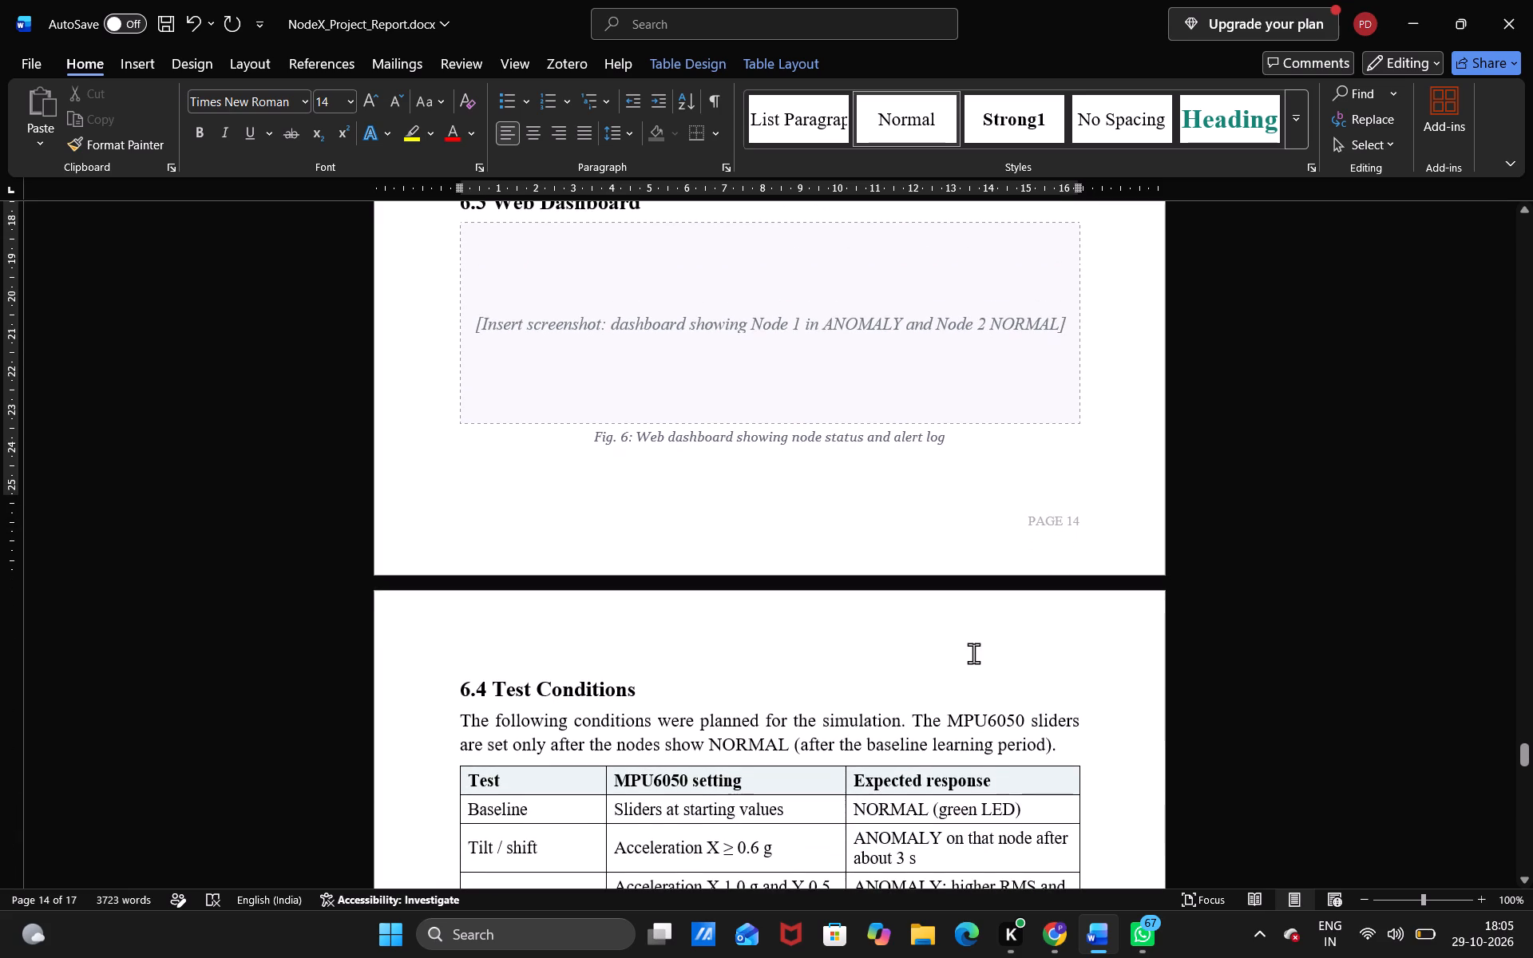
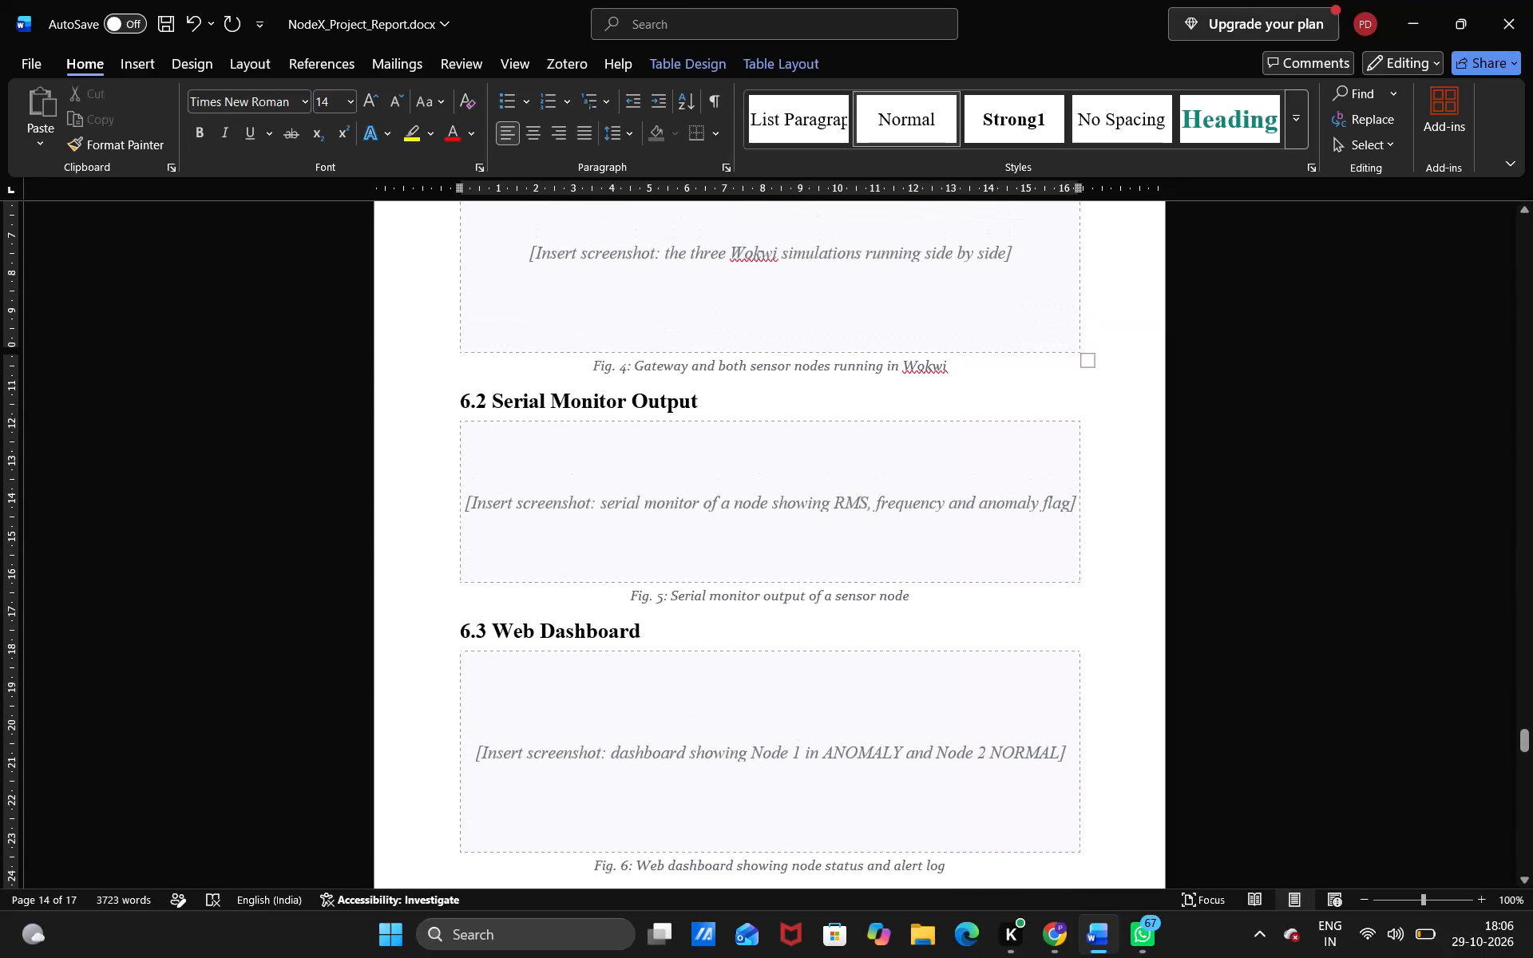
# Go back to the start of Chapter 6 and re-examine the screenshot placeholders from section 6.3 up to section 6.1 Simulation Setup.
pyautogui.scroll(2, 973, 653)
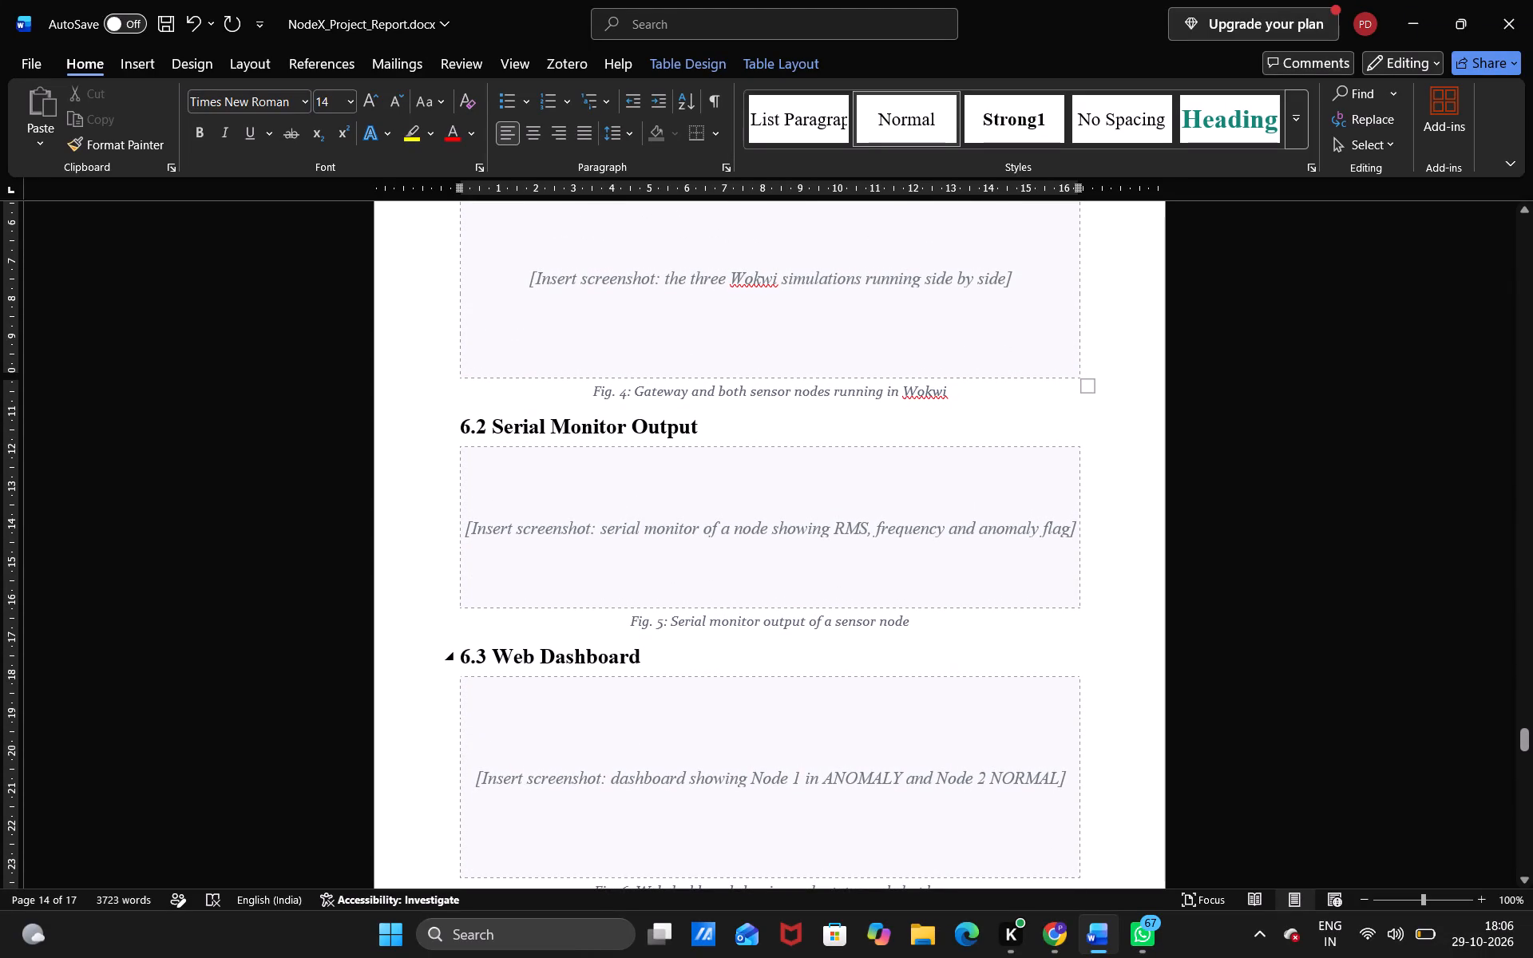
pyautogui.scroll(2, 973, 653)
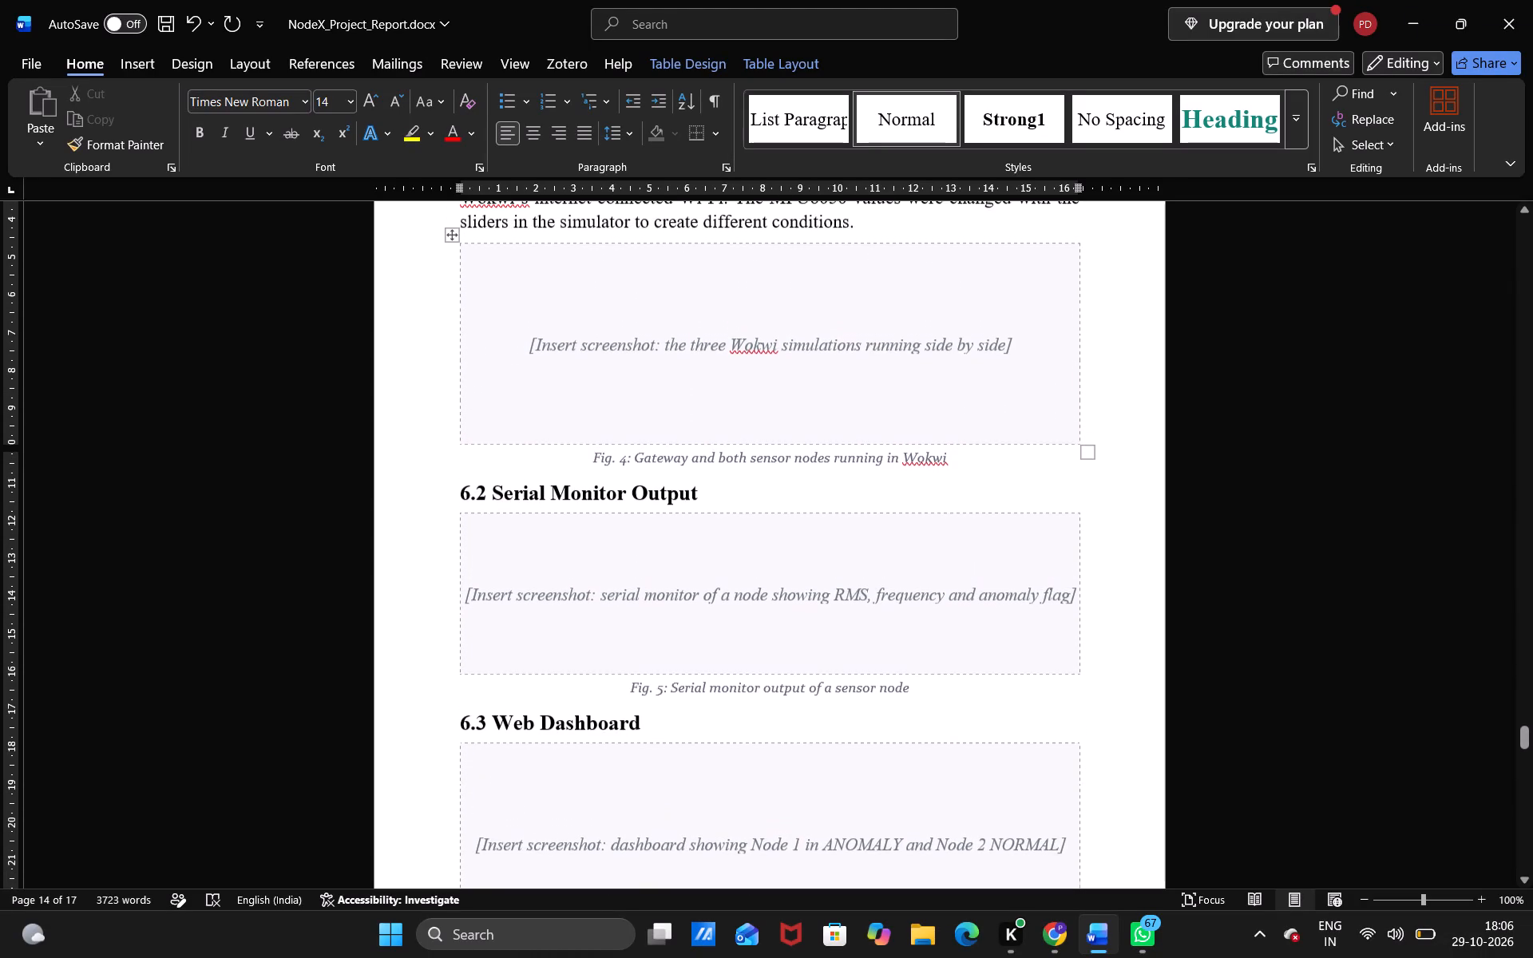
pyautogui.scroll(1, 973, 653)
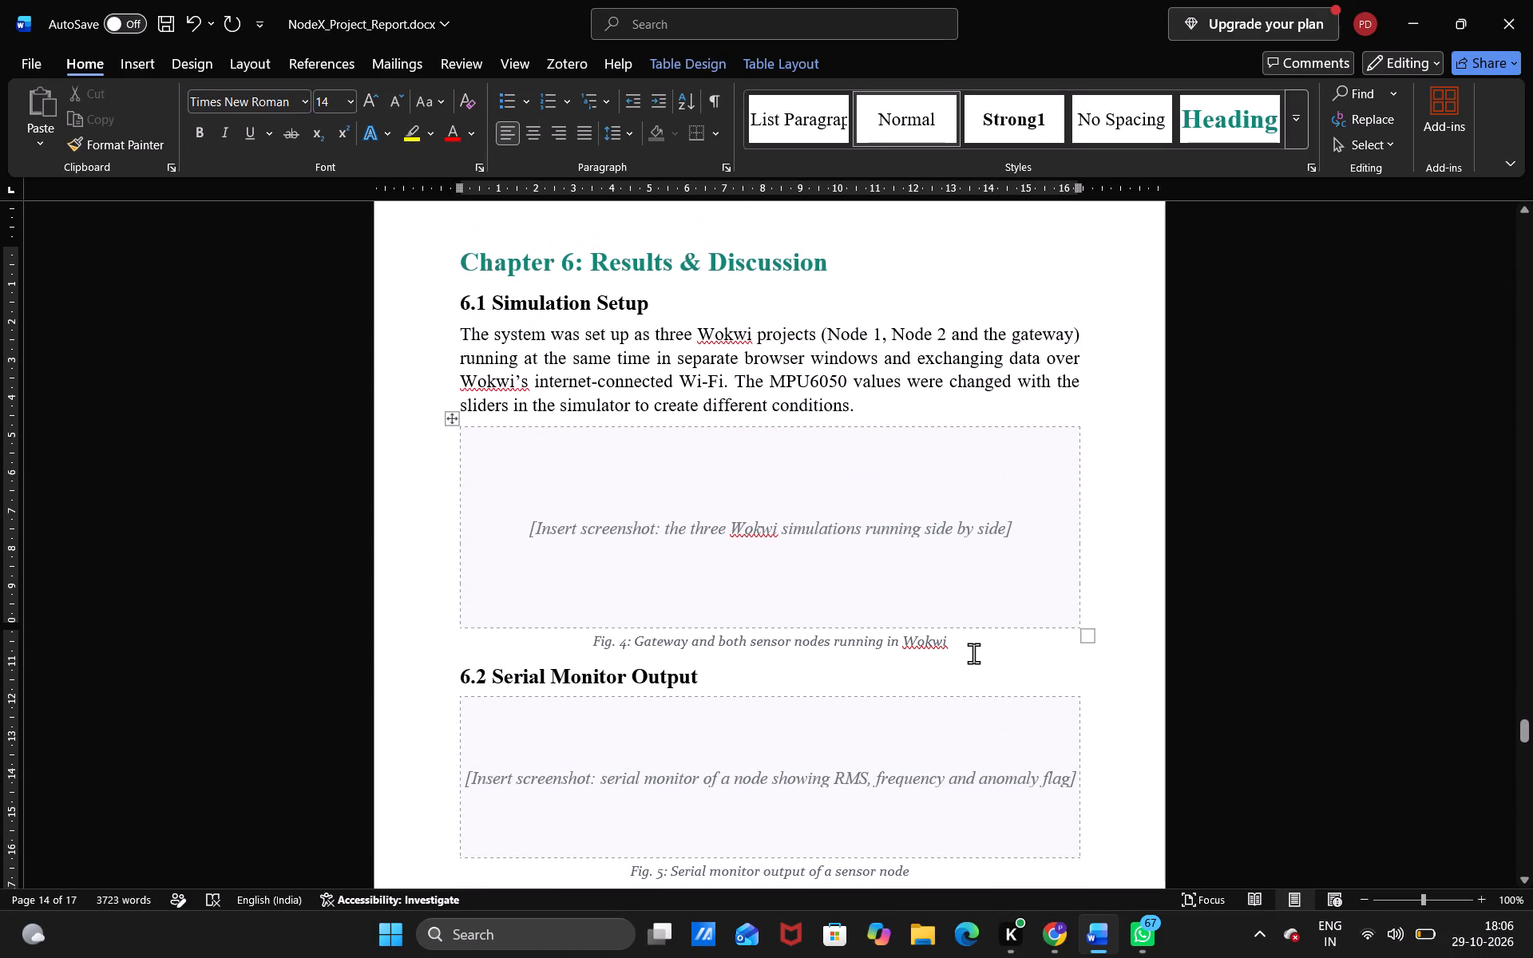